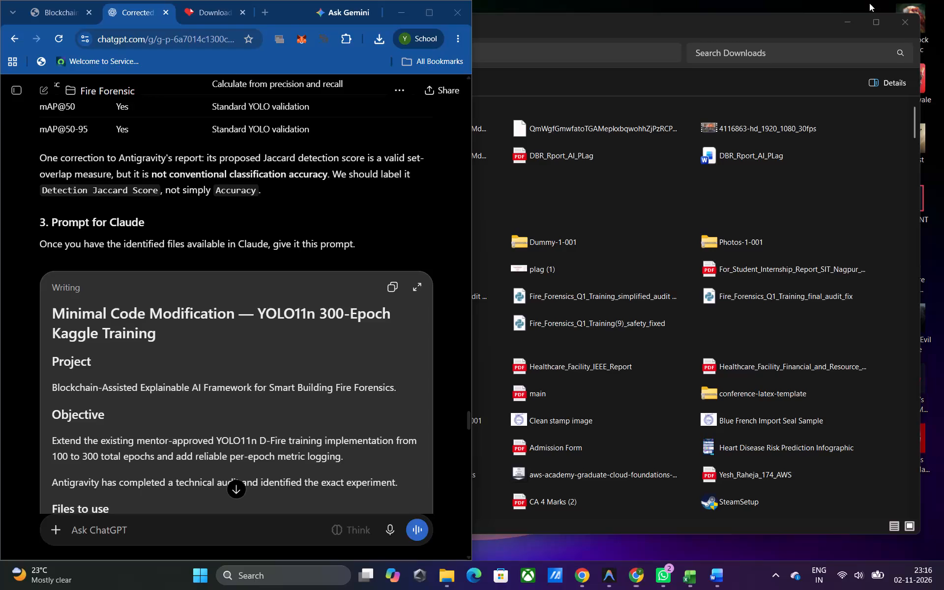
Switch to the Word report and correct "fulfillment" to "fulfilment" in the Certificate page's paragraph.
click(869, 3)
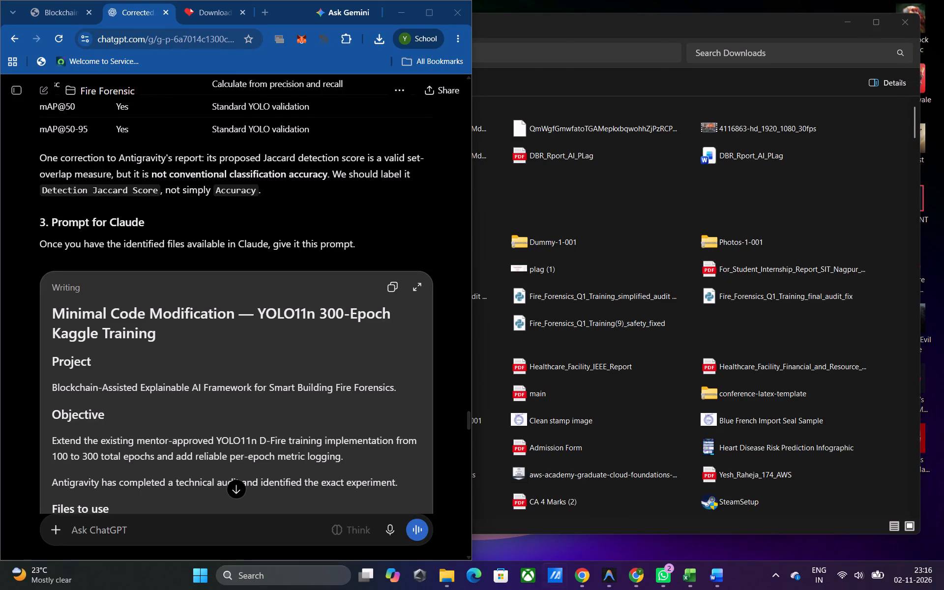
click(713, 564)
scroll(511, 301, down, 4)
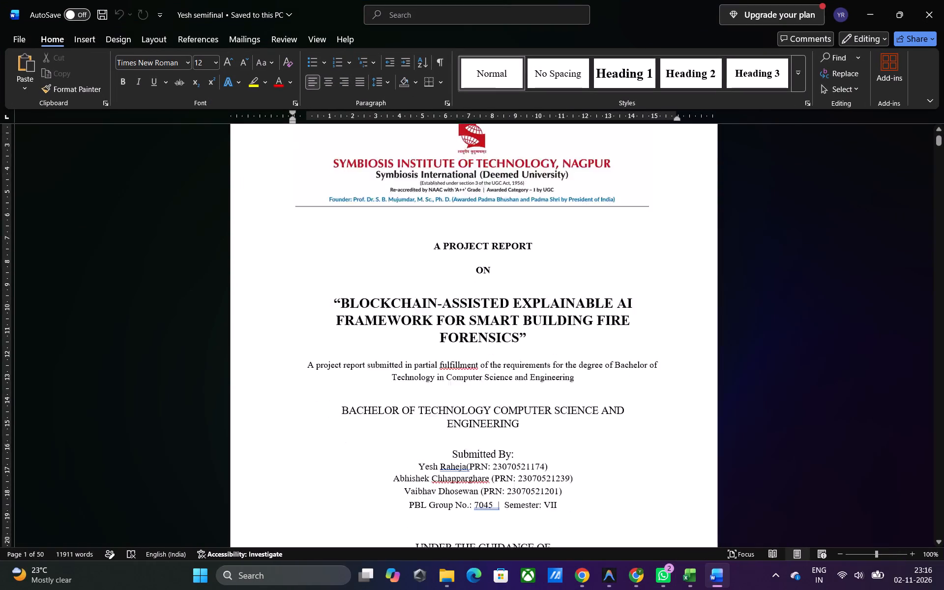
scroll(498, 344, down, 10)
scroll(506, 343, up, 3)
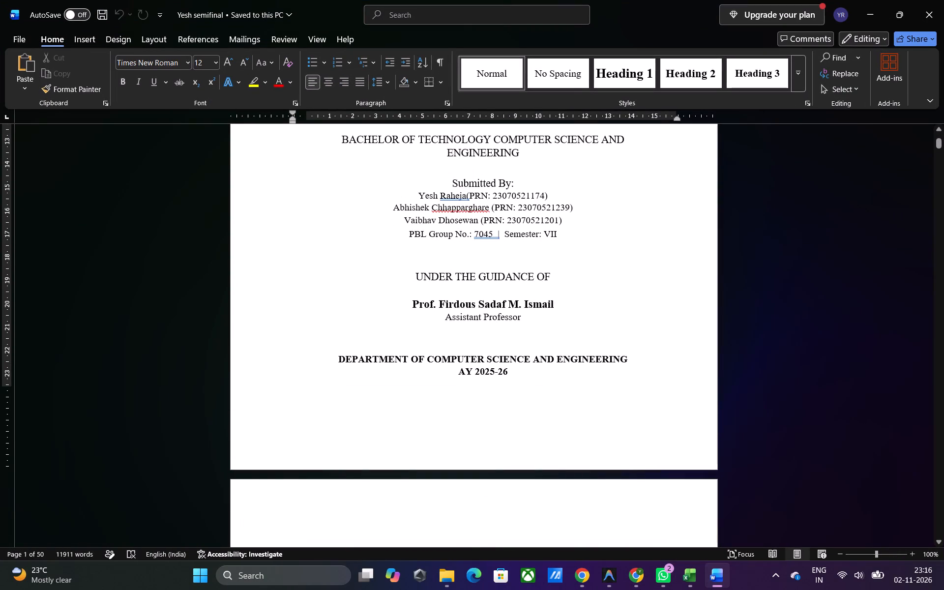
scroll(486, 260, down, 16)
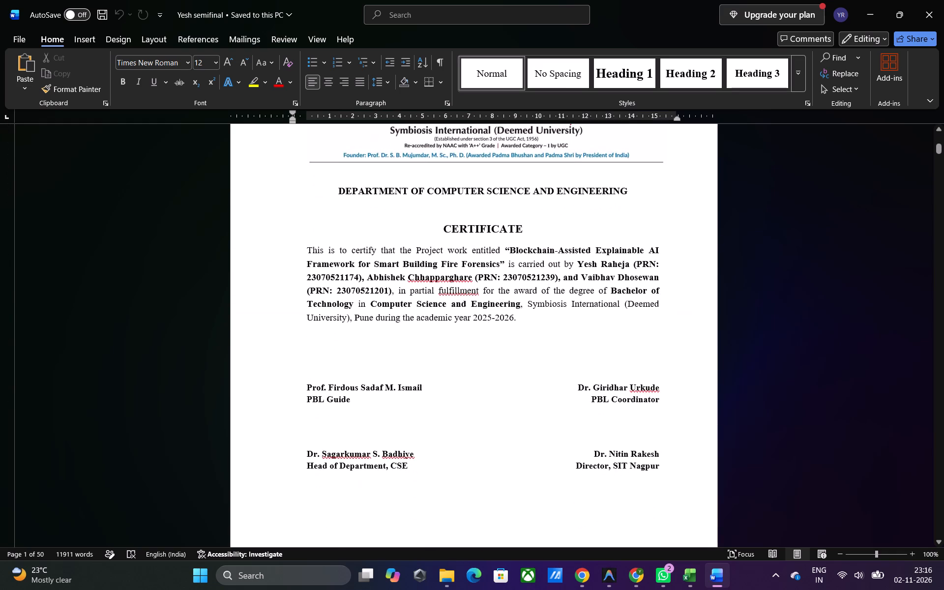
scroll(493, 282, down, 2)
right_click(462, 233)
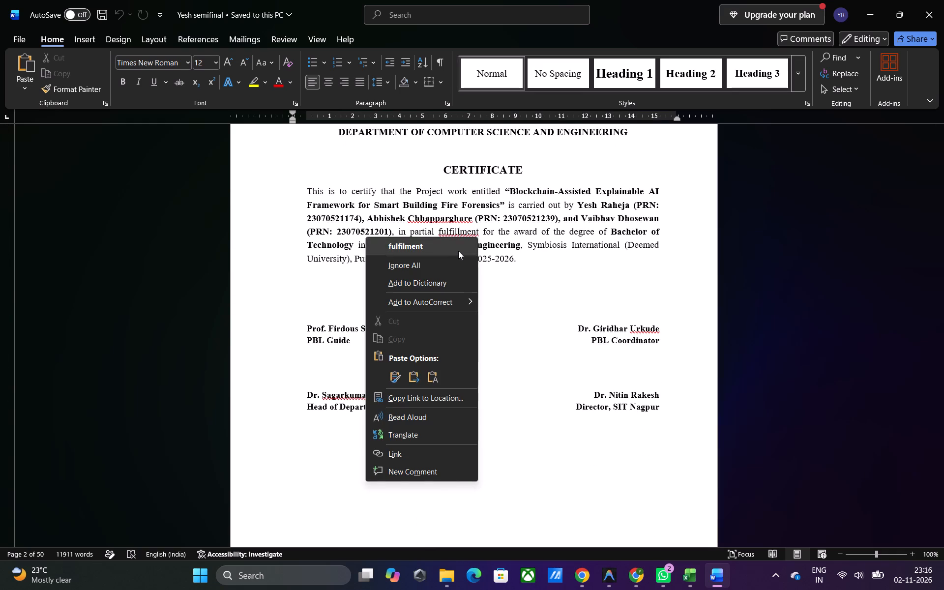
click(458, 251)
Accept the grammar suggestions for the Declaration page's labels so they read "PRN:" and "Degree:" without spaces before the colon.
scroll(461, 276, down, 4)
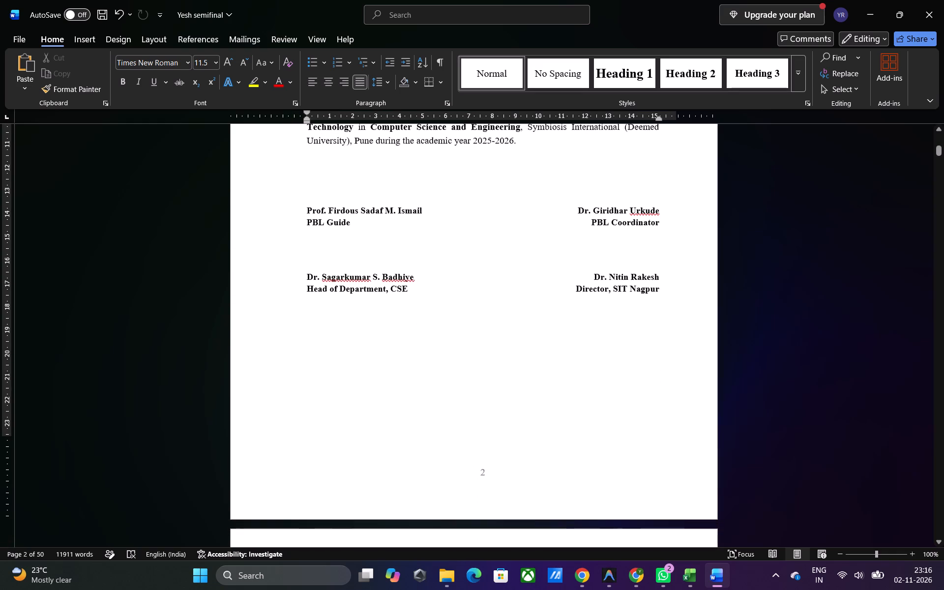
scroll(488, 265, down, 19)
scroll(470, 278, up, 3)
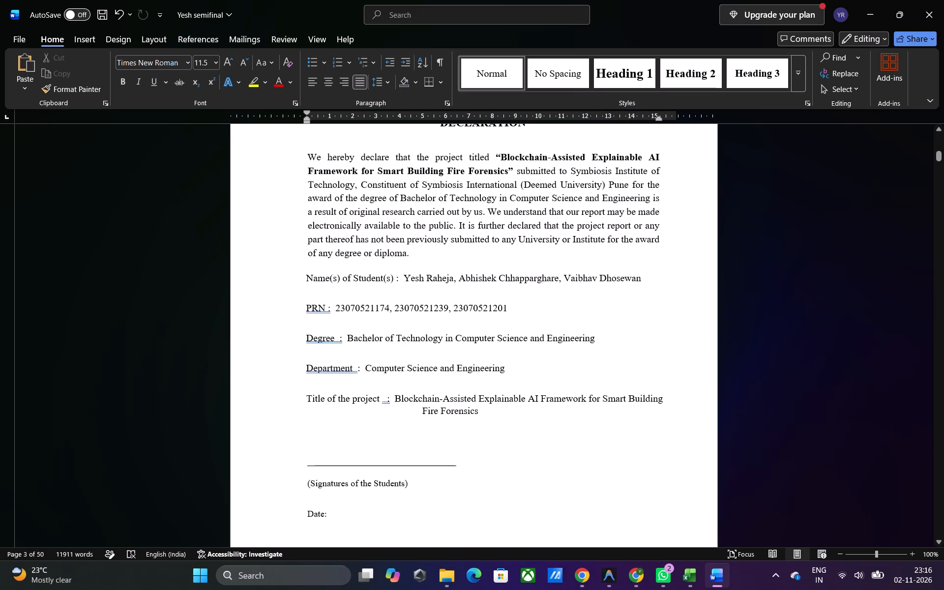
right_click(327, 310)
right_click(326, 306)
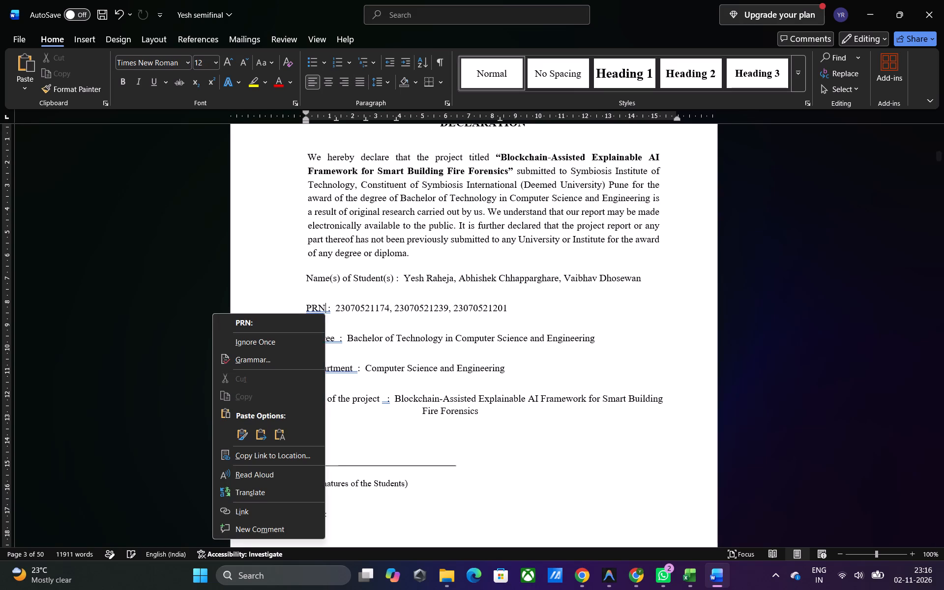
click(322, 315)
right_click(339, 334)
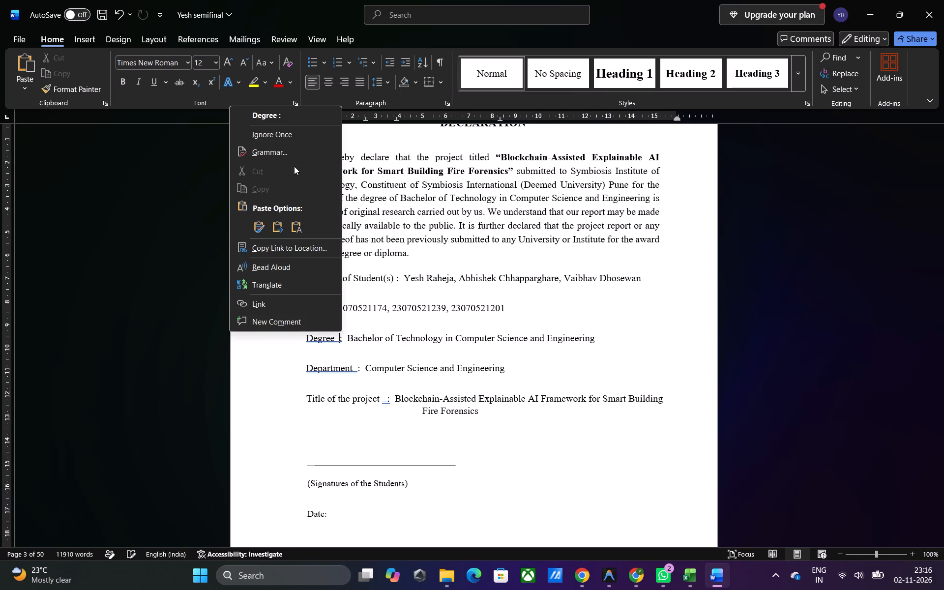
click(292, 121)
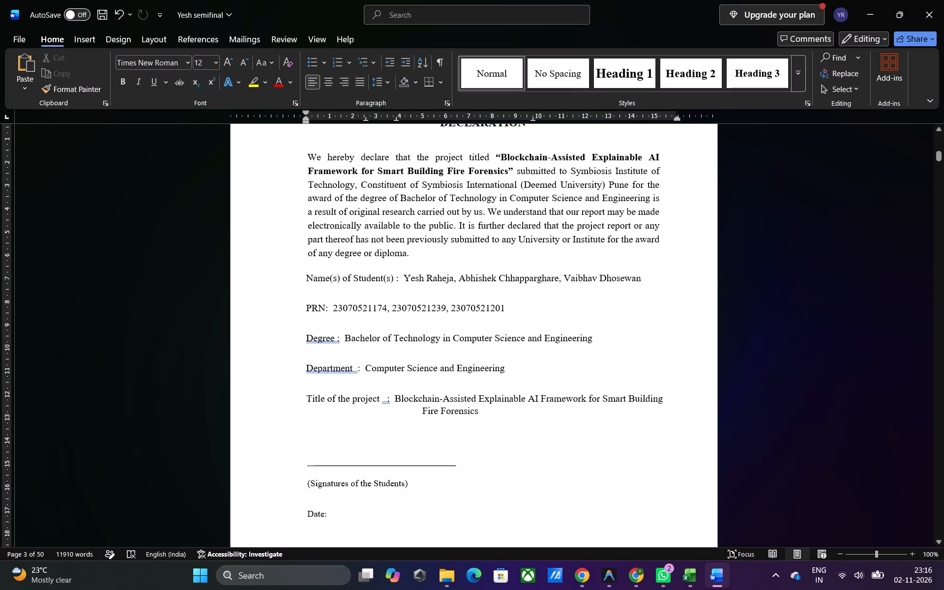
right_click(319, 340)
click(296, 121)
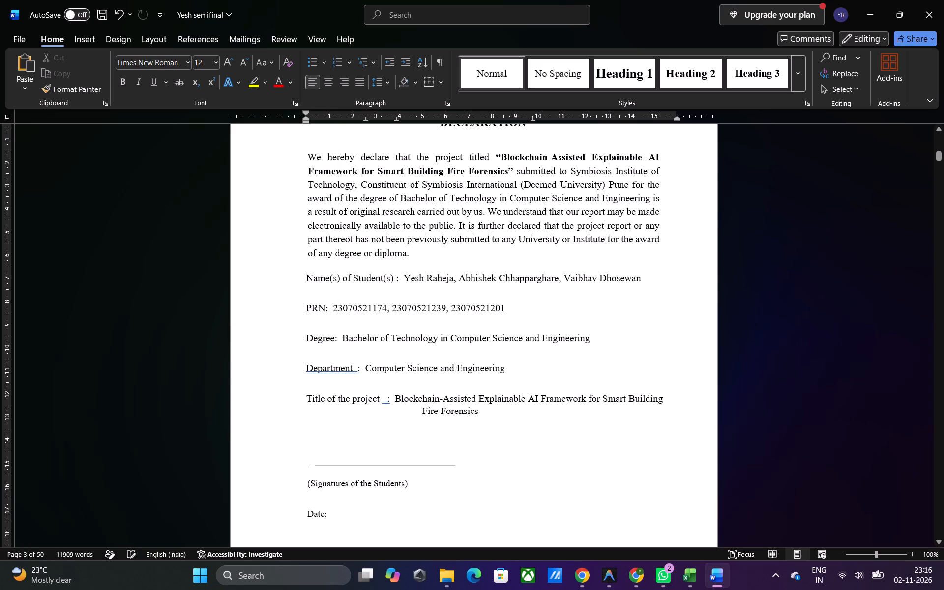
Delete the extra spaces before the colons in the Declaration page's "Department:" and "Title of the project:" labels.
click(357, 368)
key(BackSpace)
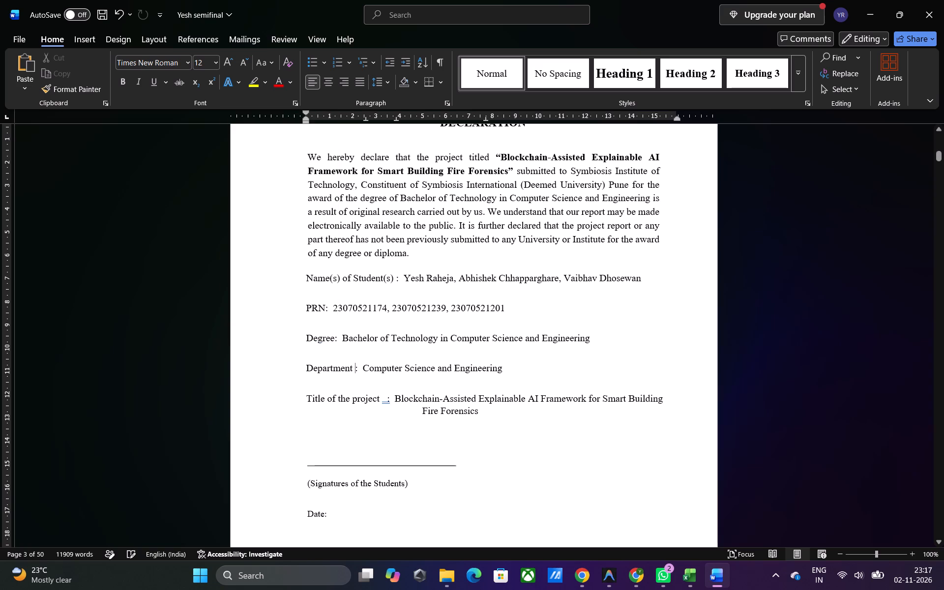
key(BackSpace)
click(384, 397)
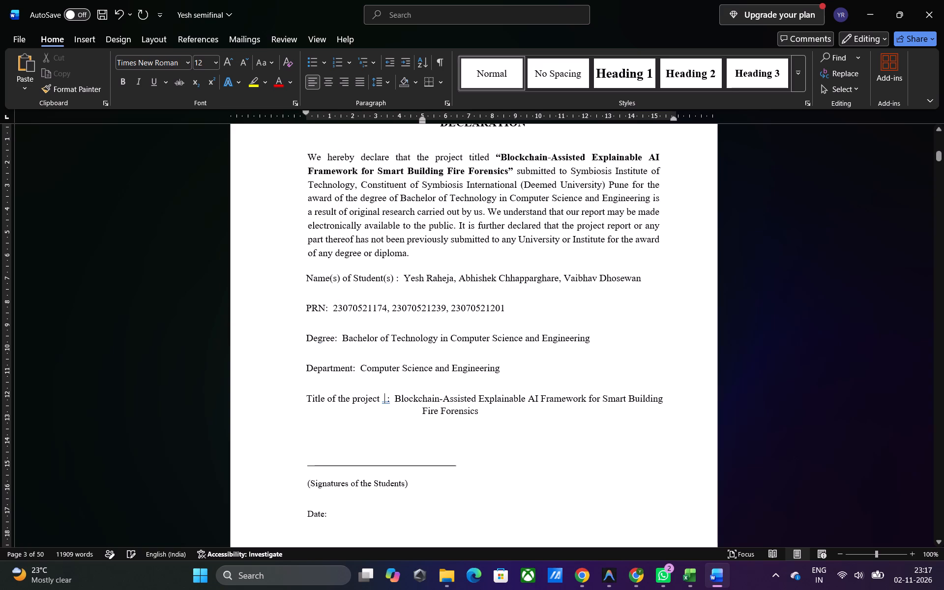
key(BackSpace)
key(Right)
key(BackSpace)
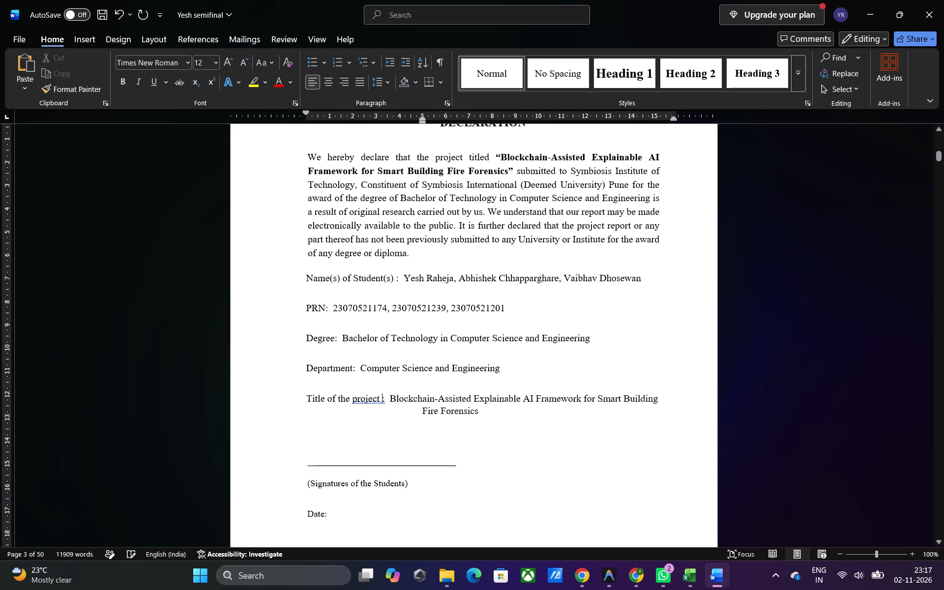
key(BackSpace)
click(392, 416)
Correct the misspelled words in the Abstract's second paragraph to "Assisted Explainable" and "Interplanetary".
scroll(397, 421, down, 4)
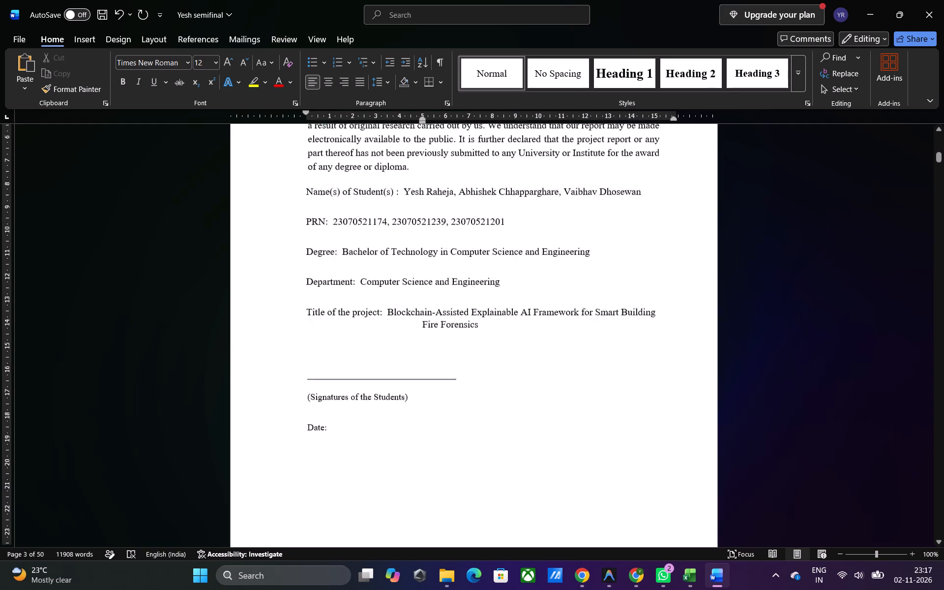
scroll(378, 450, down, 9)
scroll(486, 452, down, 6)
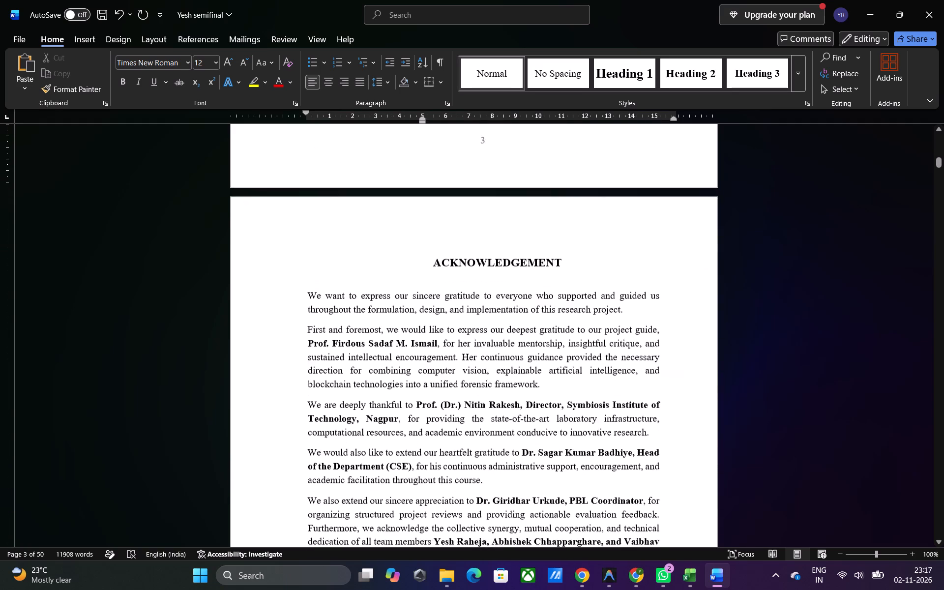
scroll(448, 460, down, 6)
scroll(479, 568, down, 2)
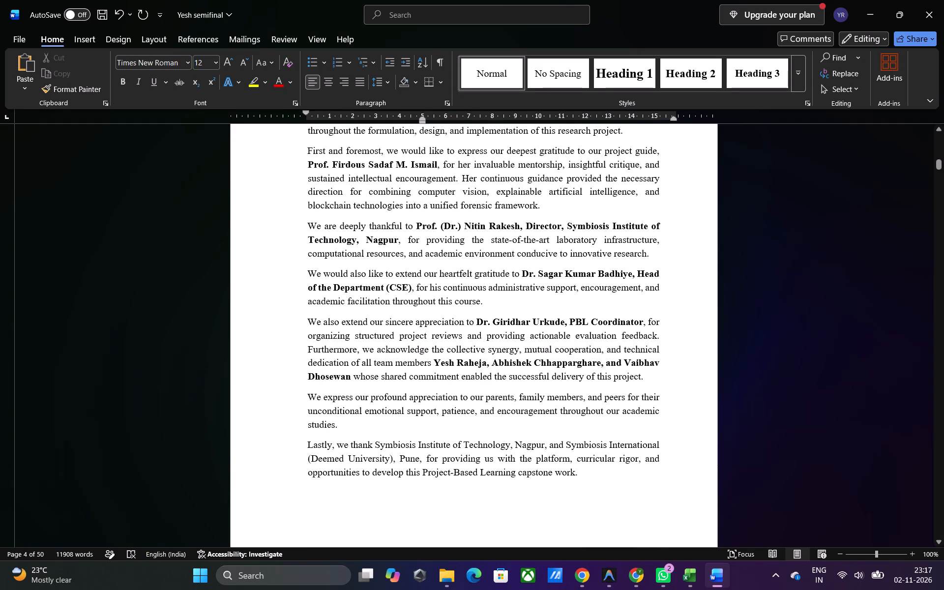
scroll(448, 322, down, 18)
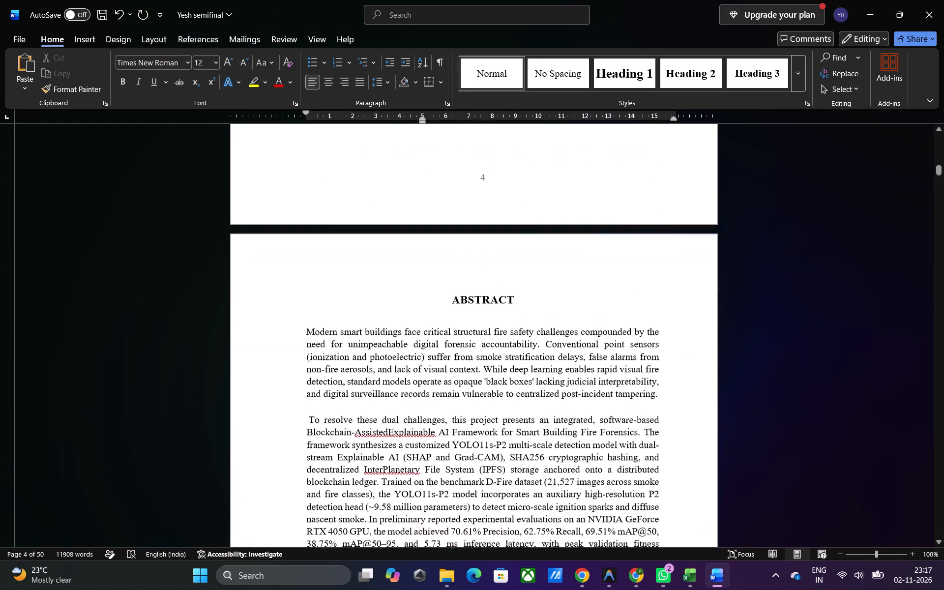
scroll(484, 330, down, 5)
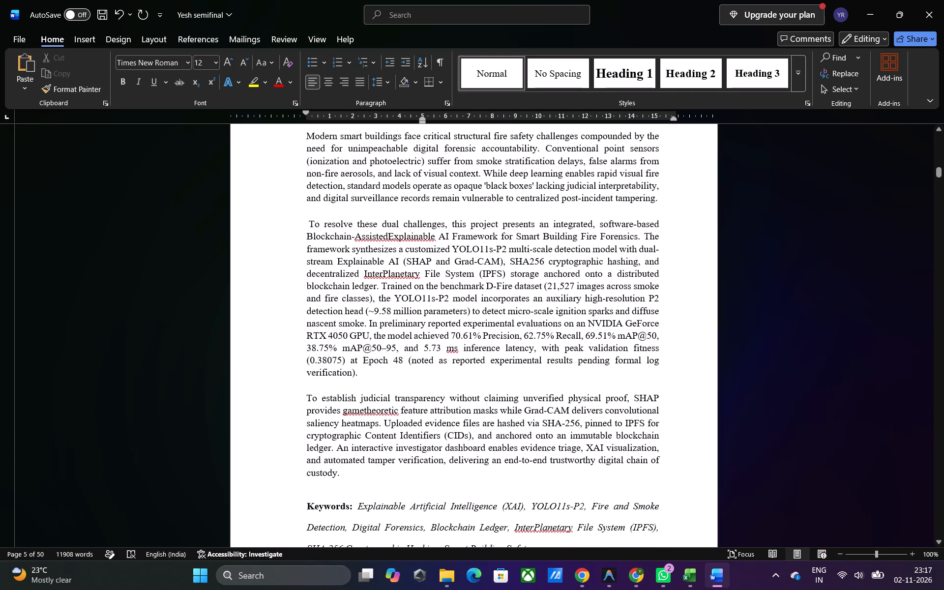
right_click(399, 236)
click(372, 255)
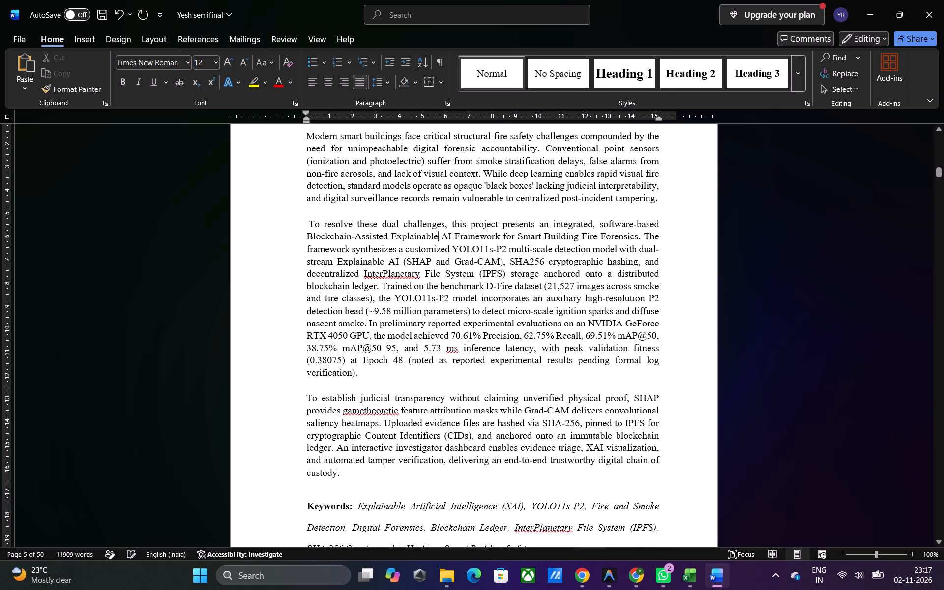
right_click(400, 274)
click(373, 282)
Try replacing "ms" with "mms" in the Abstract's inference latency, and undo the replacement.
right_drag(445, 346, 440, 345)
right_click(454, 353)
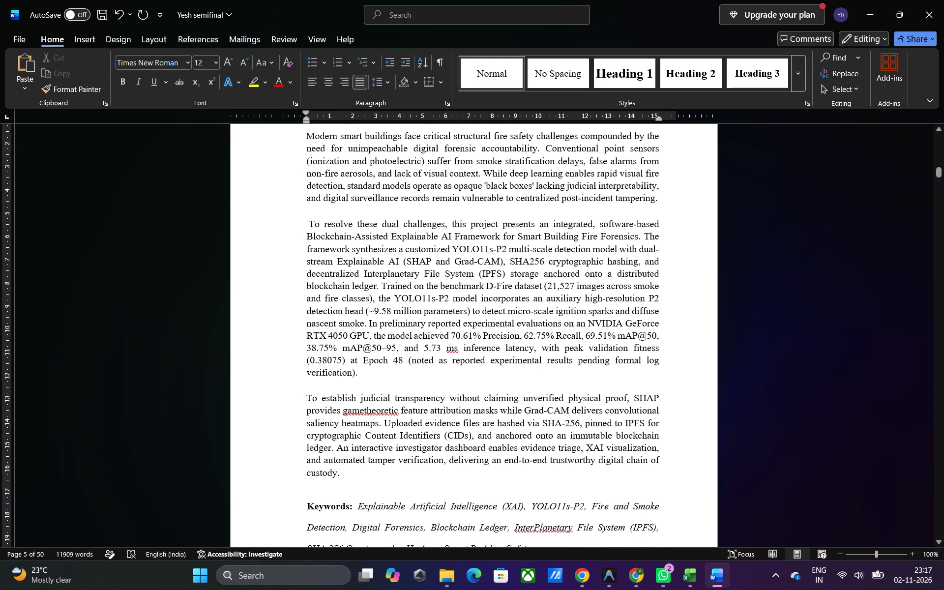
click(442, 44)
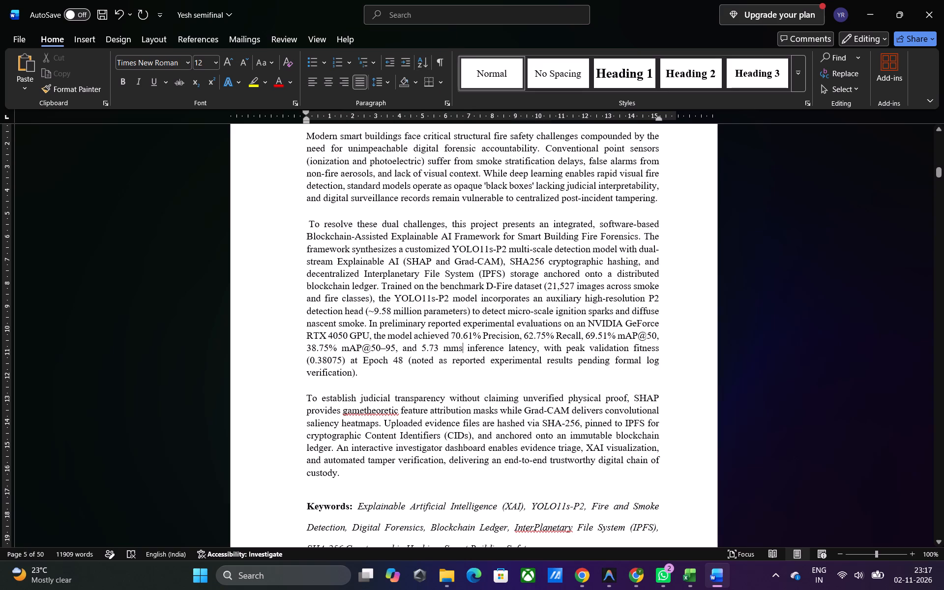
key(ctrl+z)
Replace "ms" with the suggested "Ms" in the Abstract's inference latency.
right_click(451, 349)
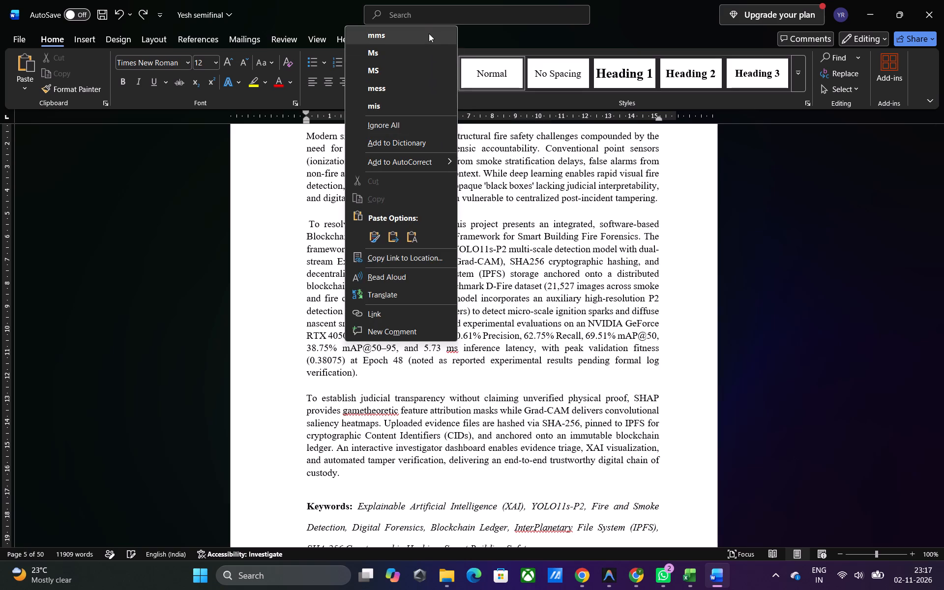
click(420, 55)
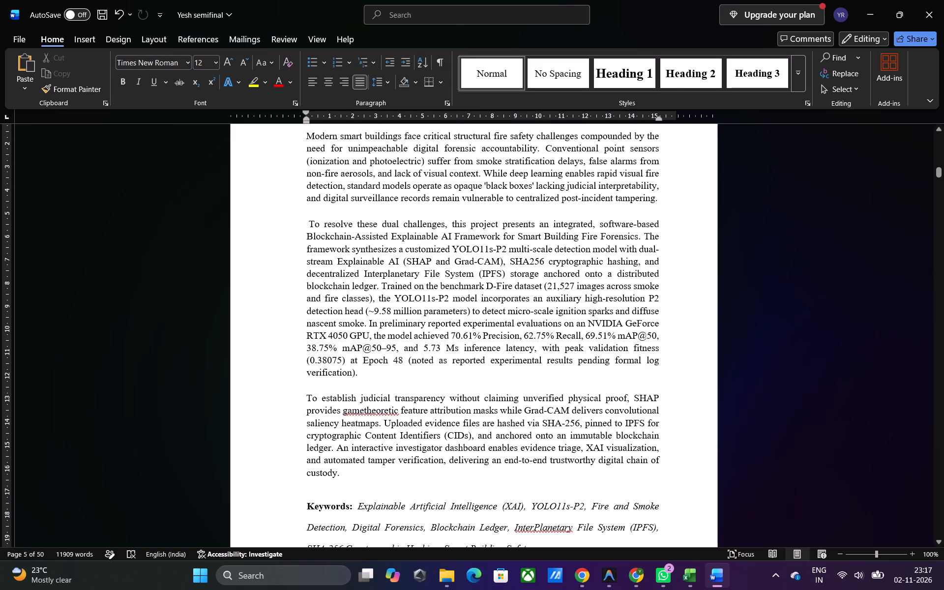
Correct "gametheoretic" to "game theoretic" in the Abstract's last paragraph.
right_drag(358, 408, 349, 403)
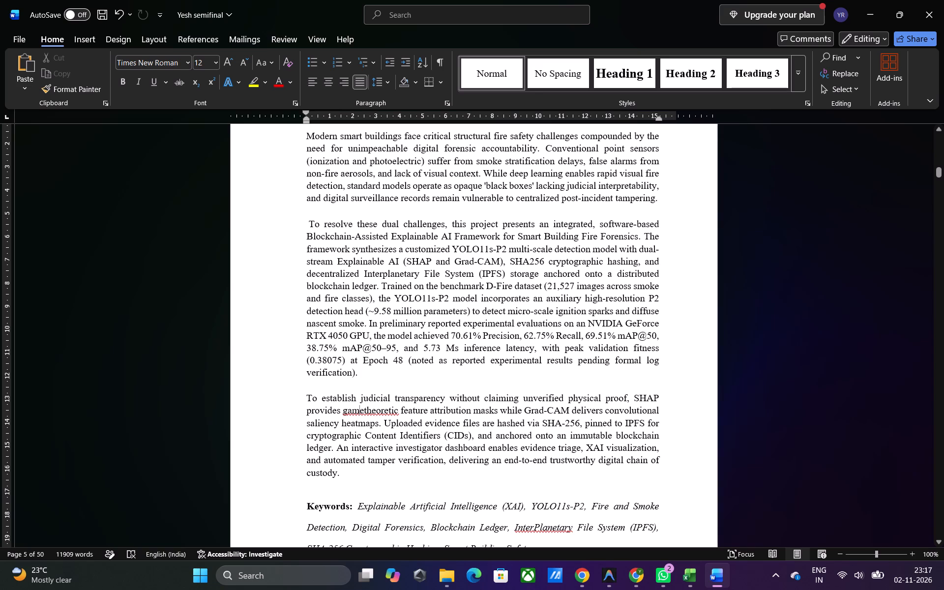
right_click(366, 409)
right_click(370, 411)
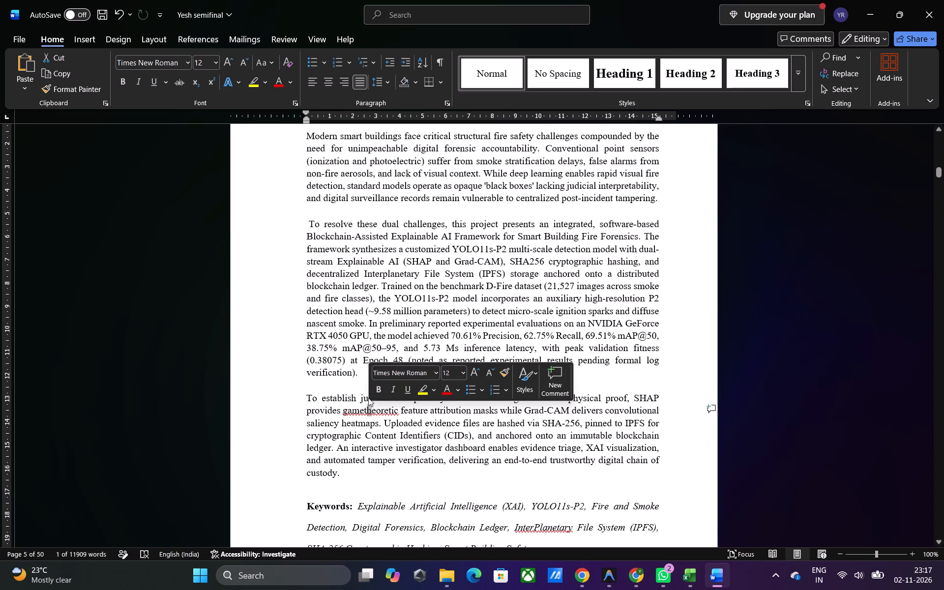
right_drag(362, 412, 356, 409)
right_click(356, 409)
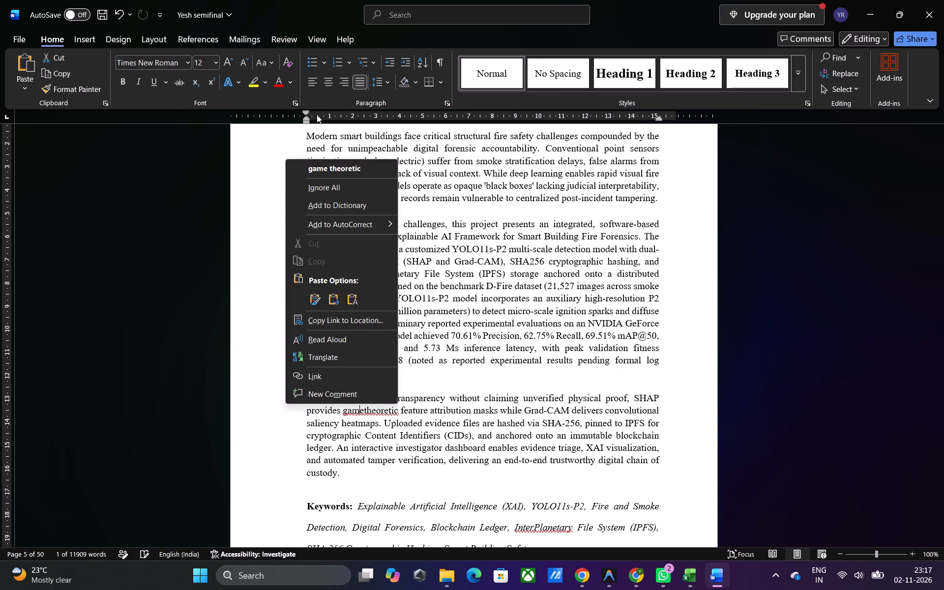
click(337, 178)
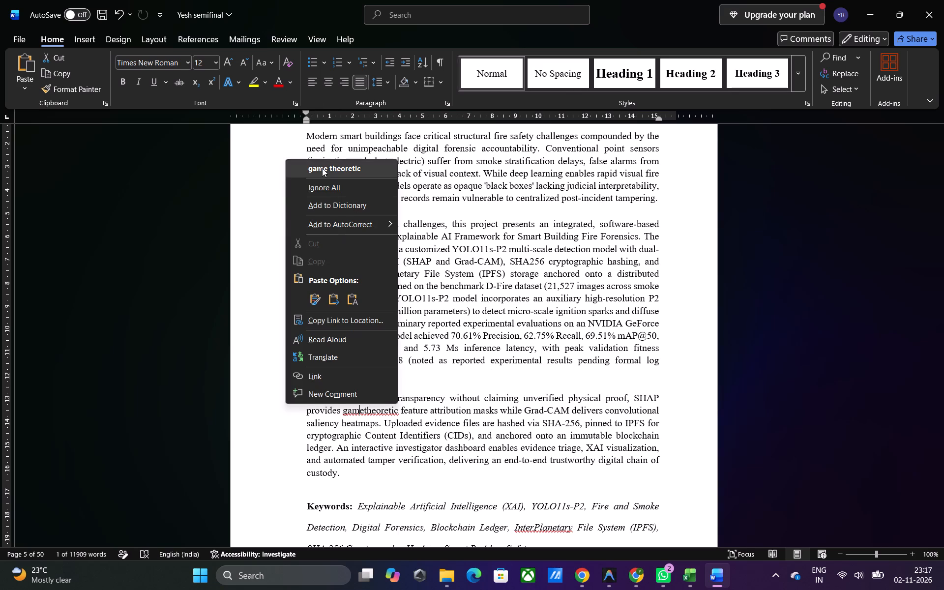
click(323, 169)
Correct "InterPlanetary" to "Interplanetary" in the Abstract's keywords.
scroll(425, 452, down, 2)
right_click(555, 474)
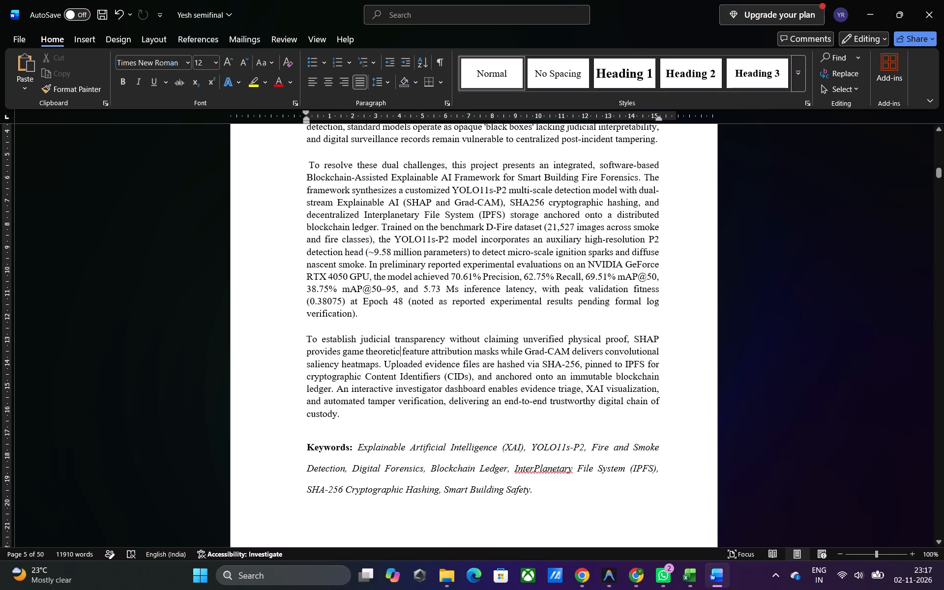
click(545, 212)
Remove the extra spacing after "Report" in table of contents entry 1.6 so the title and page number share one line.
scroll(513, 337, down, 5)
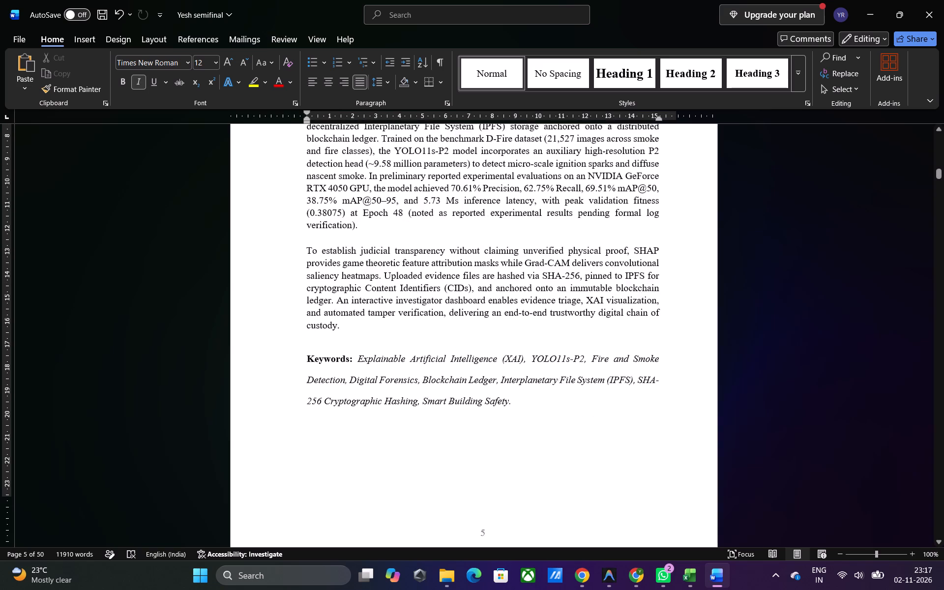
scroll(502, 315, down, 18)
scroll(477, 322, down, 5)
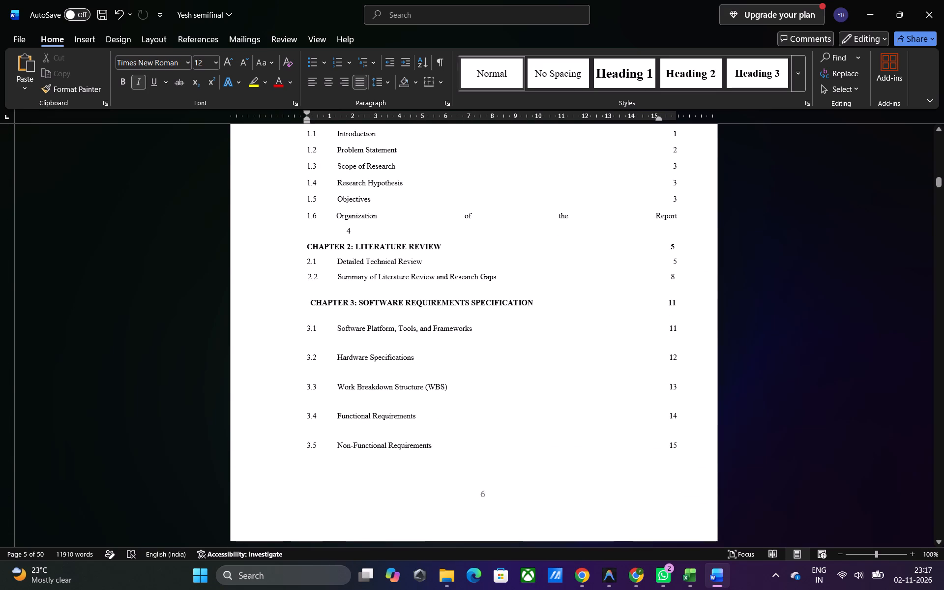
click(681, 216)
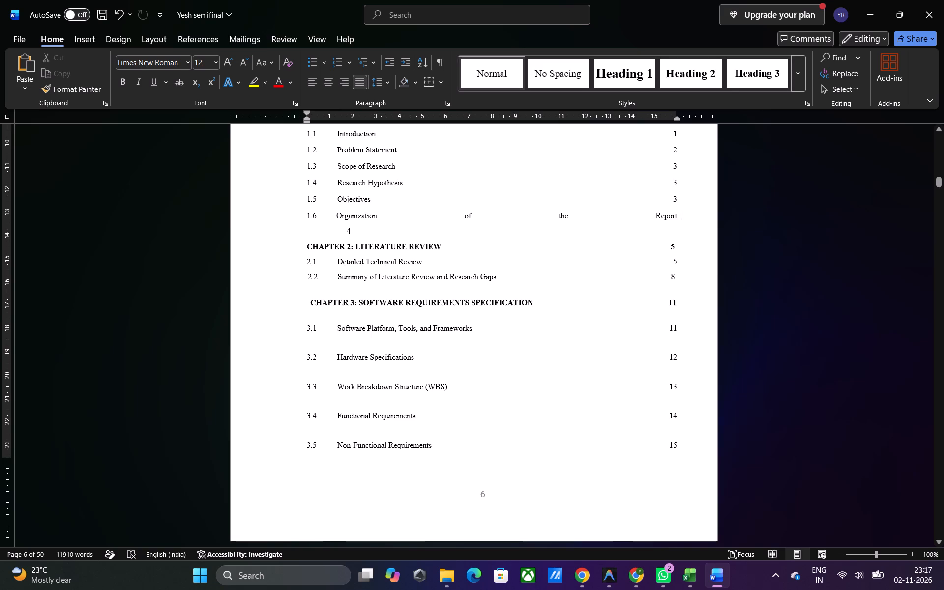
key(Left)
key(BackSpace)
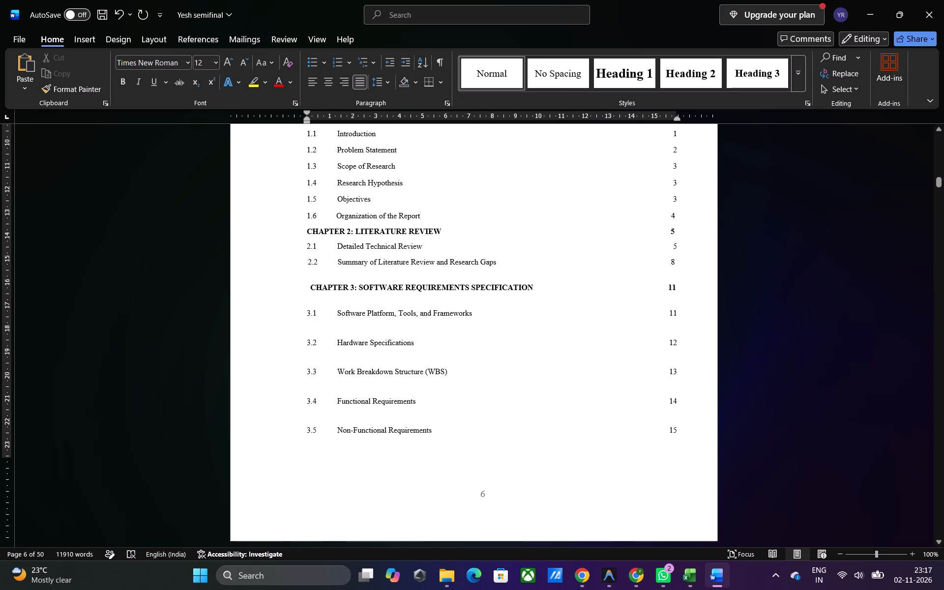
Replace the tab before the page number in table of contents entry 2.1 with spaces, moving the number towards the page-number column.
click(671, 233)
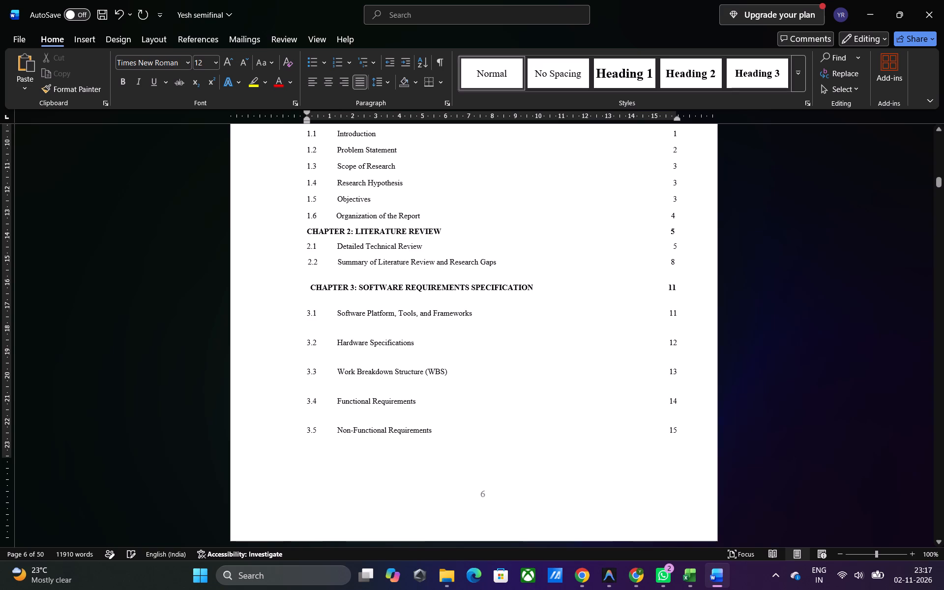
click(672, 246)
key(BackSpace)
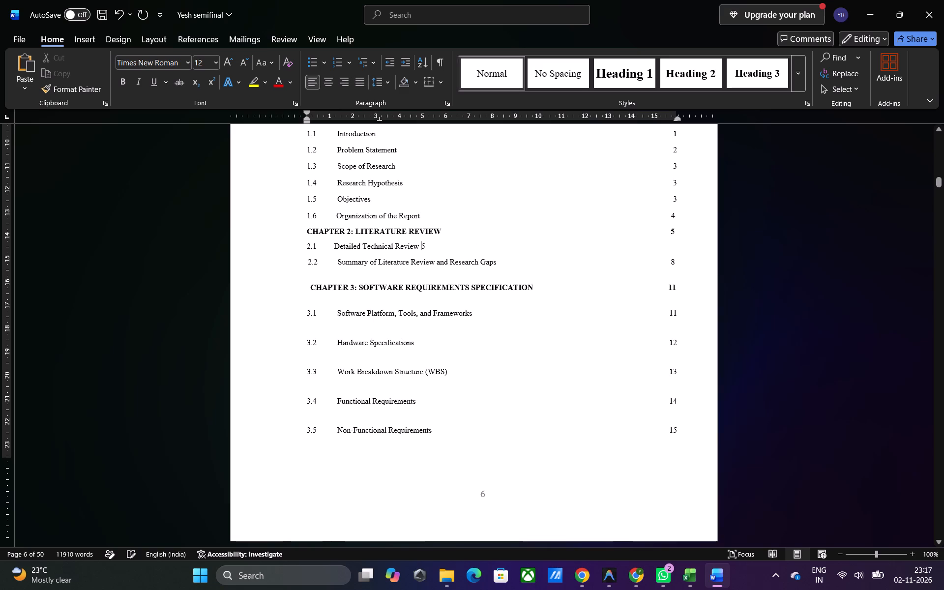
key(space)
key(space)
key(space)
key(space)
key(space)
key(space)
key(space)
key(space)
key(space)
key(space)
key(space)
key(space)
key(space)
key(space)
key(space)
key(space)
key(space)
key(space)
key(space)
key(space)
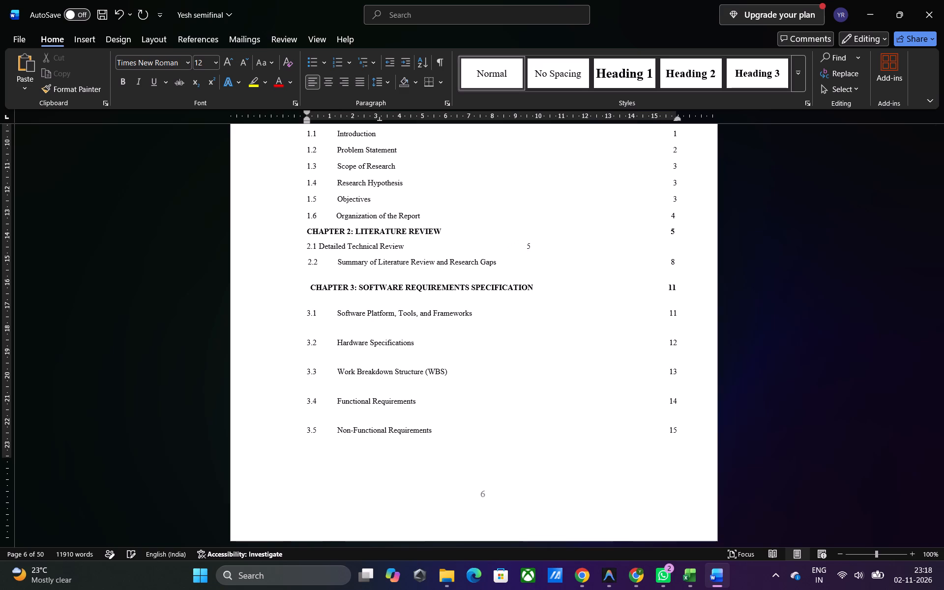
key(space)
Widen the gap between "2.1" and "Detailed Technical Review" with spaces, trimming them enough to keep the page number on the same line.
click(319, 247)
key(space)
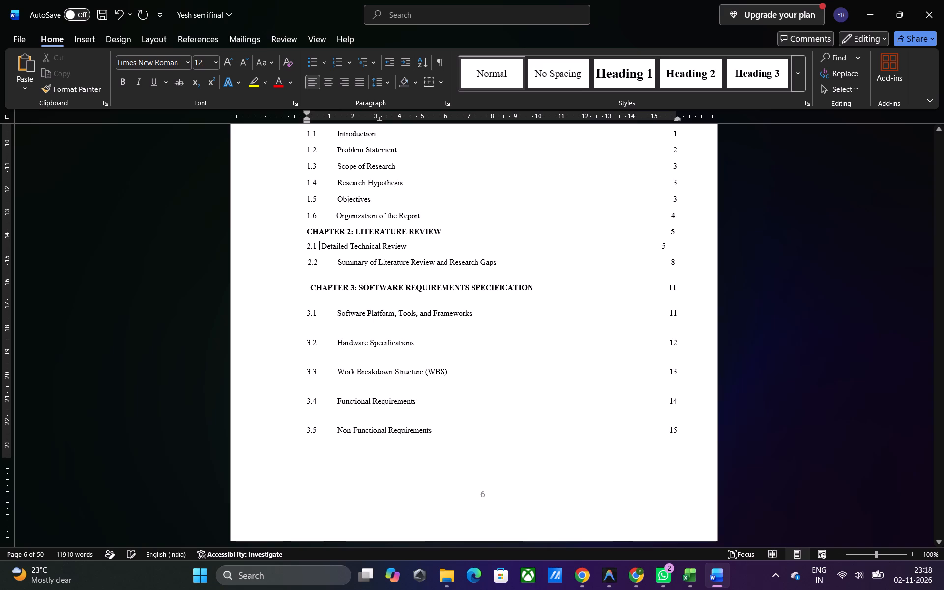
key(space)
key(space)
key(space)
key(space)
key(space)
key(space)
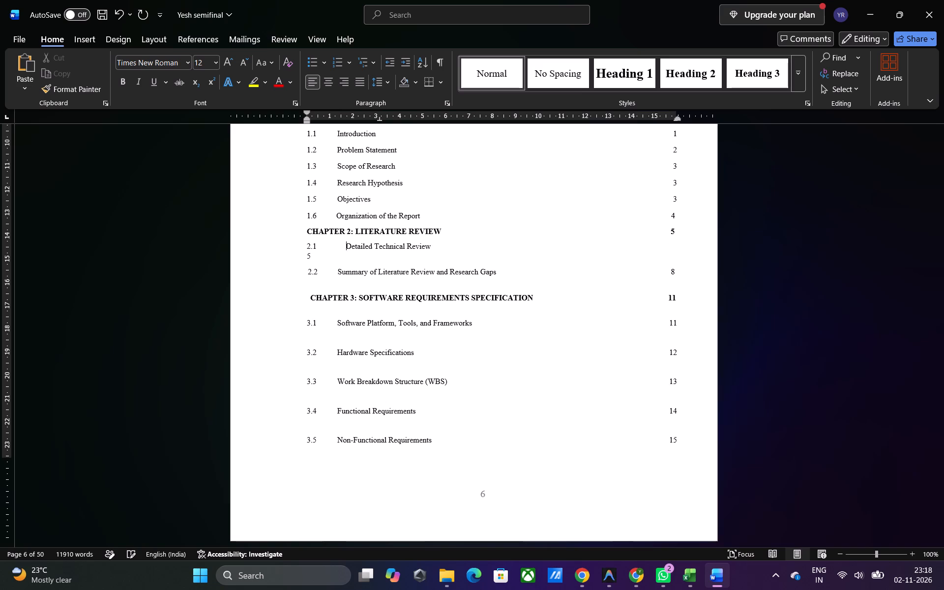
key(BackSpace)
key(BackSpace)
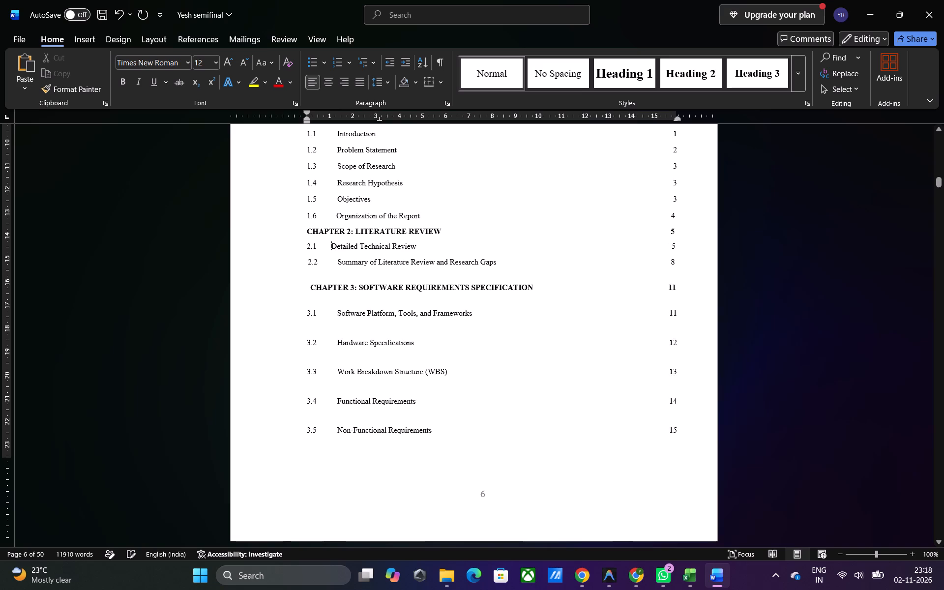
key(BackSpace)
key(BackSpace)
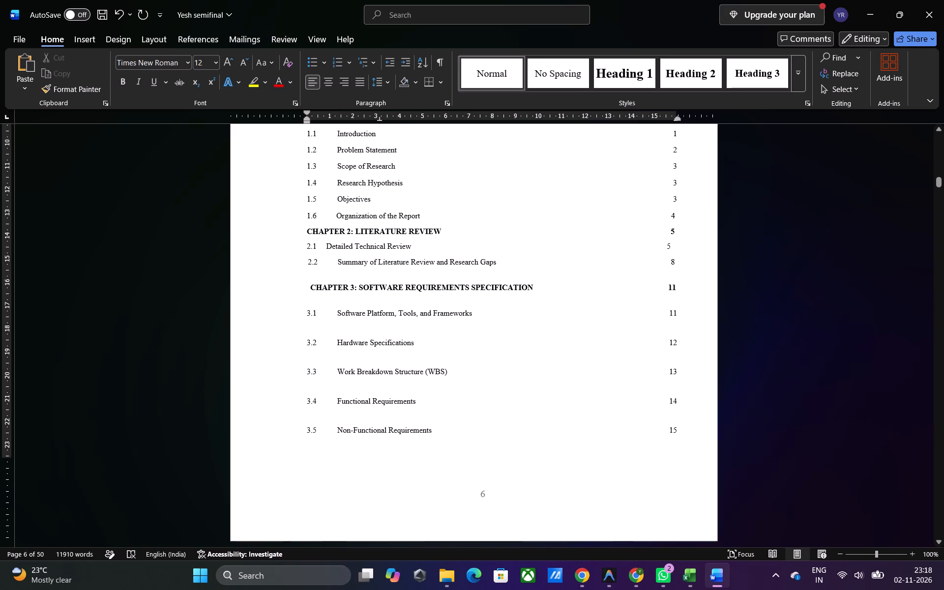
Trim the spaces before entry 2.1's page number and widen the gap after "2.1" to align both with the neighbouring entries.
click(655, 248)
key(BackSpace)
click(325, 245)
key(space)
key(space)
key(space)
key(space)
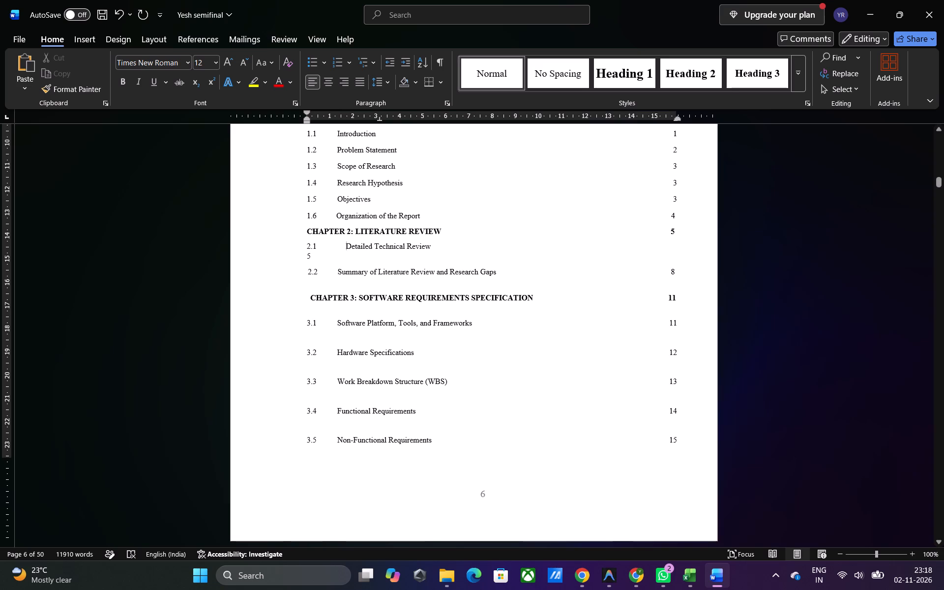
key(BackSpace)
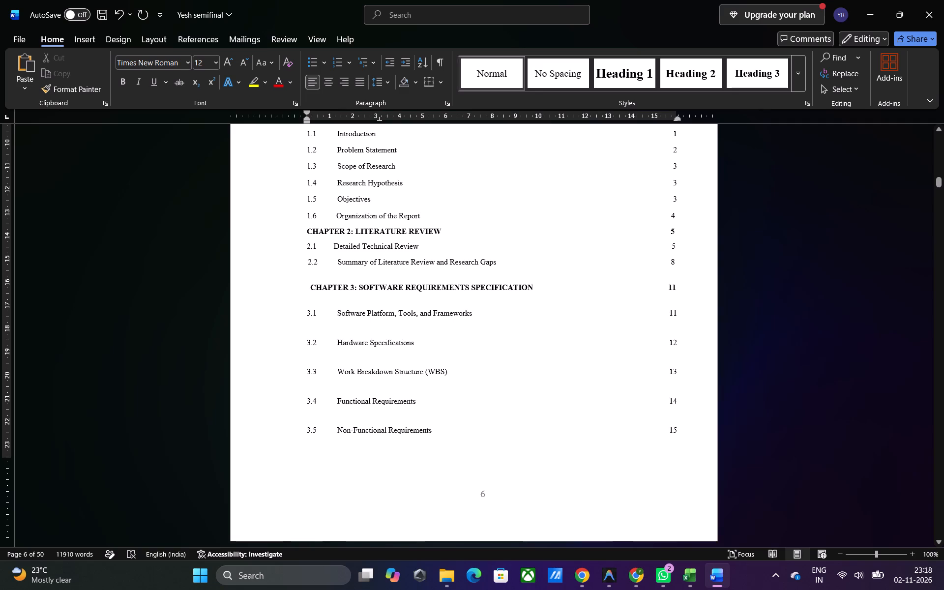
click(668, 247)
key(BackSpace)
key(BackSpace)
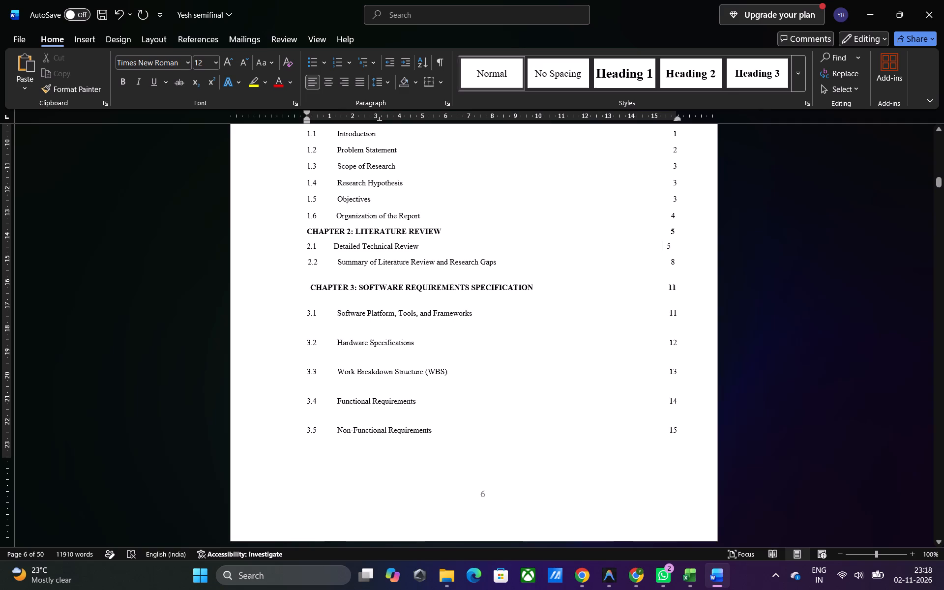
click(336, 245)
key(space)
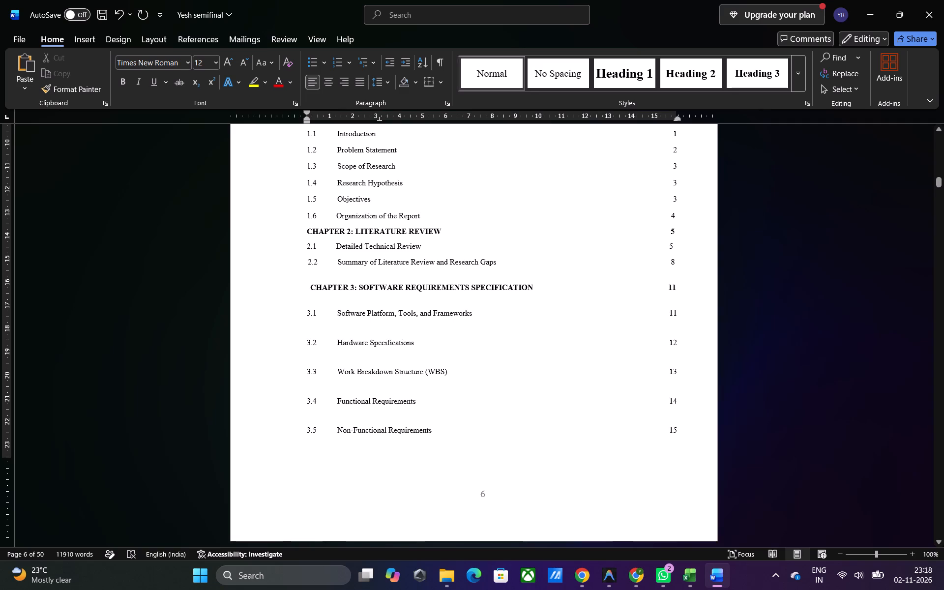
key(space)
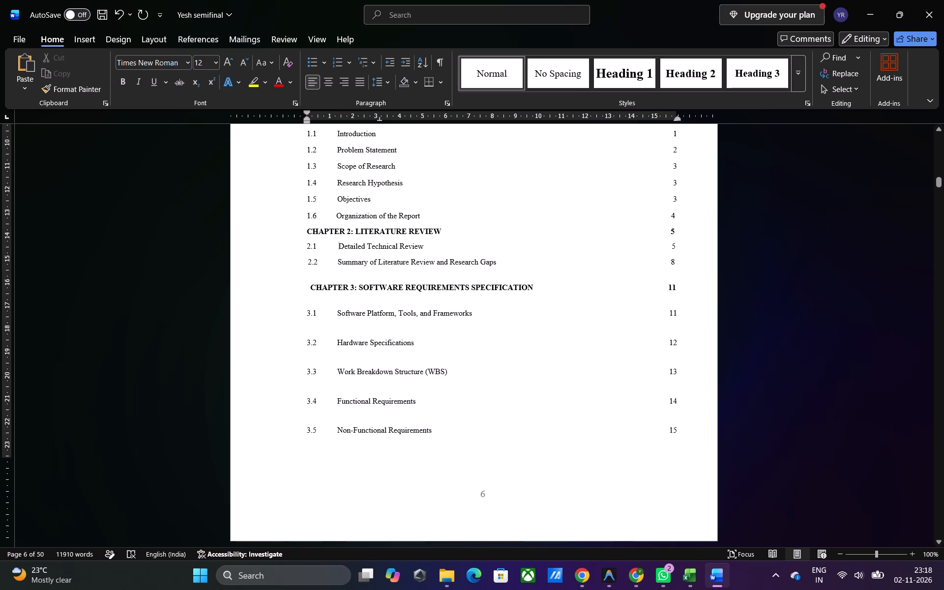
Remove the leading space before "2.2" in the table of contents.
click(306, 264)
key(BackSpace)
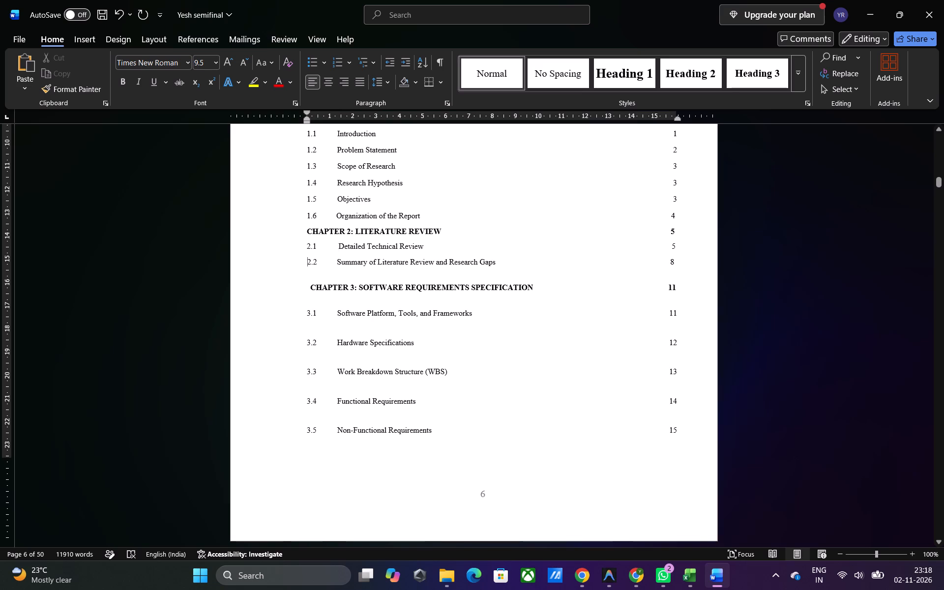
Remove one space before "Detailed Technical Review" in entry 2.1 and add one before its page number.
click(340, 248)
key(BackSpace)
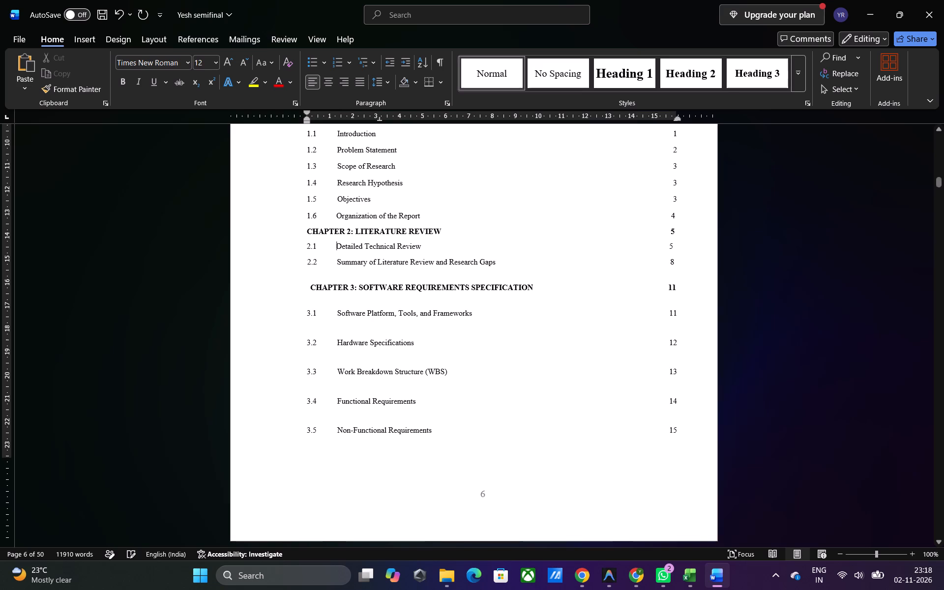
click(671, 247)
click(666, 253)
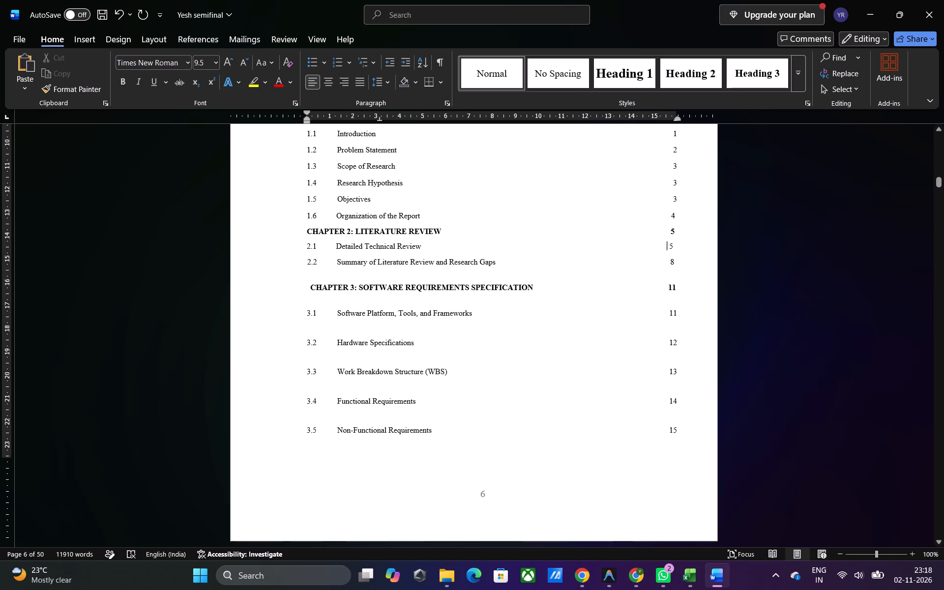
key(space)
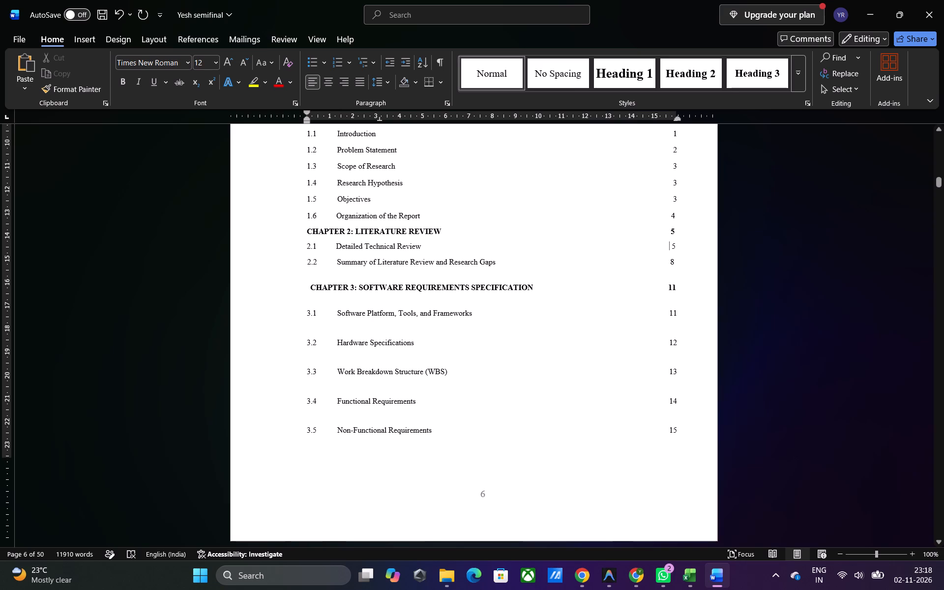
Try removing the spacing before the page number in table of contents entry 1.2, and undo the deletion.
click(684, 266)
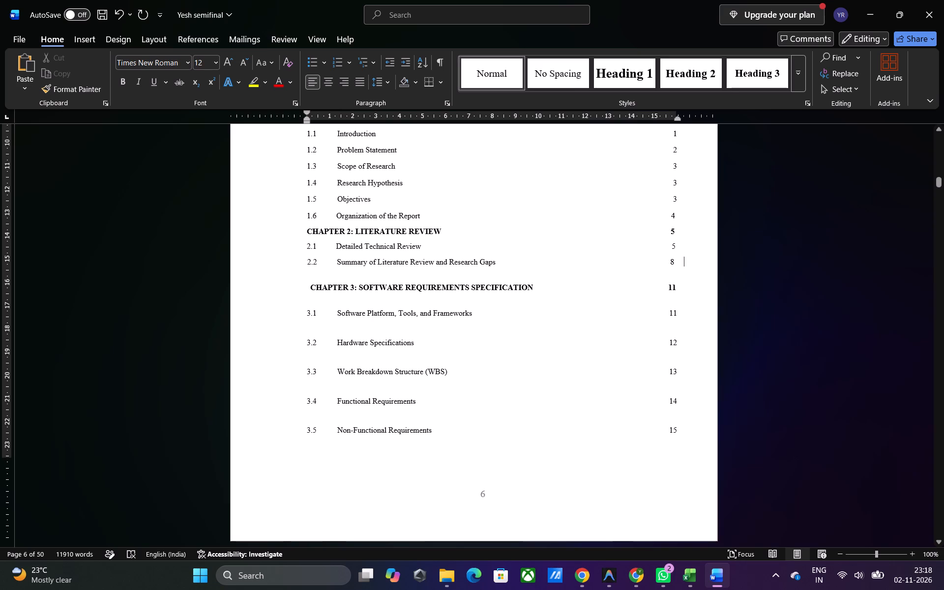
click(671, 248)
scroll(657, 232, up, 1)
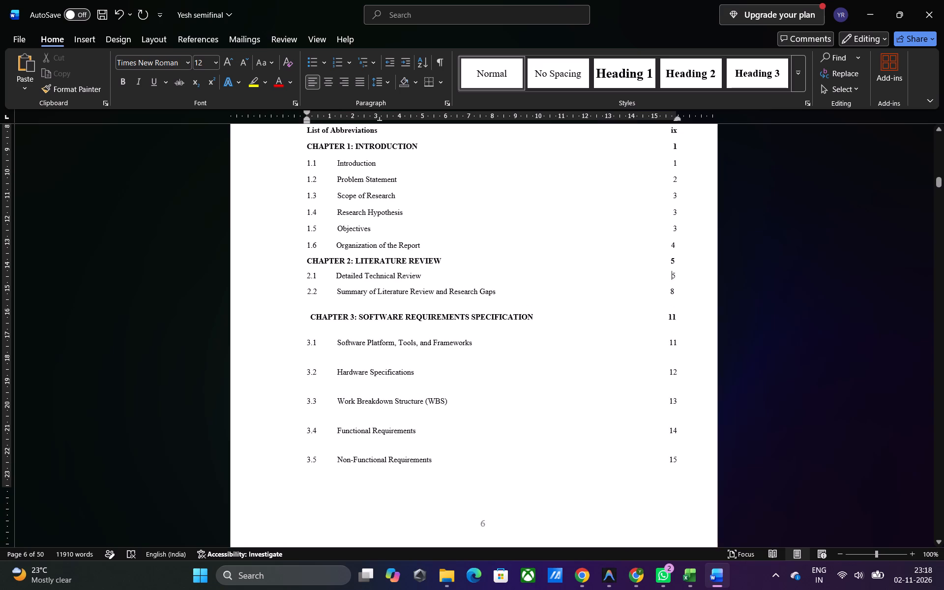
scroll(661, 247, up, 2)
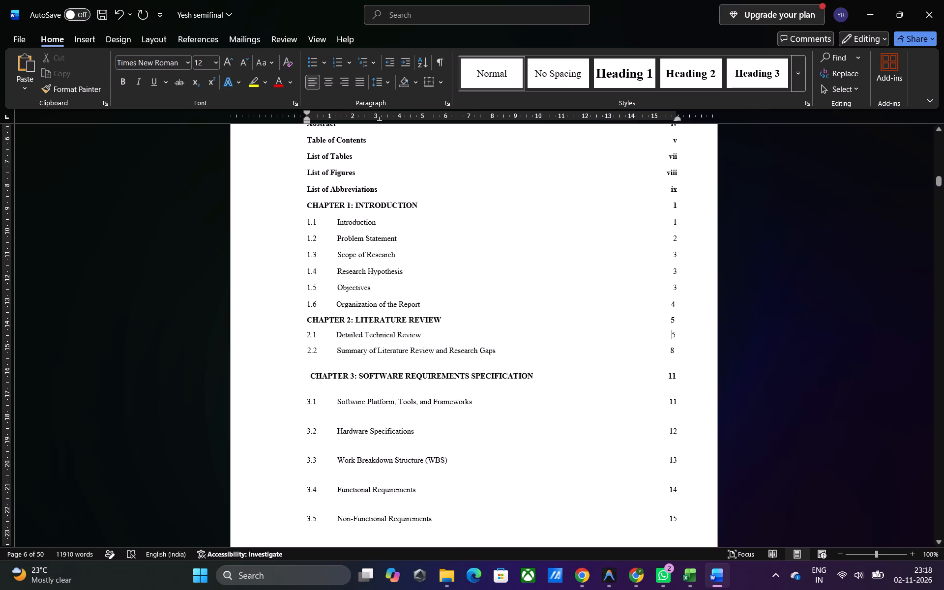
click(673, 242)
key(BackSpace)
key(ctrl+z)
Add a space before the page number of "CHAPTER 2: LITERATURE REVIEW" to align it with the page-number column.
scroll(666, 307, down, 1)
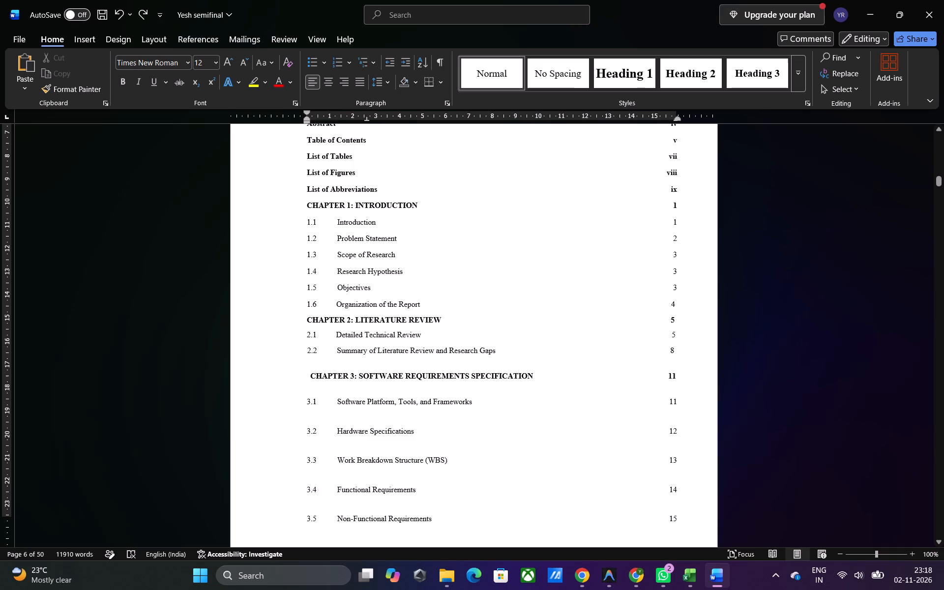
click(671, 290)
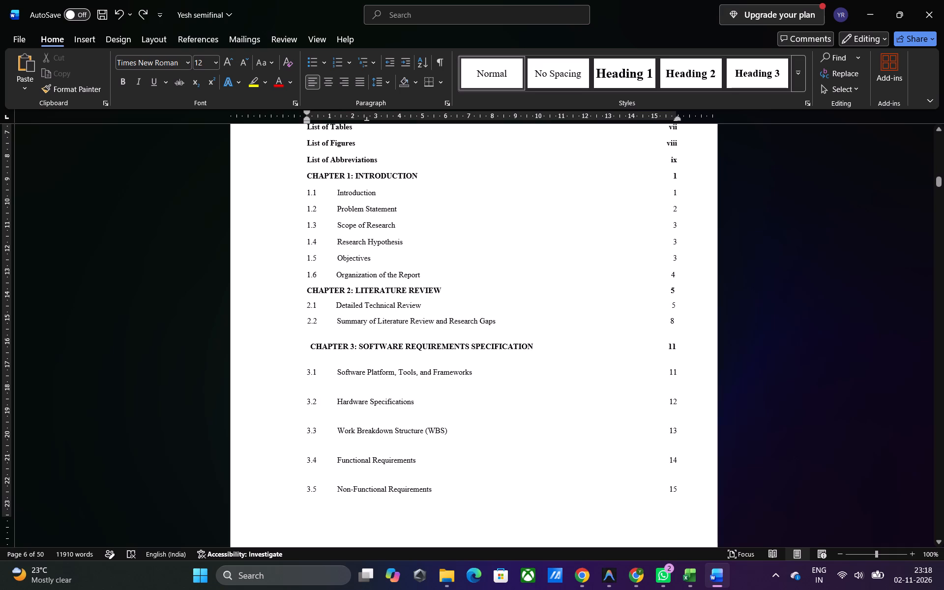
key(space)
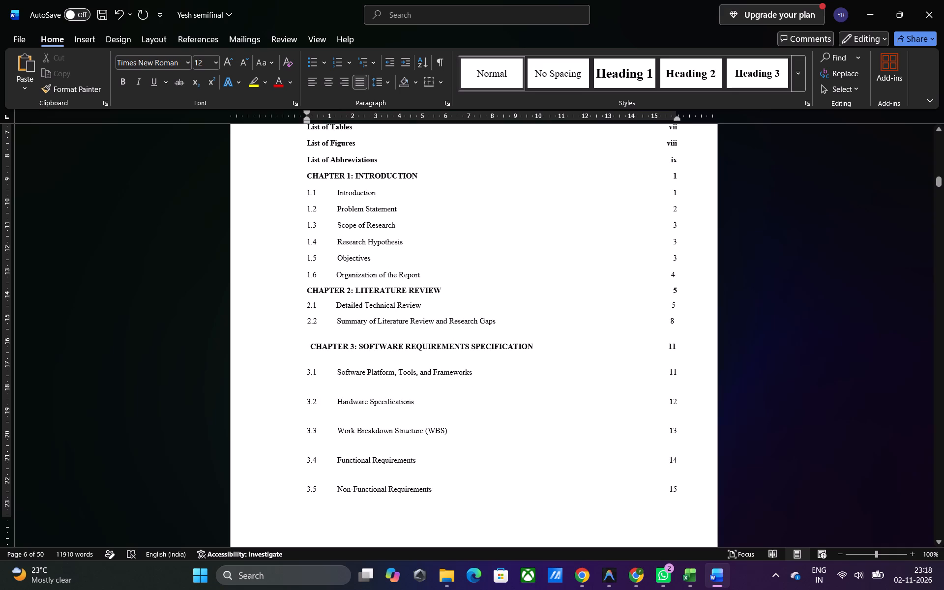
Adjust the spaces before the page number of entry 1.6, "Organization of the Report", to line it up with the page-number column.
click(670, 277)
key(space)
key(BackSpace)
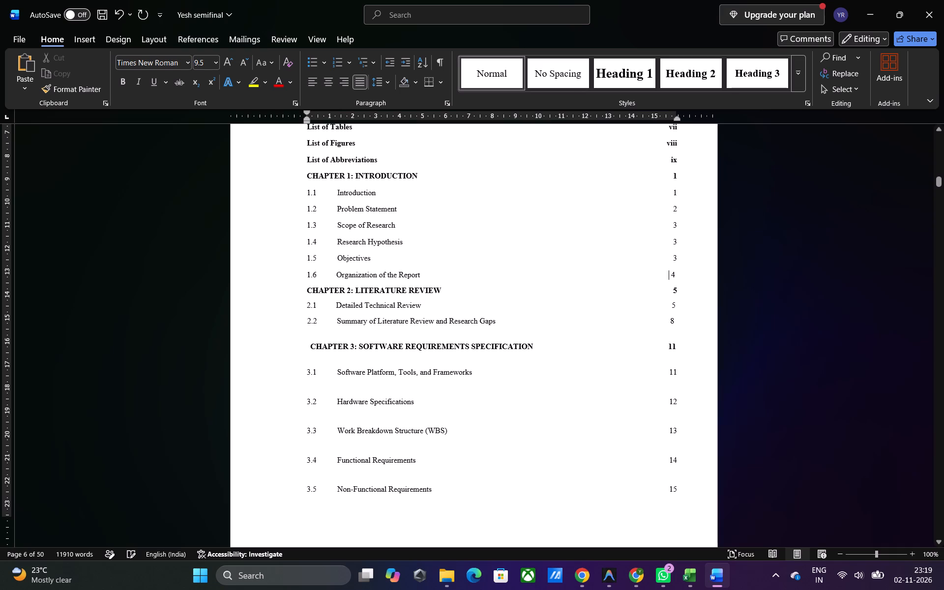
click(670, 275)
key(space)
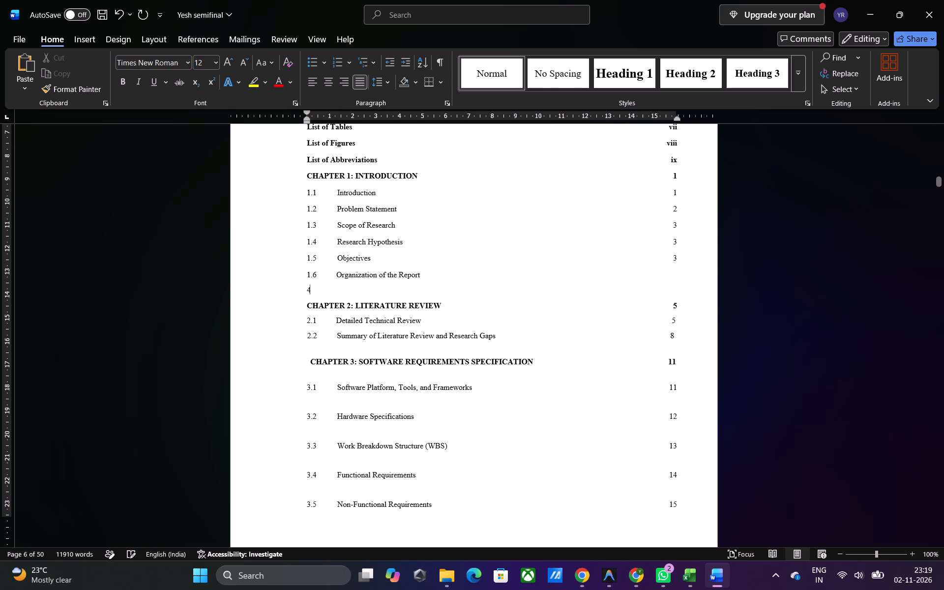
click(472, 274)
key(BackSpace)
key(BackSpace)
key(BackSpace)
key(BackSpace)
key(BackSpace)
key(BackSpace)
click(306, 288)
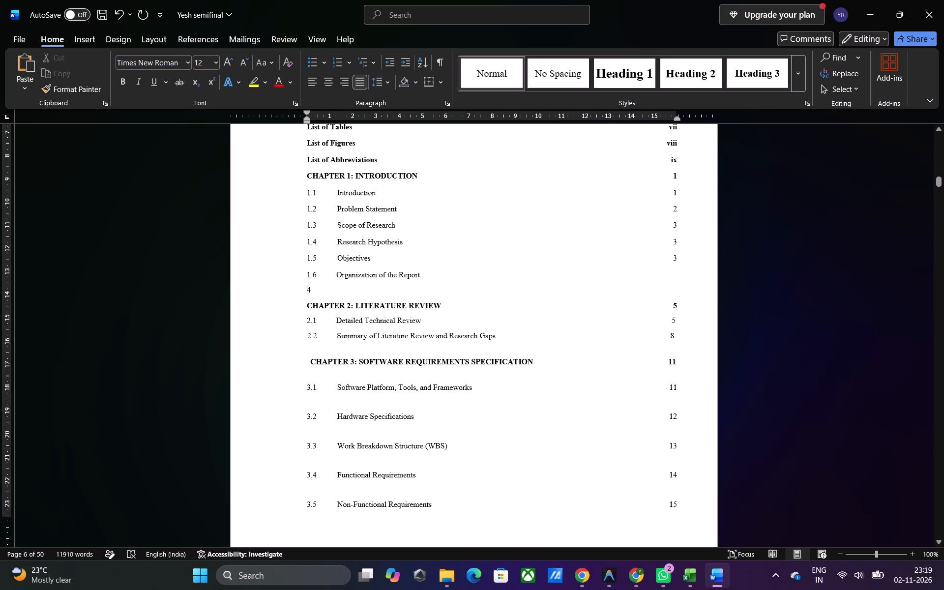
key(BackSpace)
key(BackSpace)
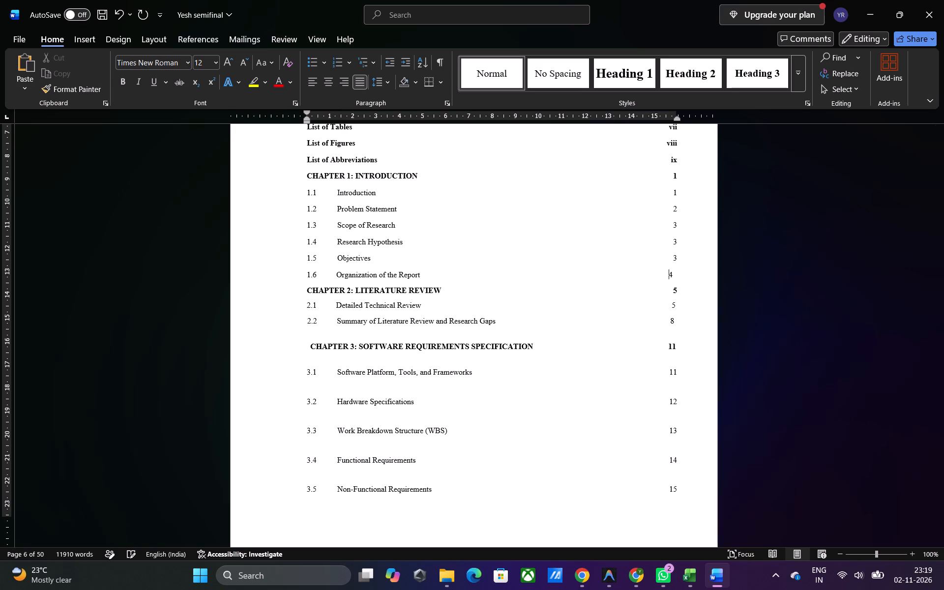
key(space)
key(space)
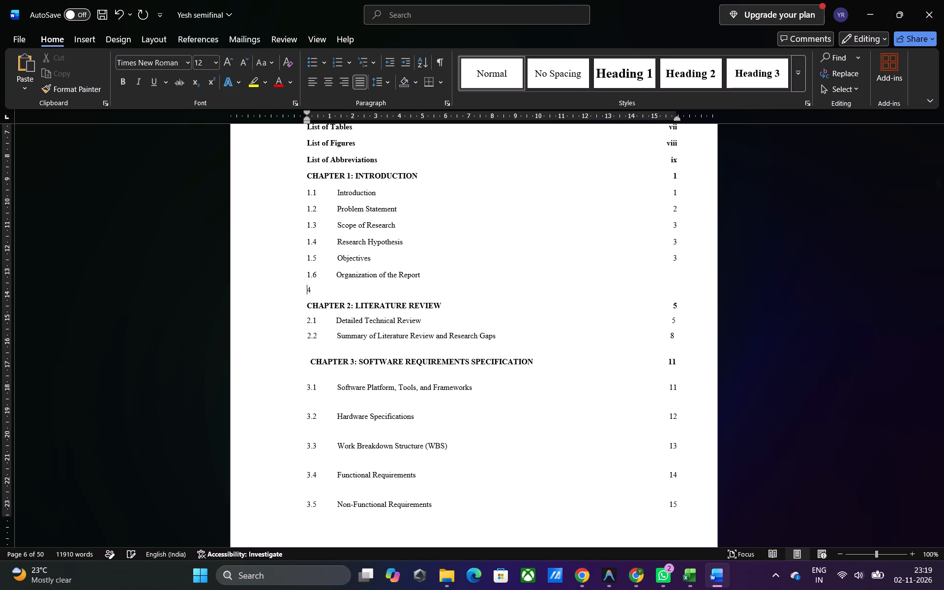
key(BackSpace)
key(BackSpace)
key(BackSpace)
key(BackSpace)
key(BackSpace)
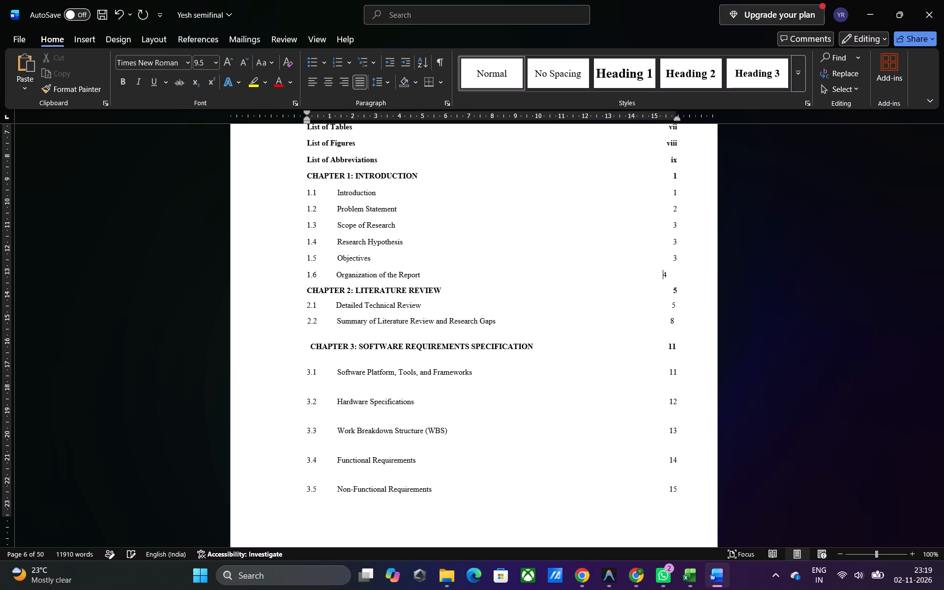
key(space)
key(space)
key(space)
key(space)
key(space)
Add a space before the page number of entry 2.2, "Summary of Literature Review and Research Gaps".
click(669, 324)
key(space)
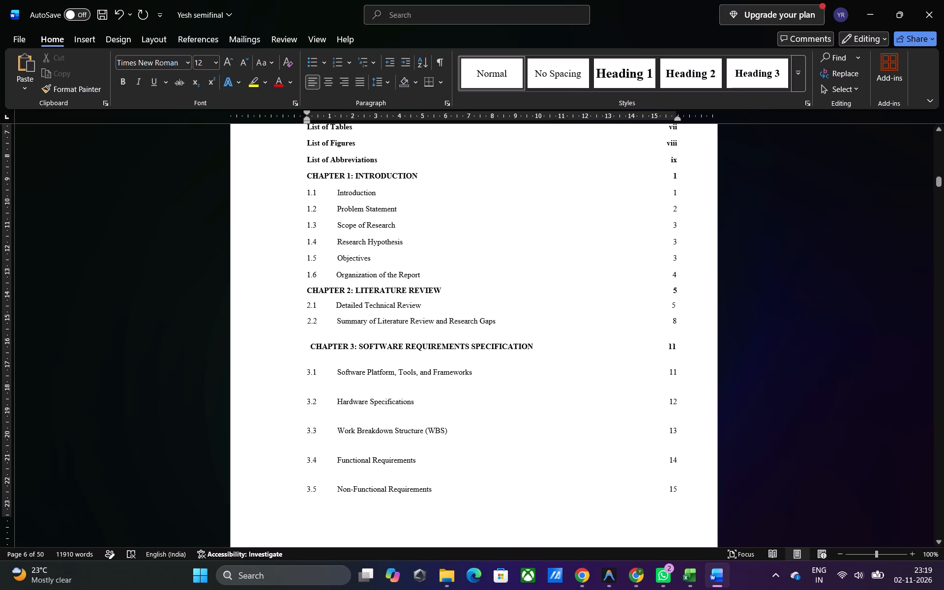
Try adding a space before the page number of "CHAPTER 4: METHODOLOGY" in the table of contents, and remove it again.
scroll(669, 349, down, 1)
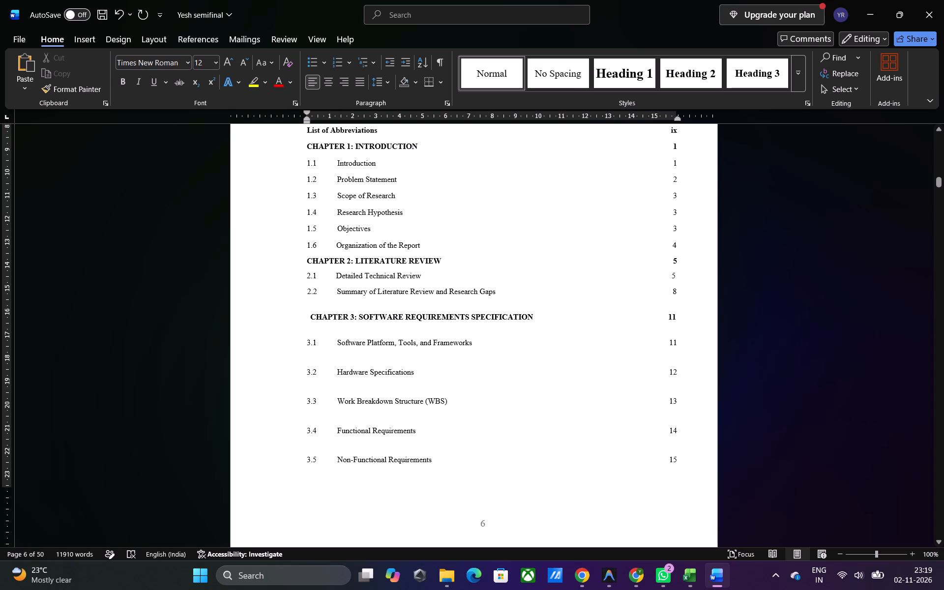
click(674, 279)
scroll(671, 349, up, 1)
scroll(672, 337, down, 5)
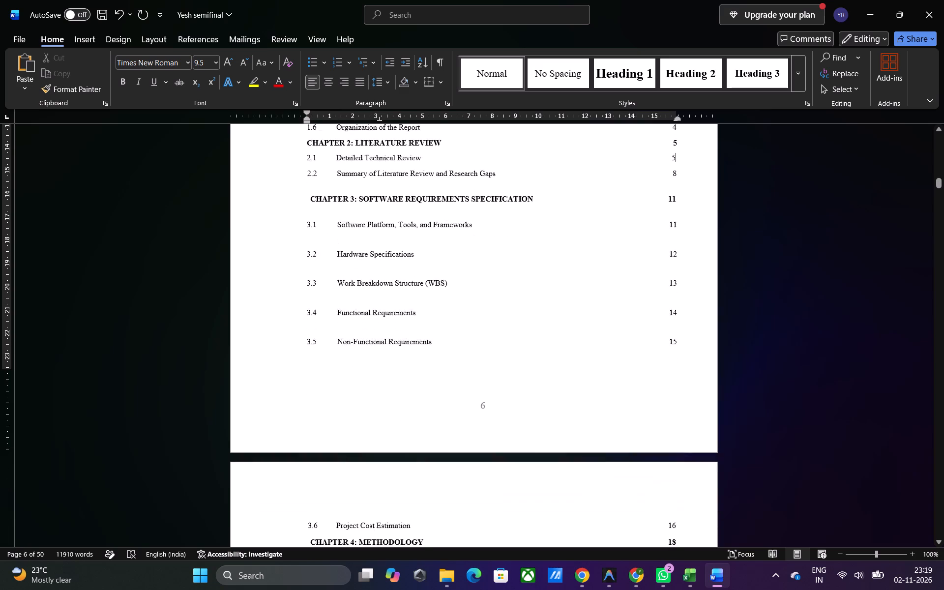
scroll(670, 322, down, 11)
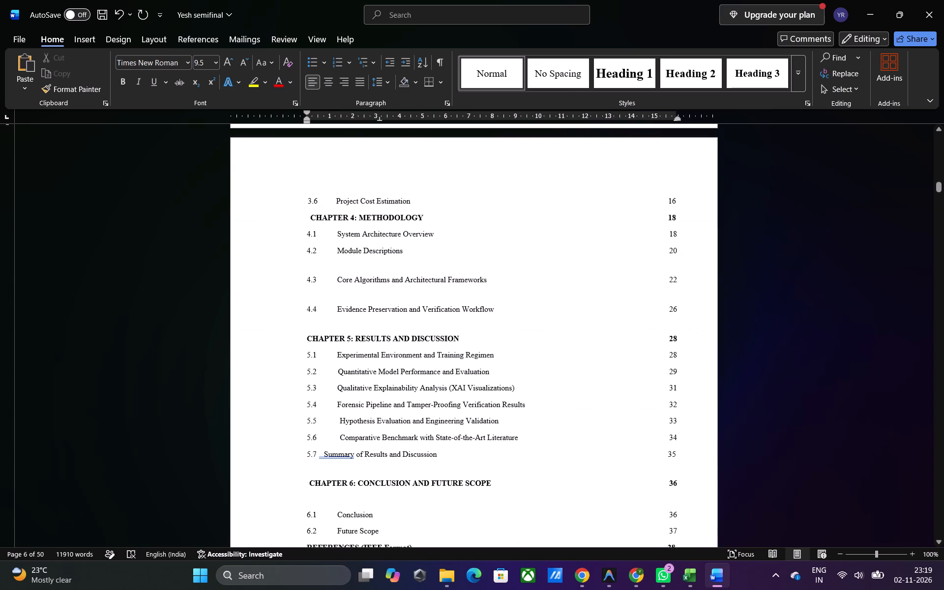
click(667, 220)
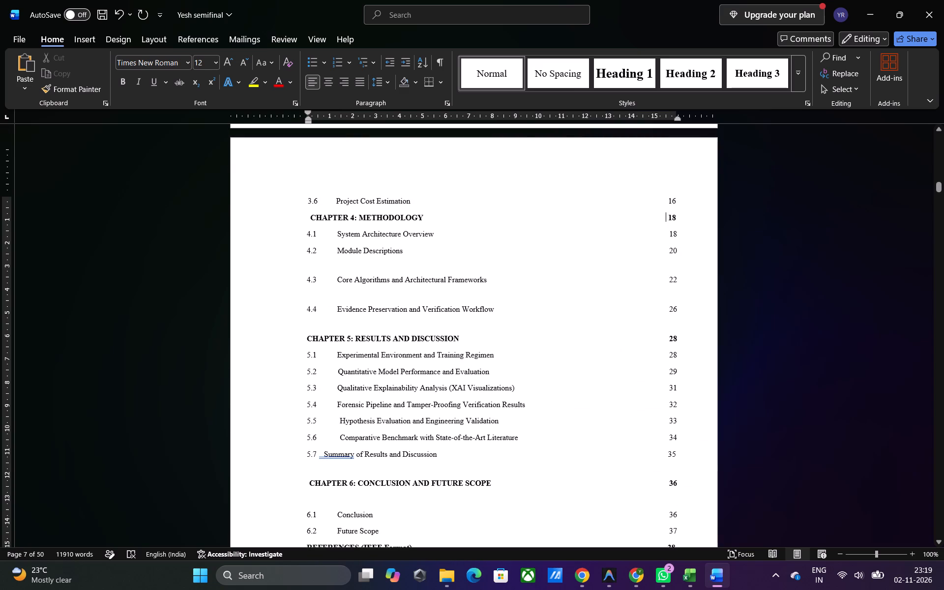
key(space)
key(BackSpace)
Insert a blank line between entry 3.6, "Project Cost Estimation", and the "CHAPTER 4: METHODOLOGY" heading in the table of contents.
click(698, 203)
key(Return)
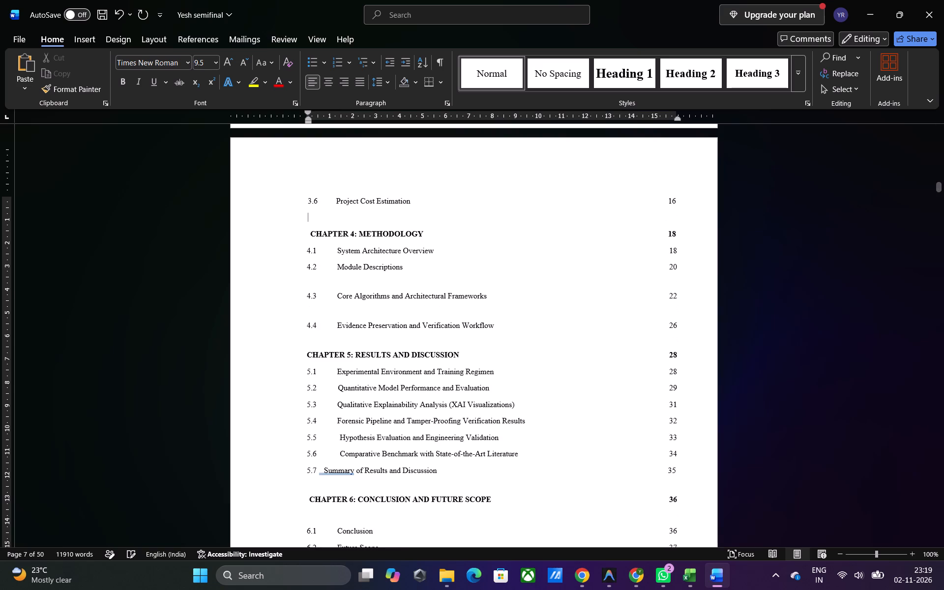
Add spacing between the number 5.7 and its title "Summary of Results and Discussion" in the table of contents.
scroll(562, 227, down, 3)
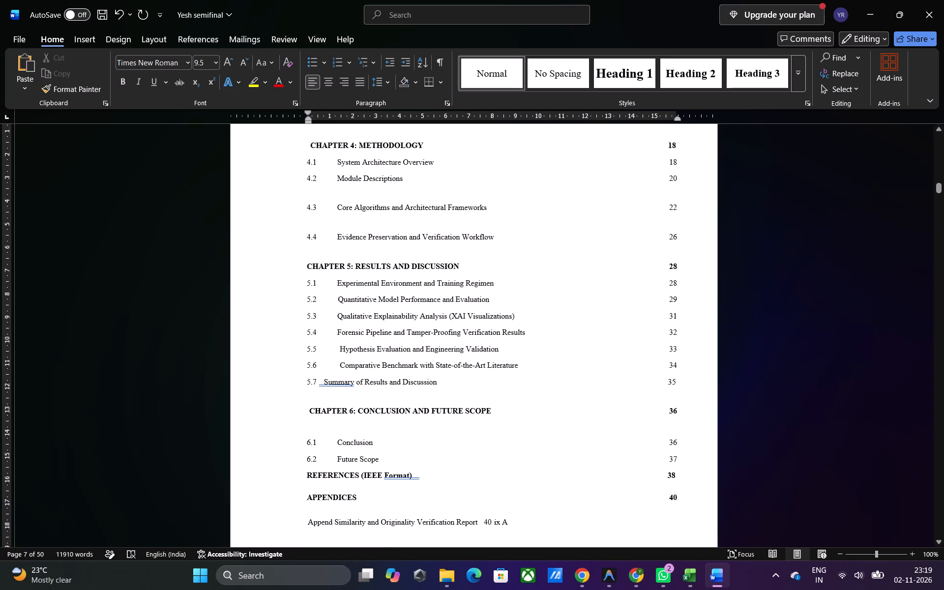
click(325, 382)
key(space)
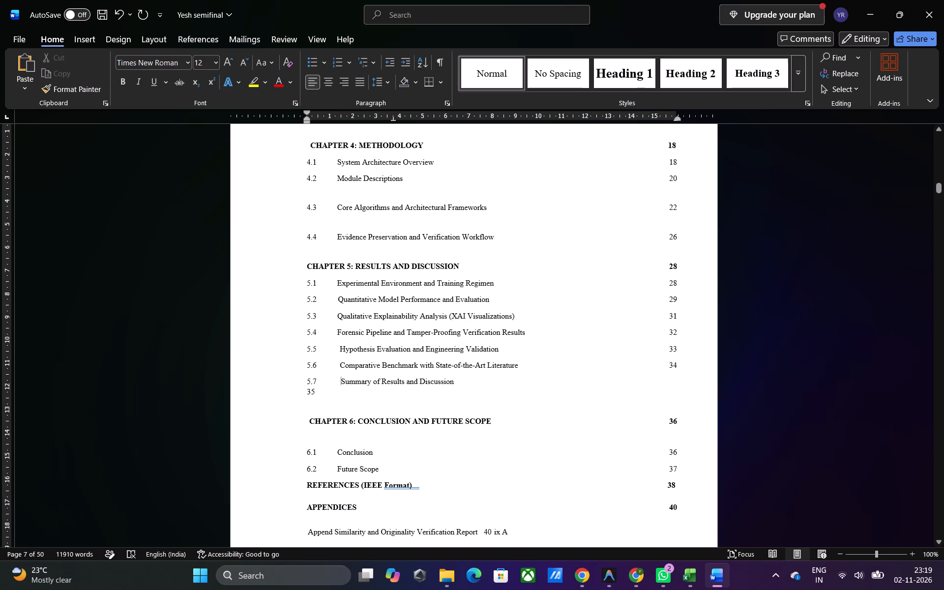
Delete surplus spaces between the title and the page number of table of contents entry 5.7.
click(467, 383)
key(BackSpace)
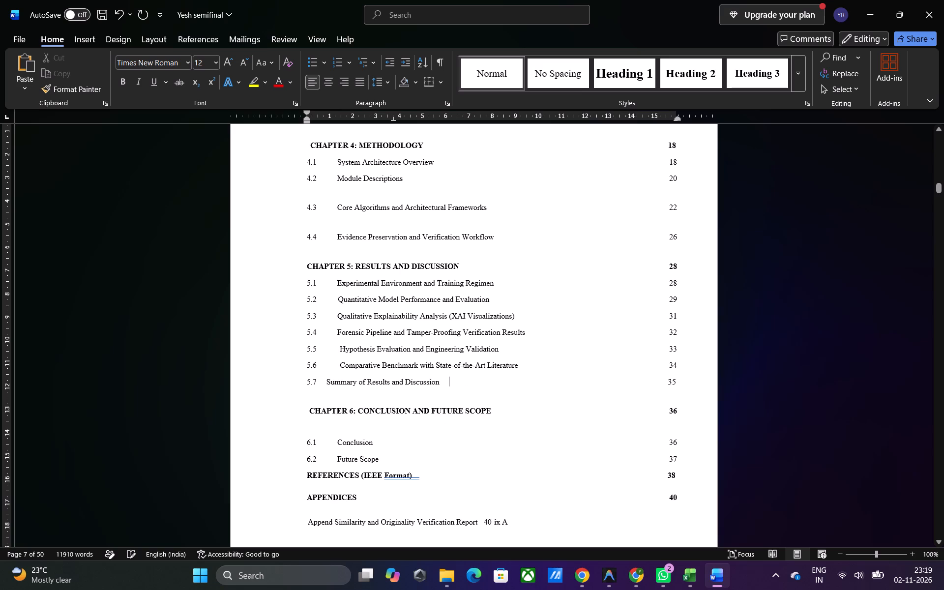
key(Right)
key(Right)
key(Right)
key(Right)
key(Right)
key(Right)
key(Right)
key(Right)
key(Right)
key(BackSpace)
key(BackSpace)
key(BackSpace)
key(BackSpace)
key(BackSpace)
key(BackSpace)
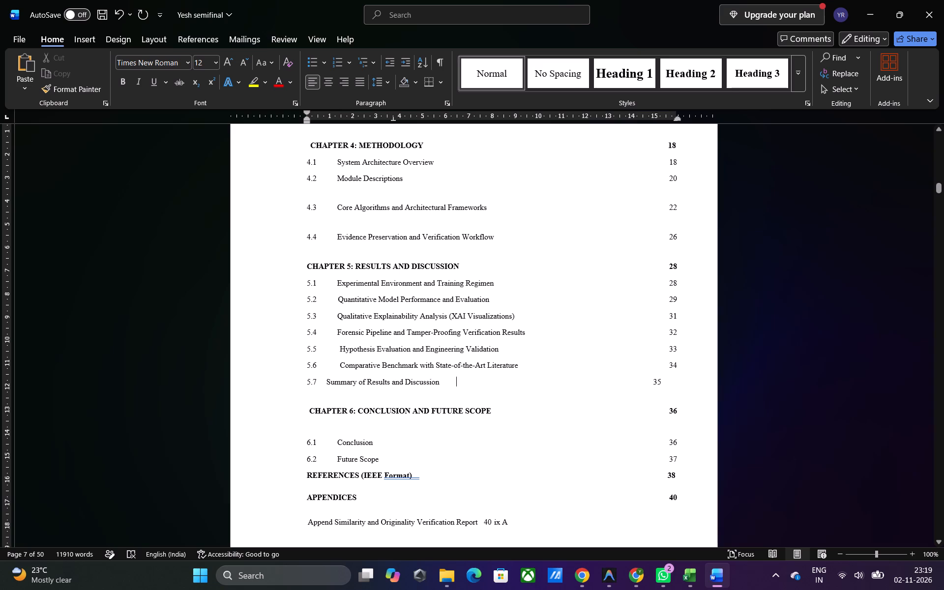
Add spaces before "Summary of Results and Discussion" in entry 5.7 to bring its title near the other entry titles.
click(325, 379)
key(space)
key(space)
key(space)
key(space)
key(space)
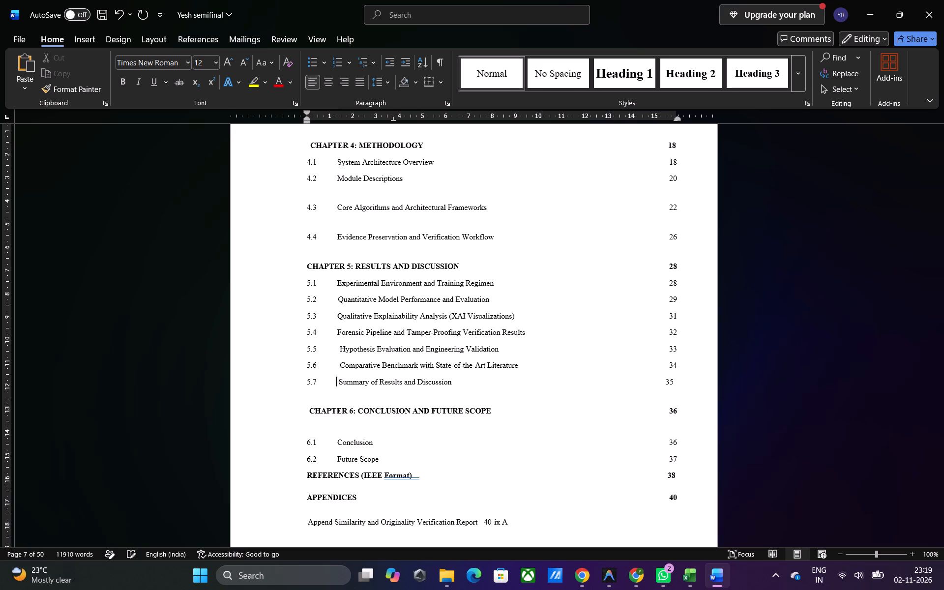
key(space)
key(space)
key(BackSpace)
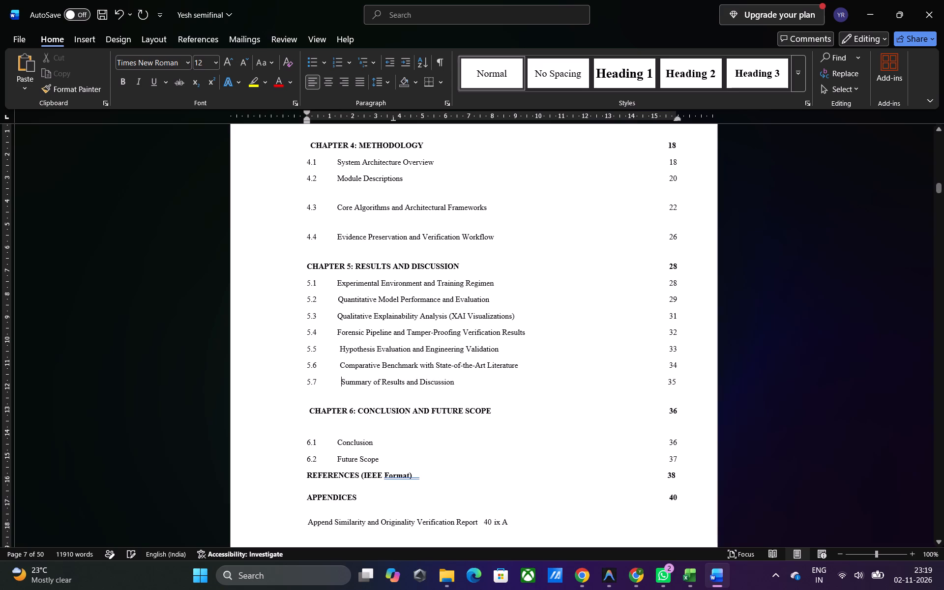
Remove one space before the titles of entries 5.6 and 5.5 to align them with the other Chapter 5 titles.
click(338, 363)
key(BackSpace)
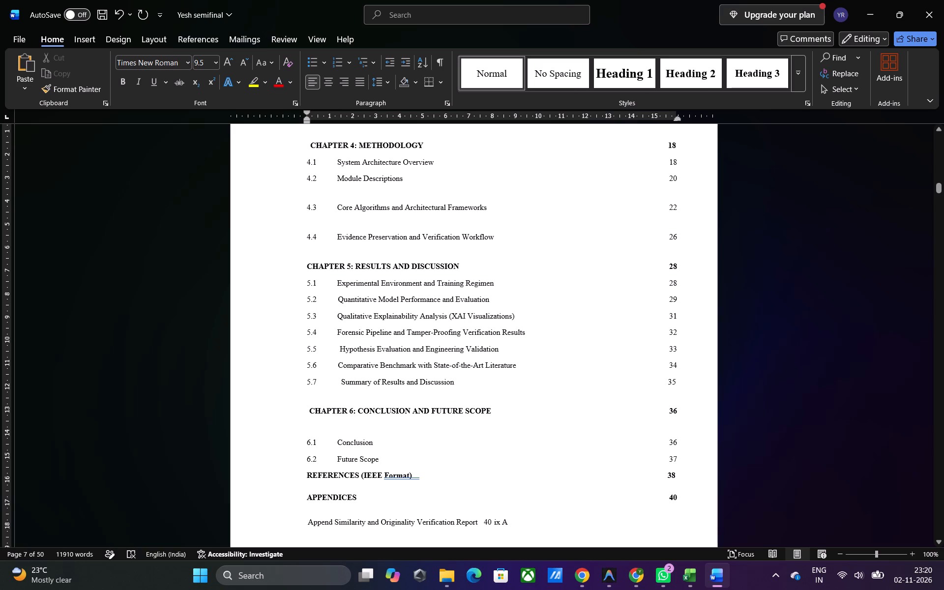
click(340, 352)
key(BackSpace)
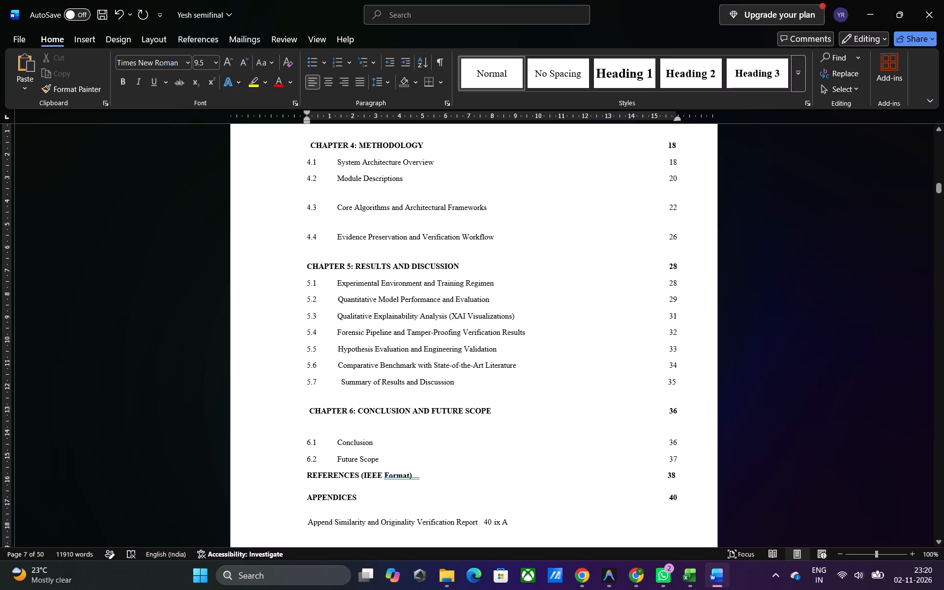
Remove one space before the title of entry 5.7 and add one space before its page number.
click(341, 384)
key(BackSpace)
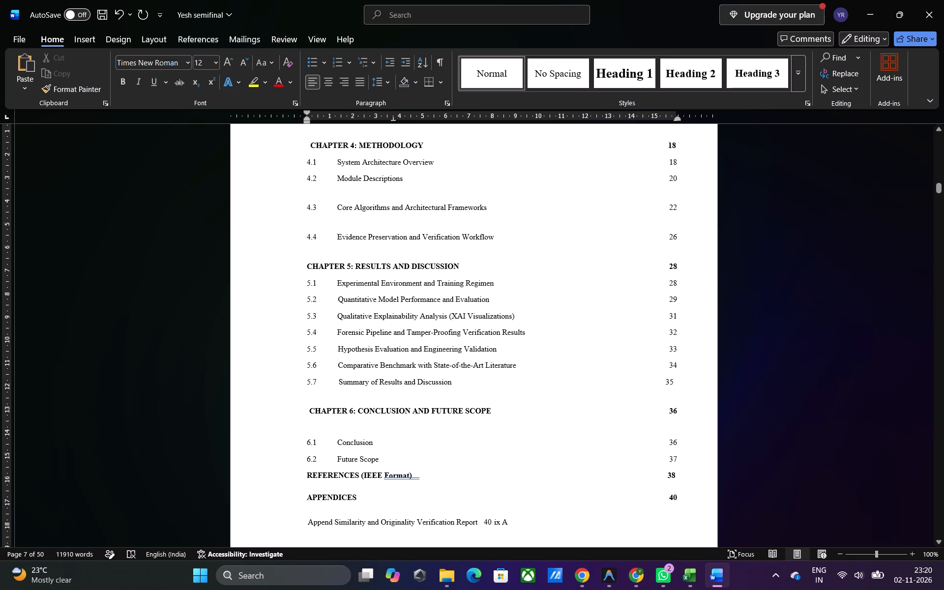
click(653, 382)
key(space)
Insert a blank line between entry 6.2, "Future Scope", and "REFERENCES (IEEE Format)" in the table of contents.
scroll(518, 383, down, 2)
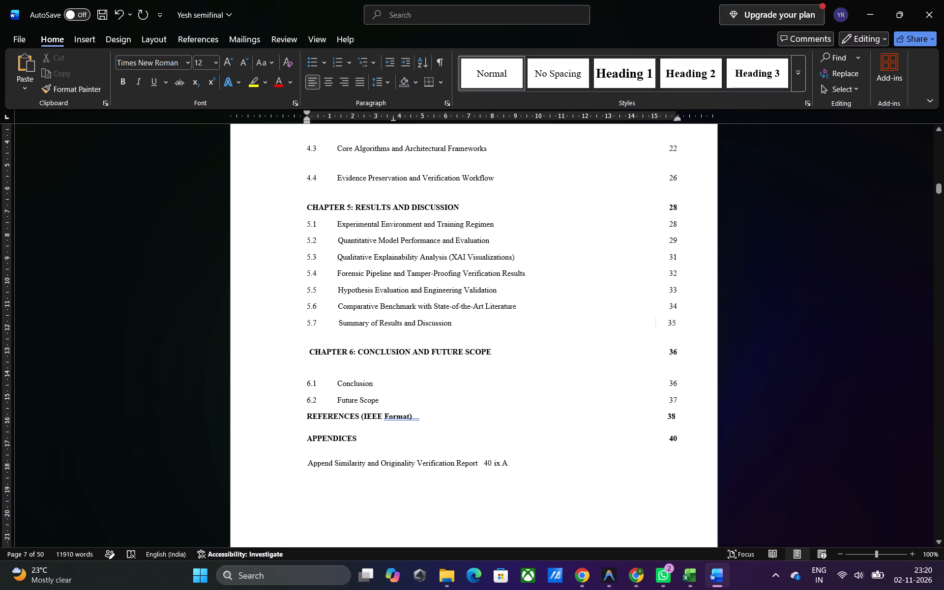
click(685, 404)
key(Return)
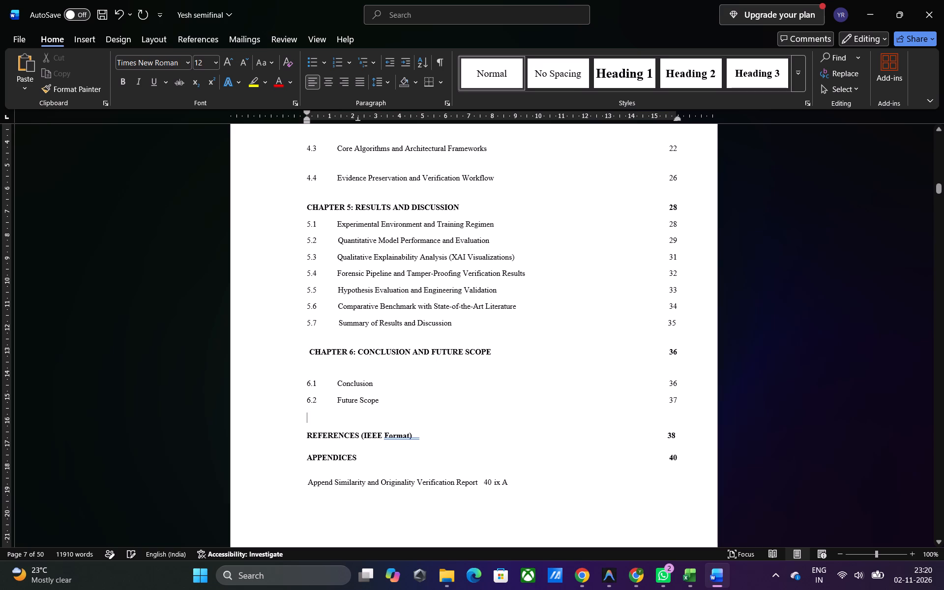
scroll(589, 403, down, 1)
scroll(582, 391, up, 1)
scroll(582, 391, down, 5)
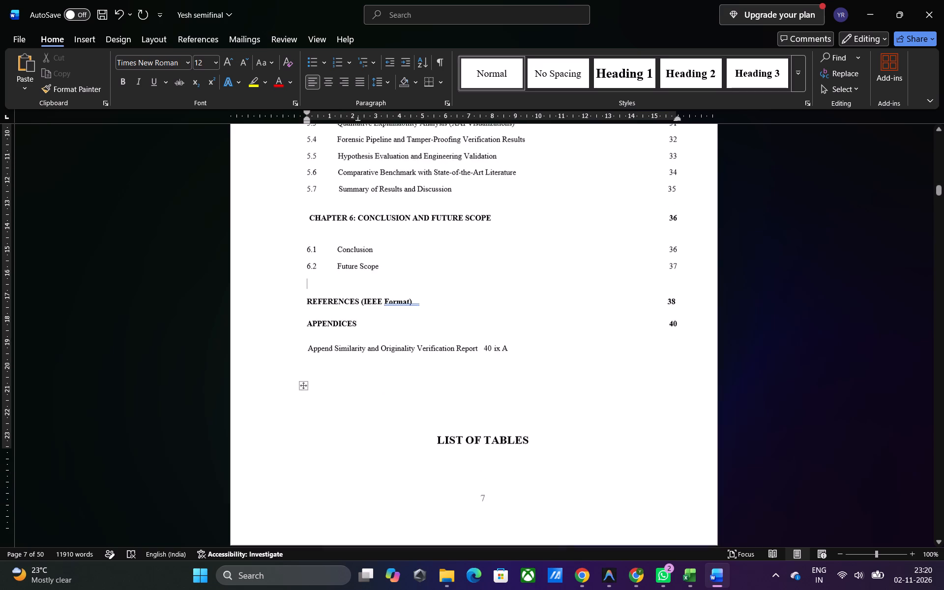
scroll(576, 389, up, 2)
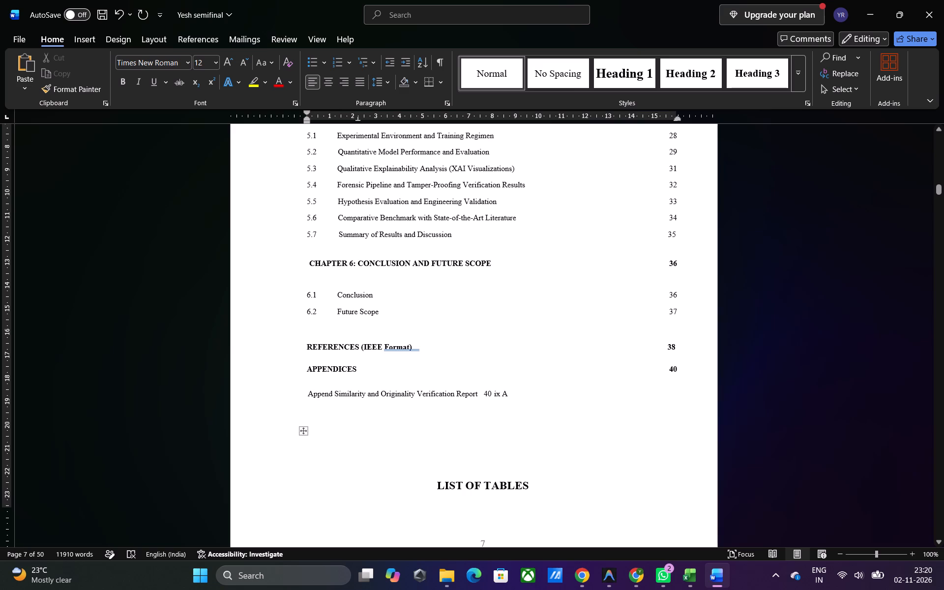
Delete the trailing "40 ix A" from the "Append Similarity and Originality Verification Report" entry under APPENDICES.
click(304, 433)
click(275, 472)
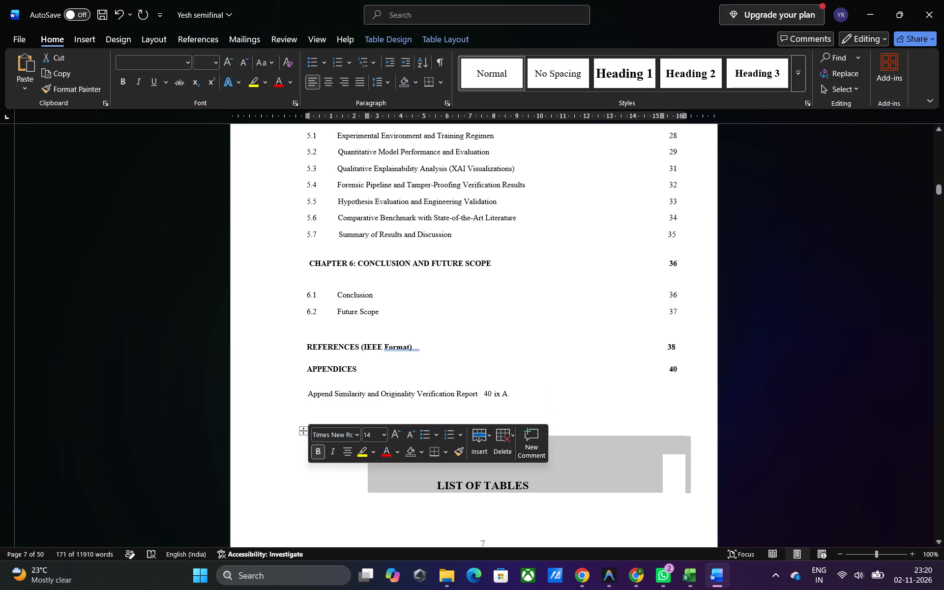
click(591, 404)
click(522, 393)
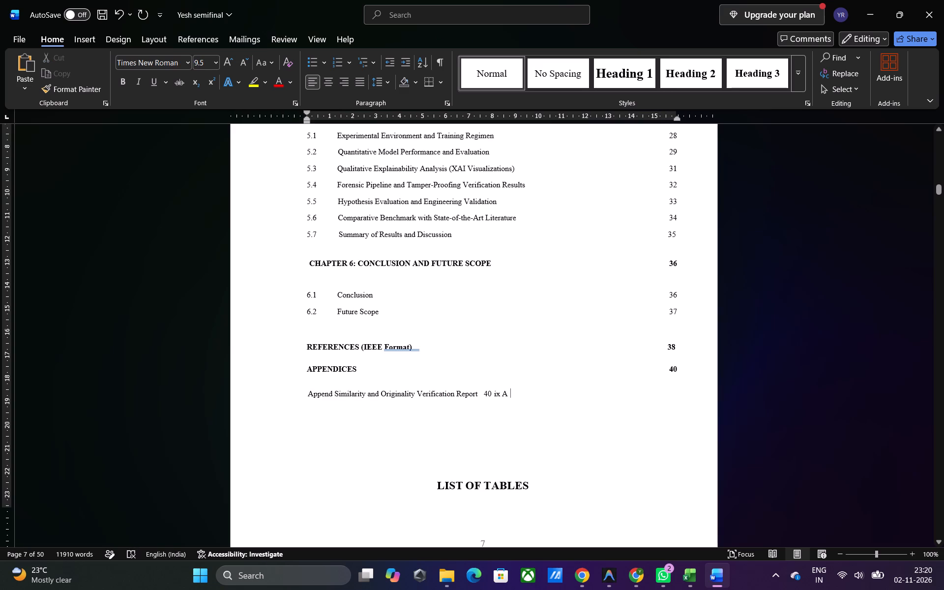
key(BackSpace)
key(BackSpace)
key(BackSpace)
key(BackSpace)
key(BackSpace)
key(BackSpace)
key(BackSpace)
key(BackSpace)
Insert a blank line between entry 1.6, "Organization of the Report", and the "CHAPTER 2: LITERATURE REVIEW" entry.
scroll(530, 370, up, 4)
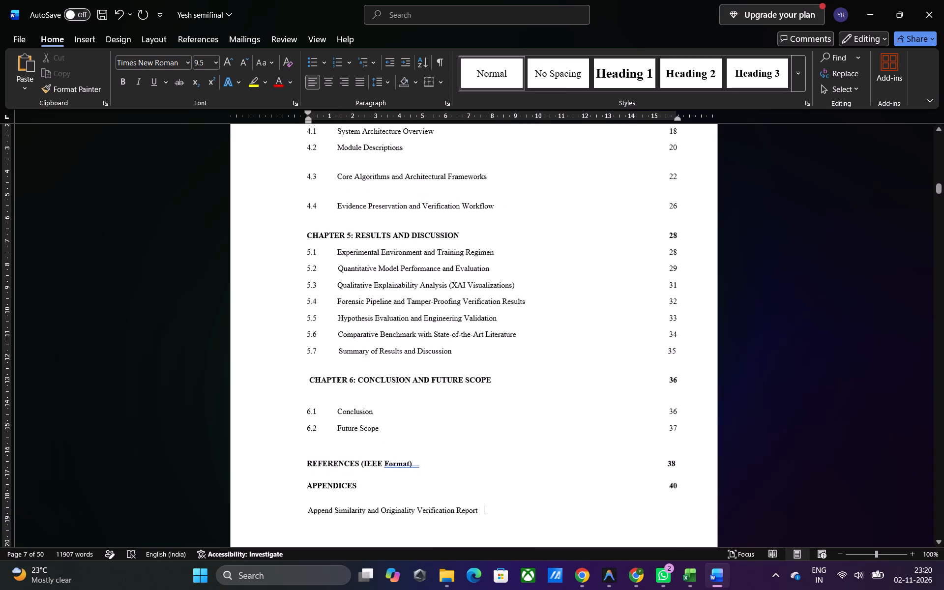
scroll(521, 344, up, 5)
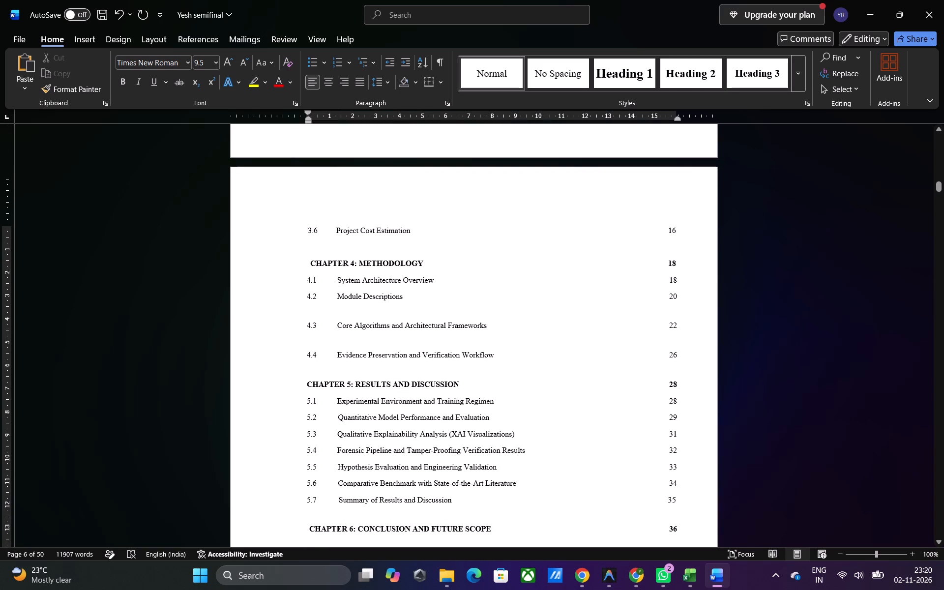
scroll(526, 327, up, 7)
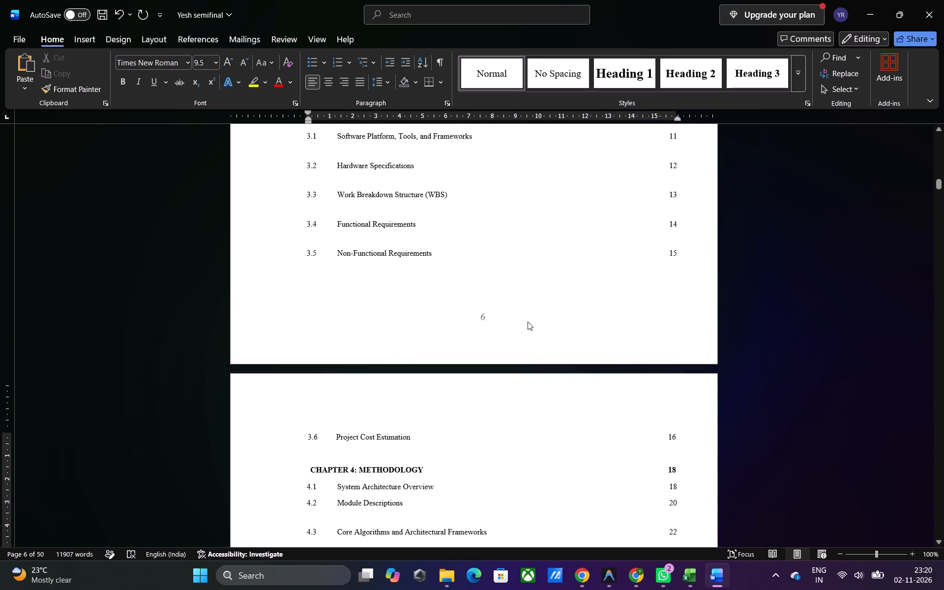
scroll(528, 322, up, 6)
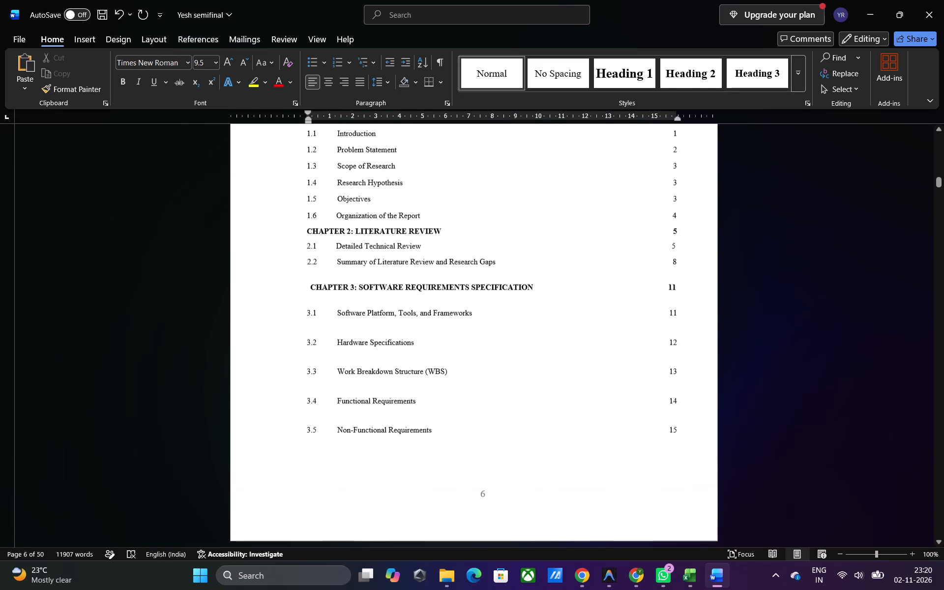
scroll(528, 321, up, 3)
click(691, 320)
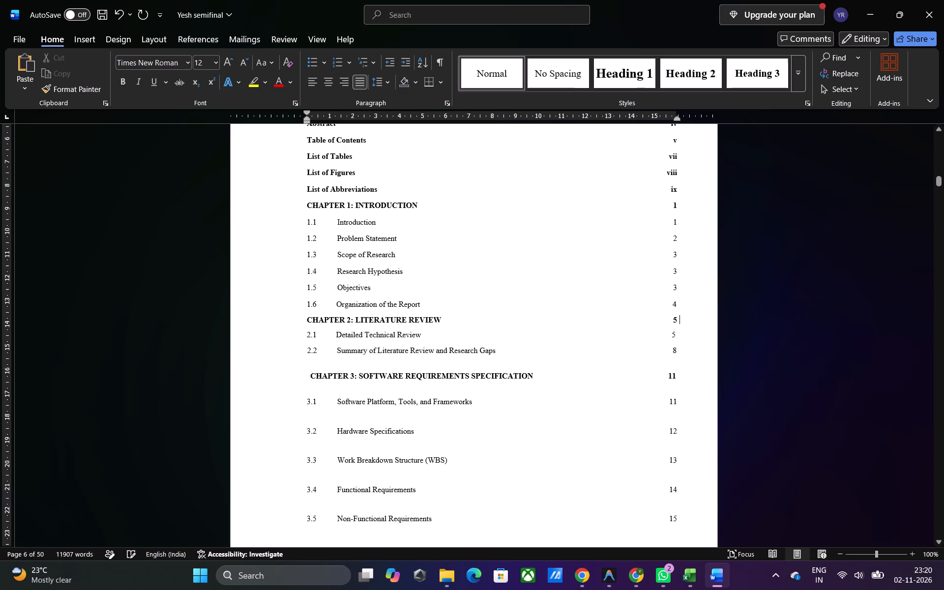
click(691, 306)
key(Return)
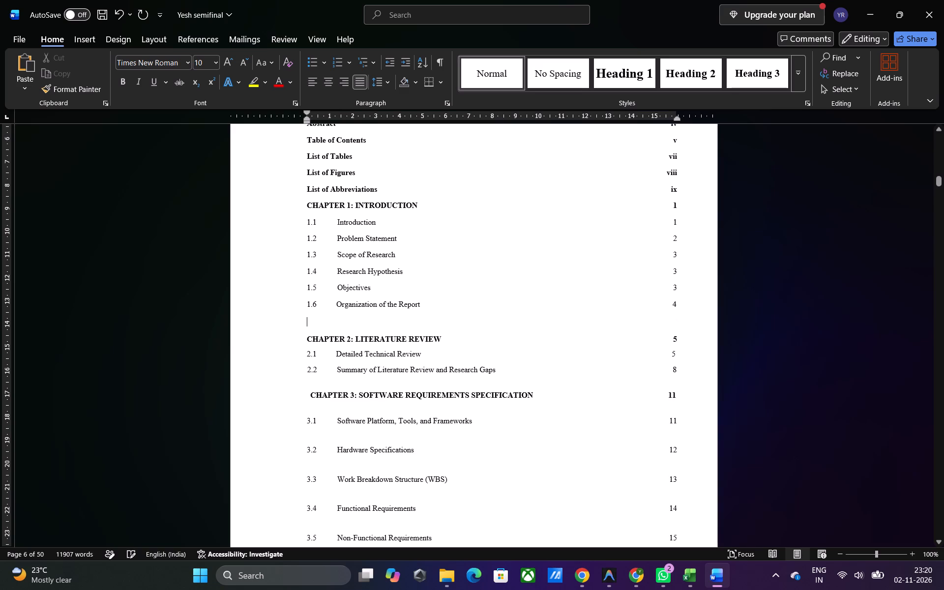
Insert a blank line between the "List of Abbreviations" entry and "CHAPTER 1: INTRODUCTION" in the table of contents.
scroll(591, 339, up, 4)
click(691, 307)
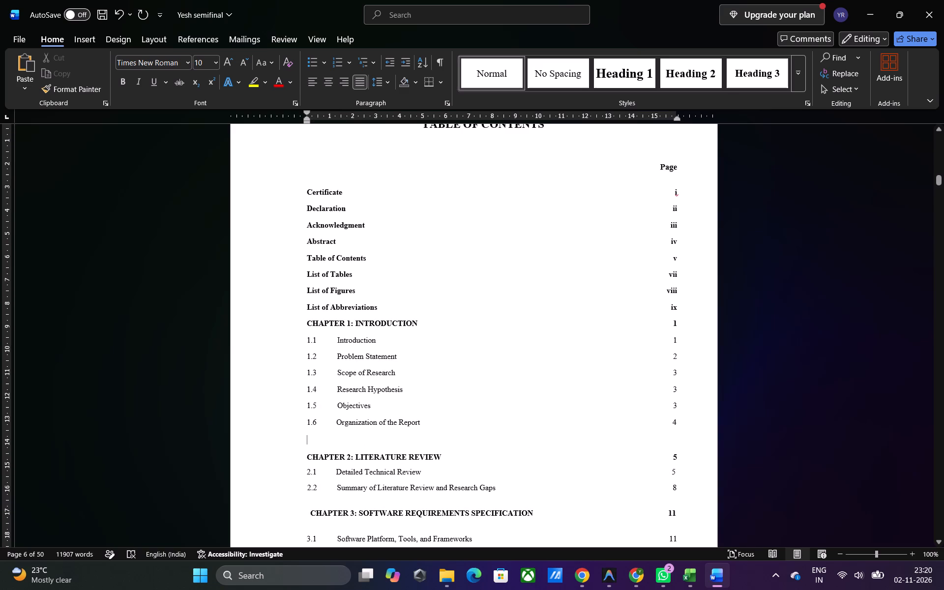
key(Return)
Review the table of contents layout from its title through to the start of the List of Tables.
scroll(653, 322, up, 5)
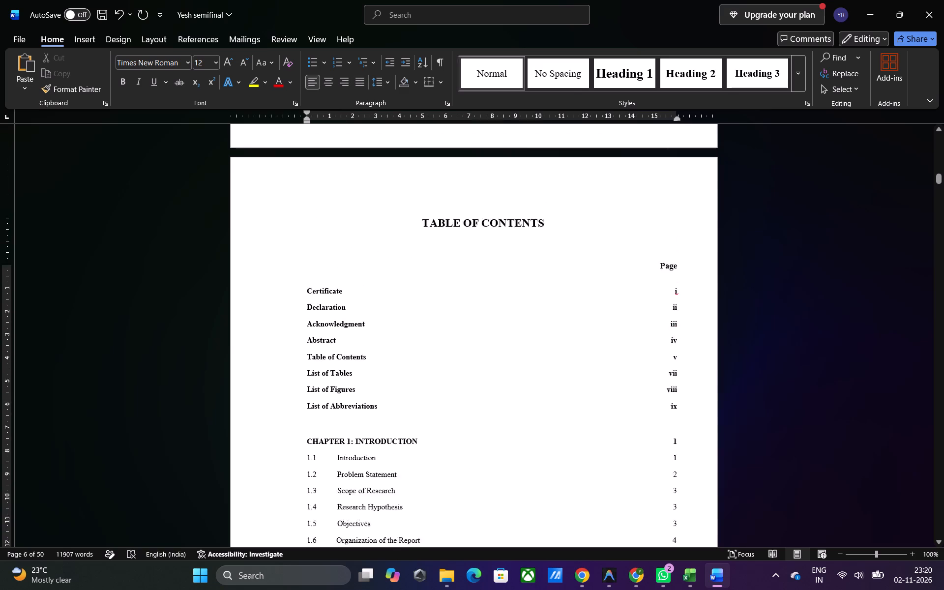
scroll(653, 321, up, 8)
scroll(652, 324, down, 12)
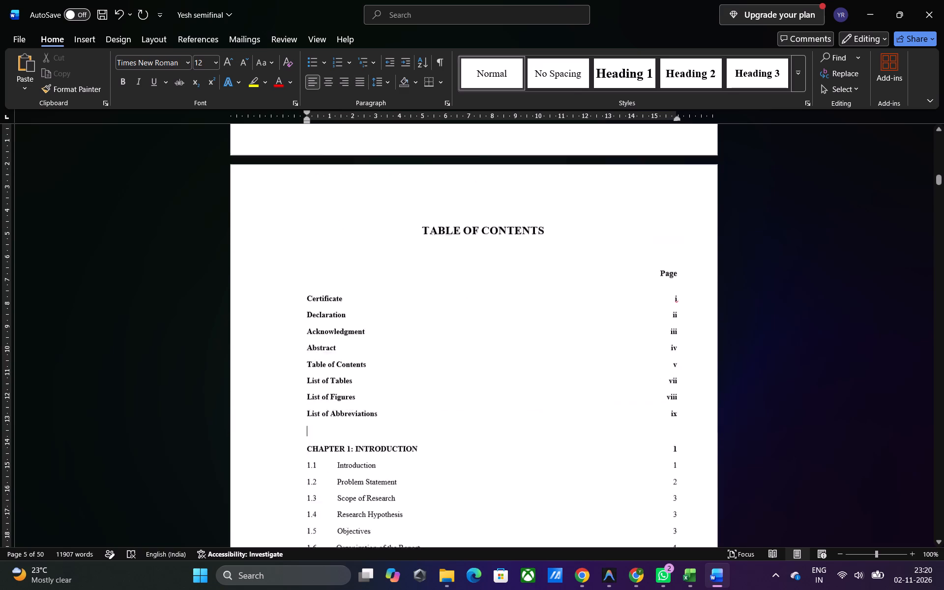
scroll(649, 323, down, 20)
scroll(649, 323, down, 14)
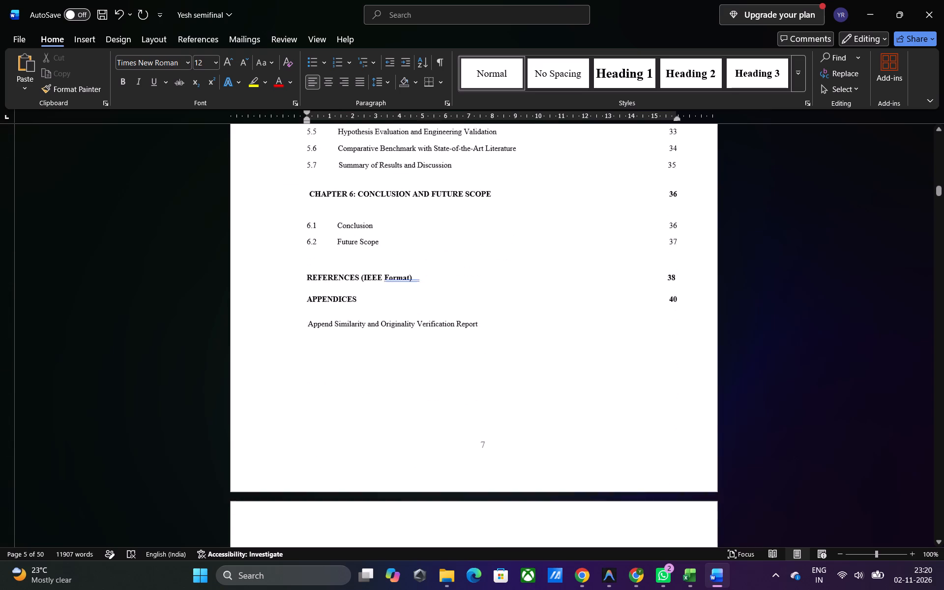
scroll(647, 314, down, 4)
click(466, 410)
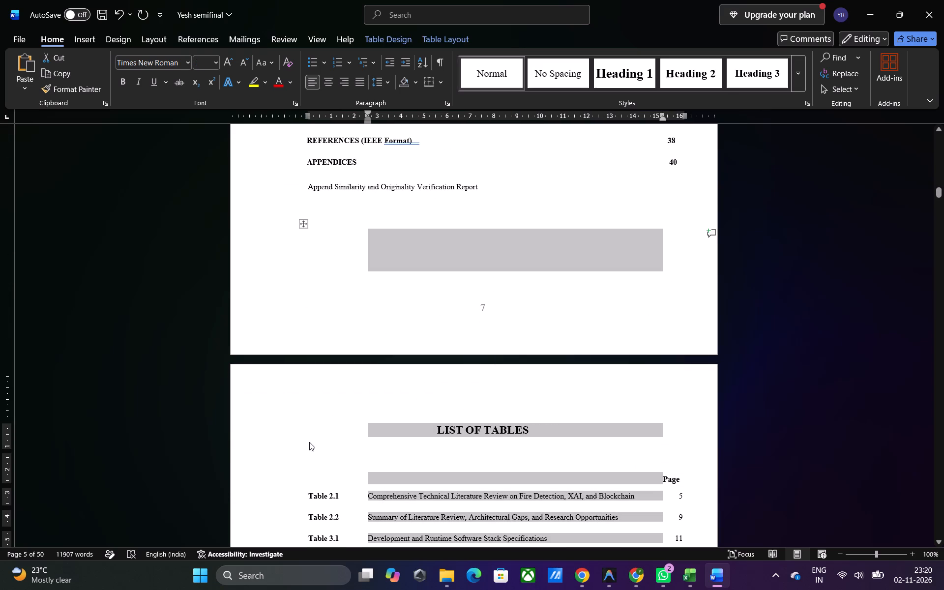
click(309, 442)
click(299, 523)
click(293, 521)
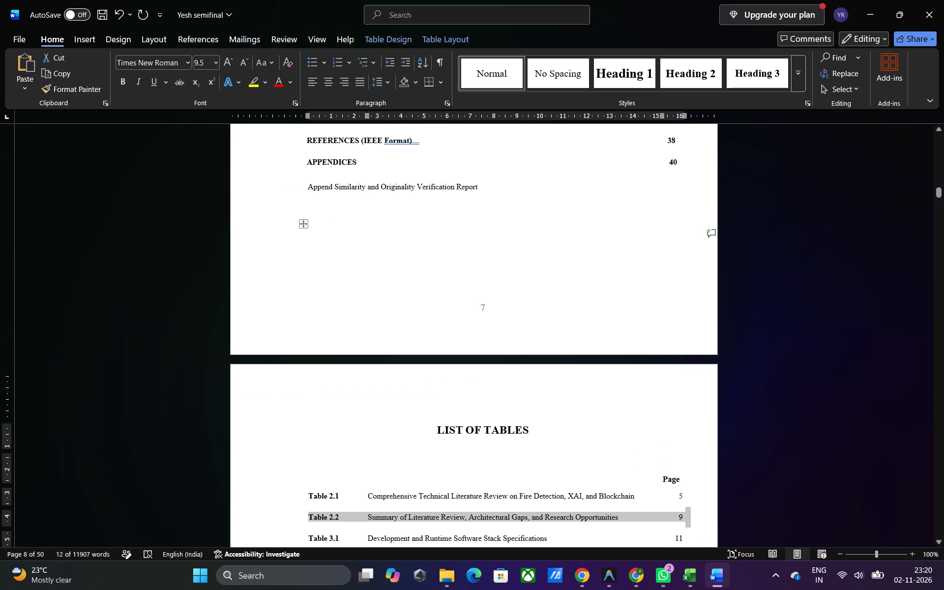
click(305, 460)
click(253, 471)
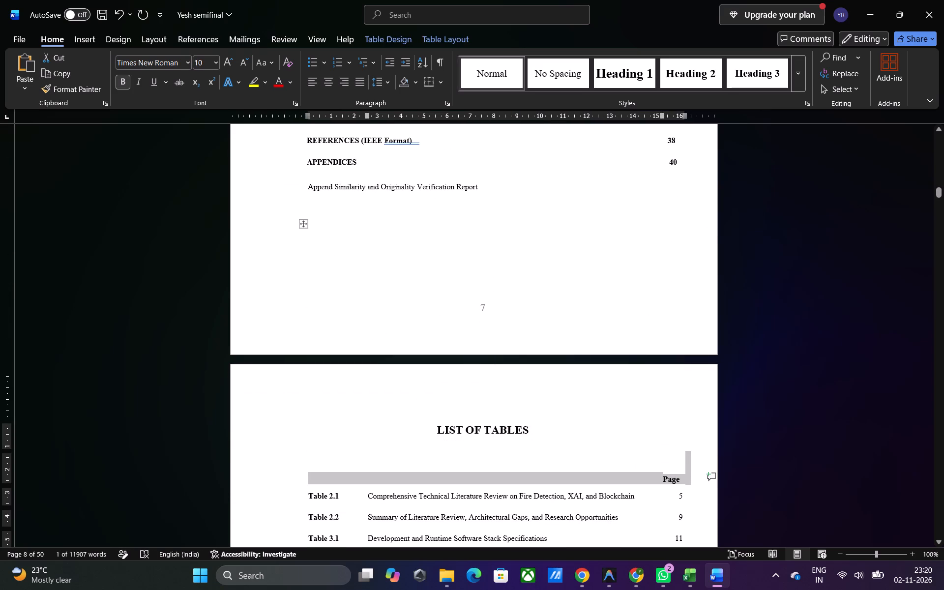
click(403, 495)
Apply the spelling suggestion for the flagged word "Behavioral" in the Table 3.4 entry of the List of Tables.
scroll(355, 471, down, 12)
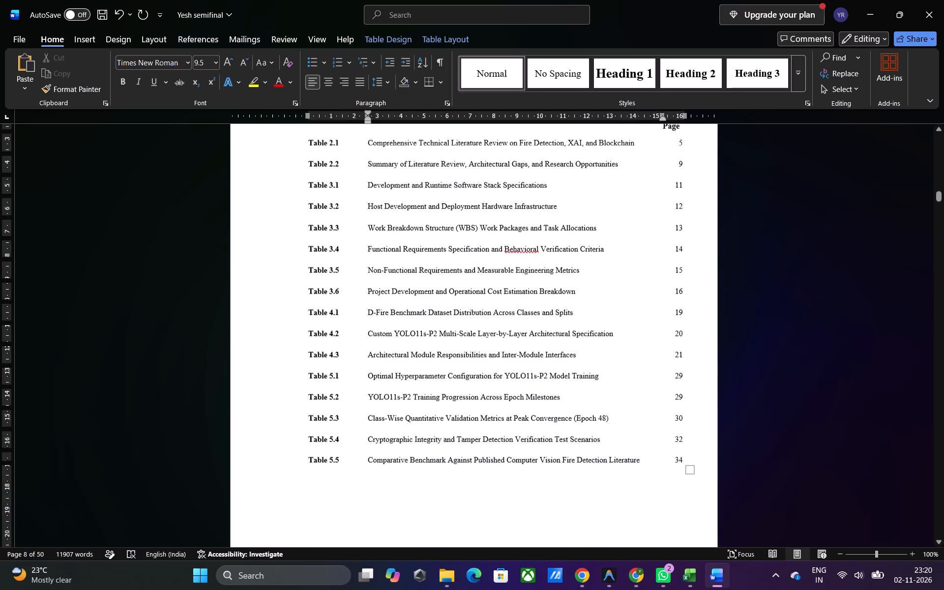
right_click(519, 252)
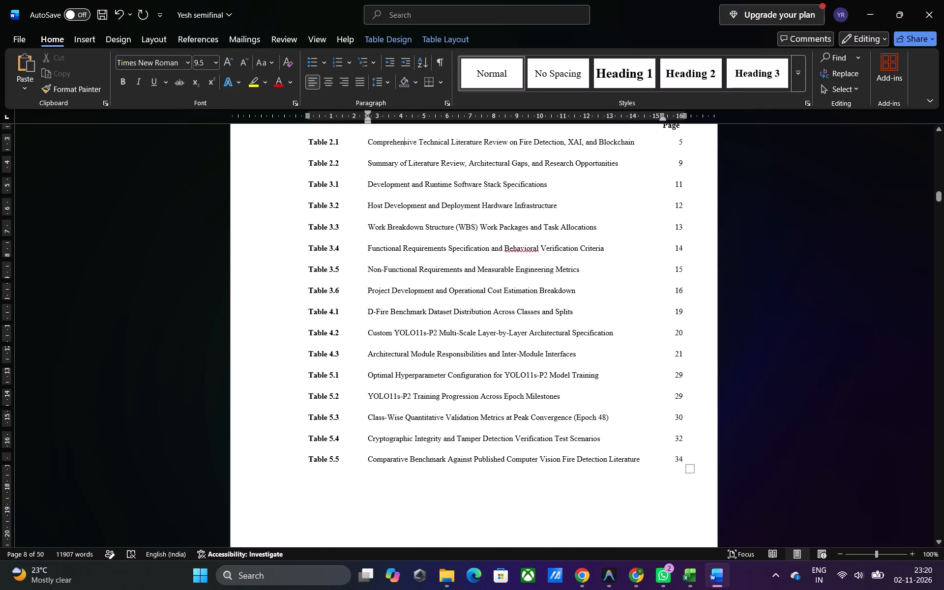
click(510, 256)
Delete the "[Placeholder]" prefix from the Figure 5.1, 5.2 and 5.3 titles in the list of figures.
scroll(496, 331, down, 6)
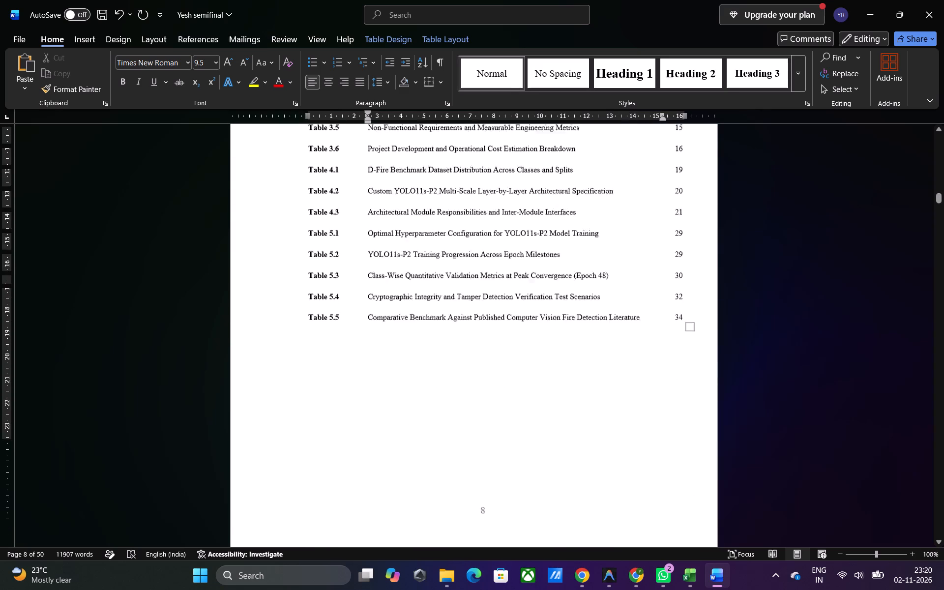
scroll(490, 366, down, 18)
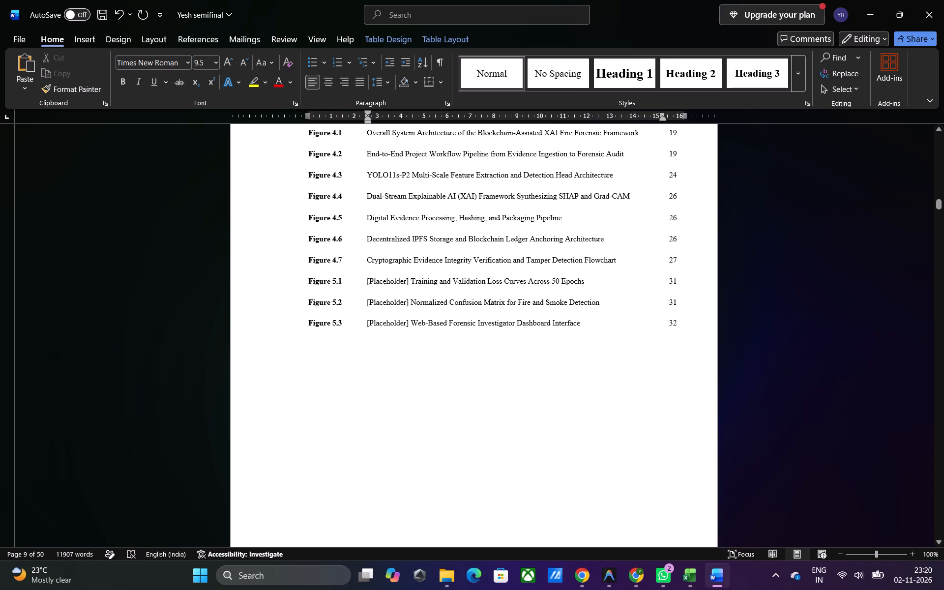
drag(367, 283, 412, 284)
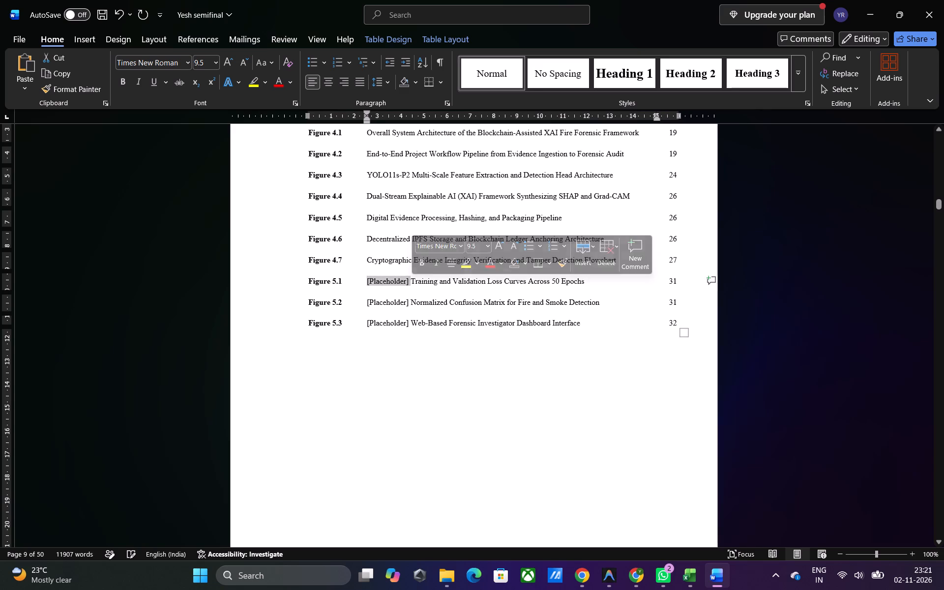
key(BackSpace)
drag(367, 303, 395, 303)
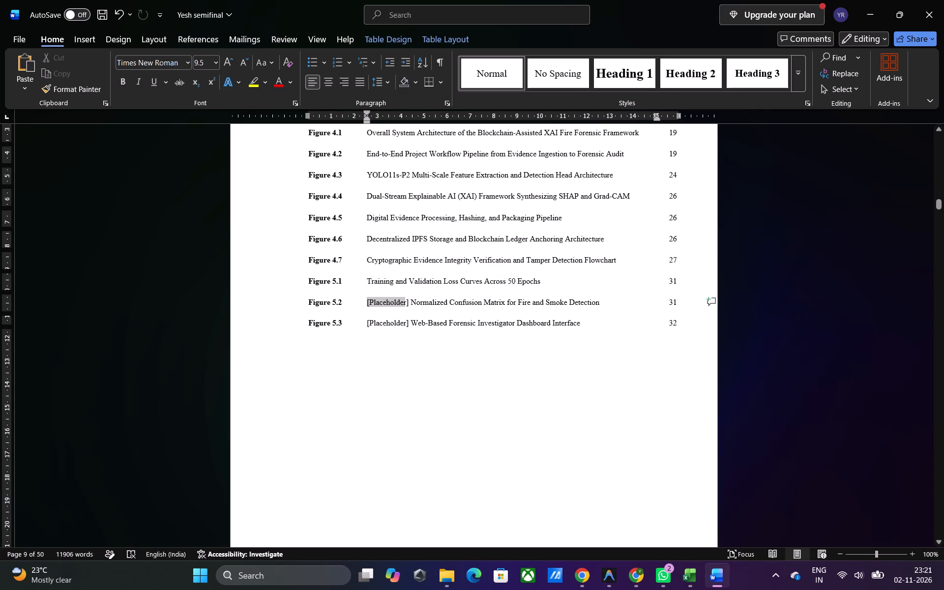
drag(395, 303, 408, 303)
key(BackSpace)
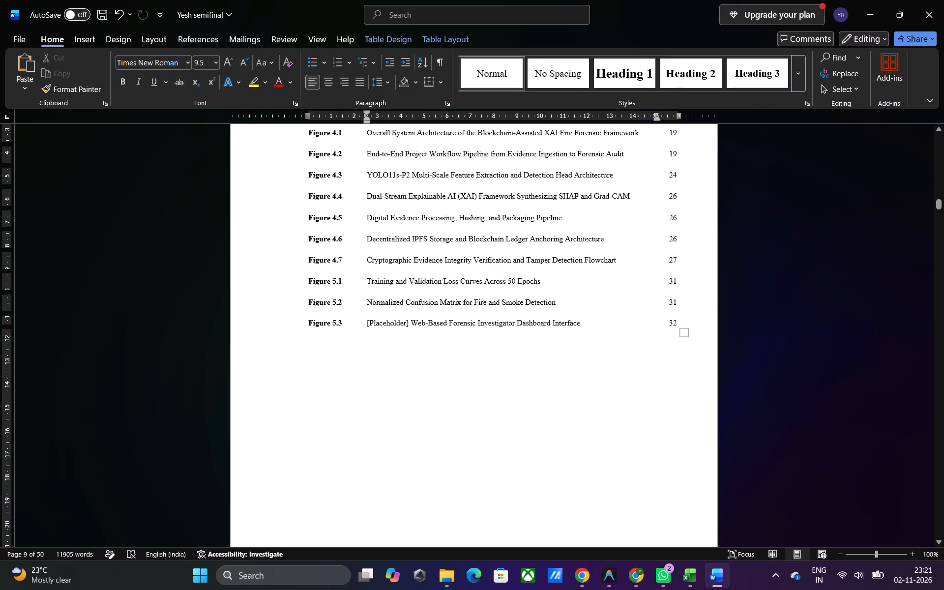
drag(368, 324, 413, 322)
key(BackSpace)
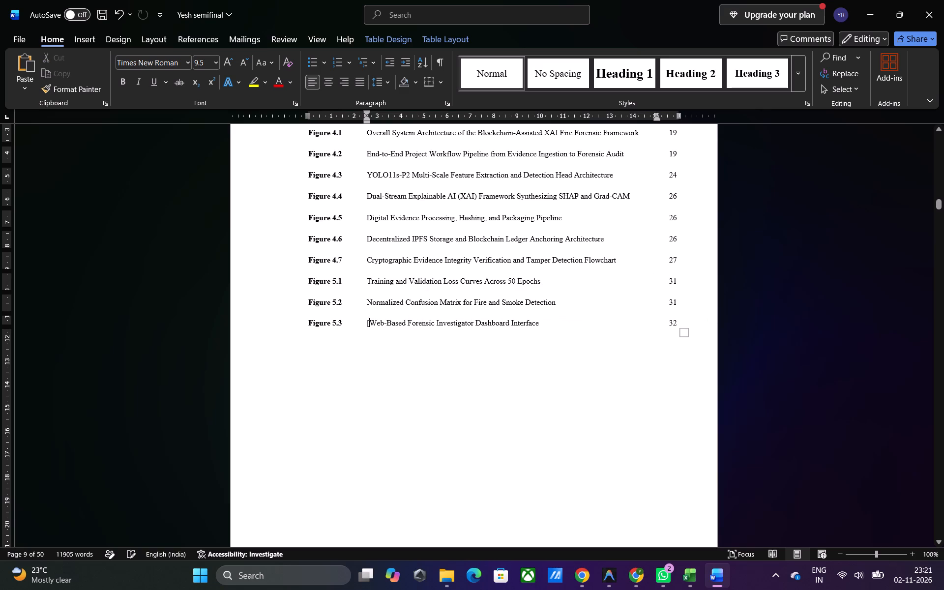
key(BackSpace)
Delete the entire "LIST OF ABBREVIATIONS" section, including its heading and the abbreviation table.
scroll(434, 315, down, 7)
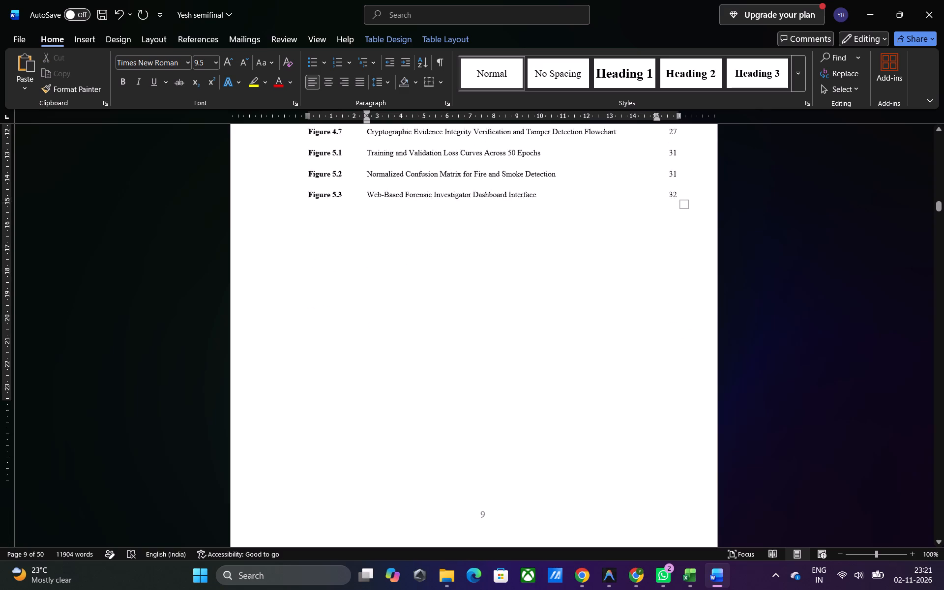
scroll(434, 311, down, 13)
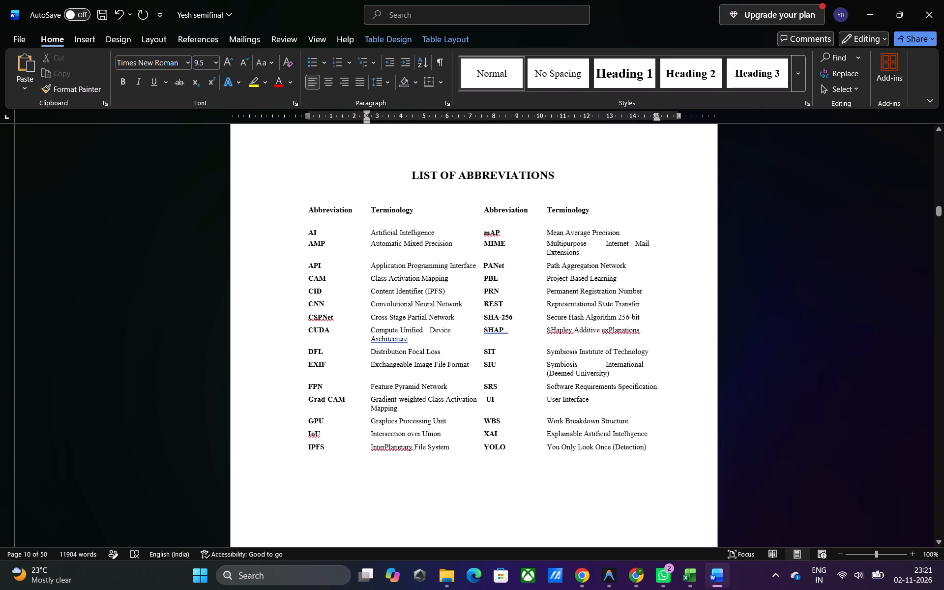
drag(662, 451, 283, 218)
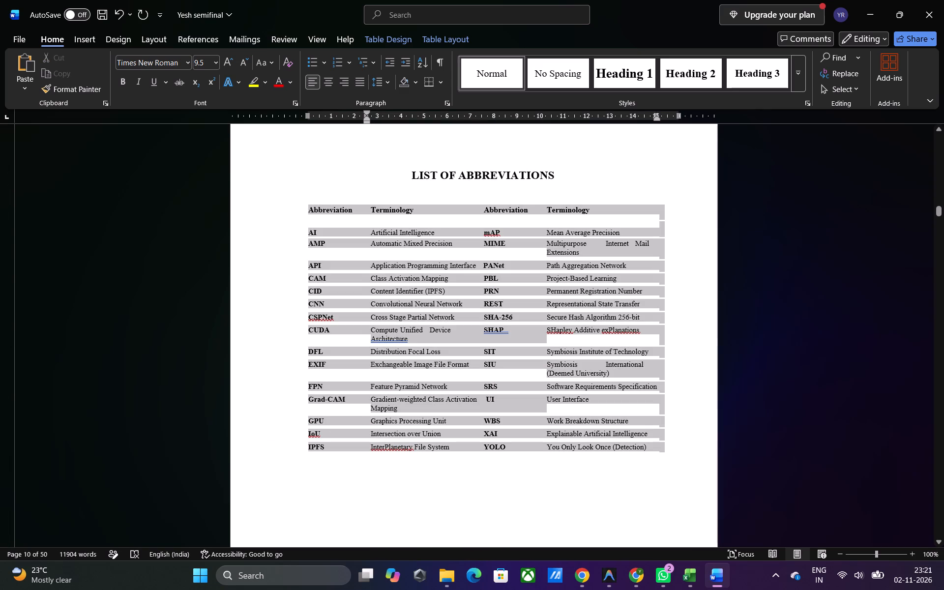
drag(283, 218, 292, 195)
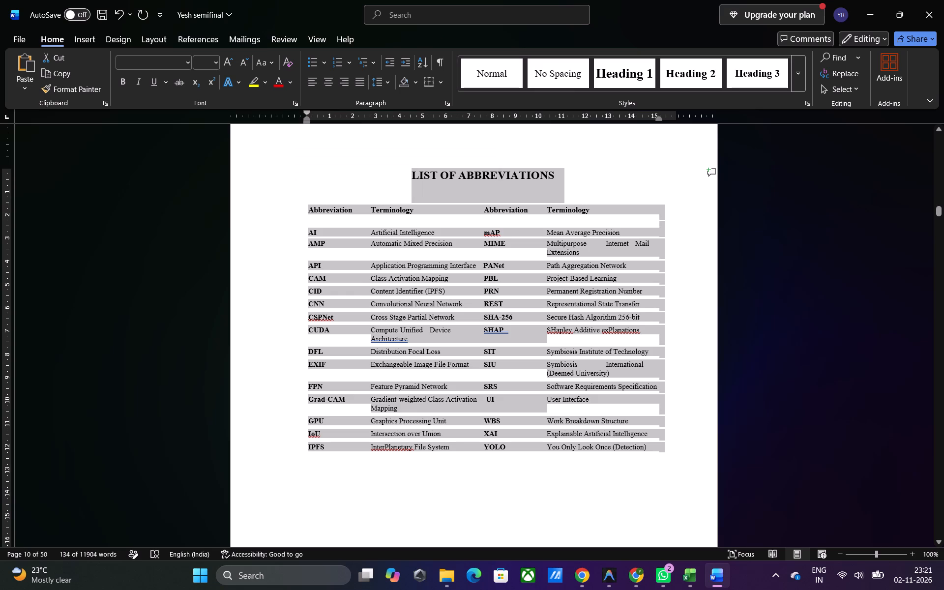
key(BackSpace)
Apply the suggested correction to the flagged word "ofrise" in the opening paragraph of section 1.1.1.
scroll(390, 324, up, 4)
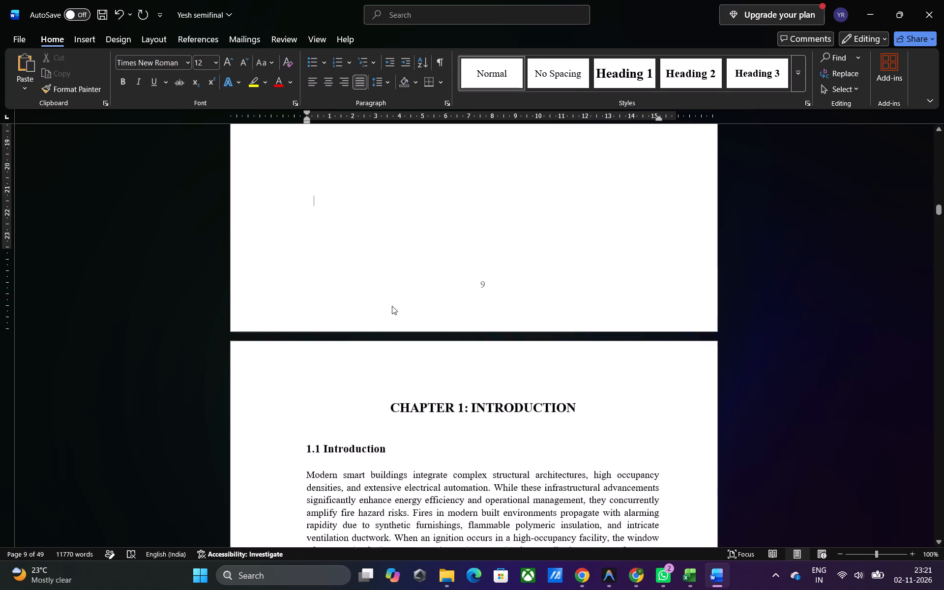
scroll(392, 306, up, 9)
scroll(392, 287, down, 17)
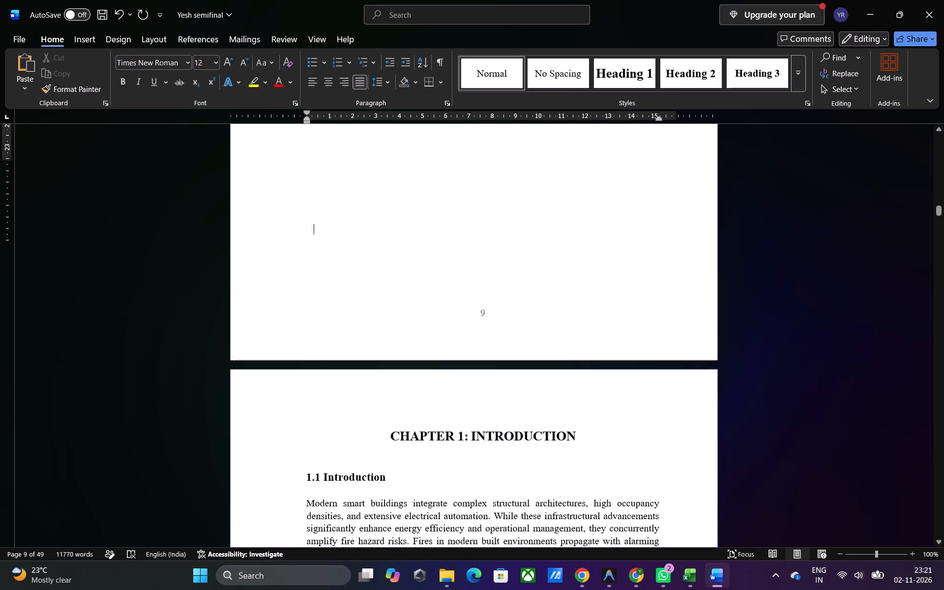
scroll(381, 296, down, 8)
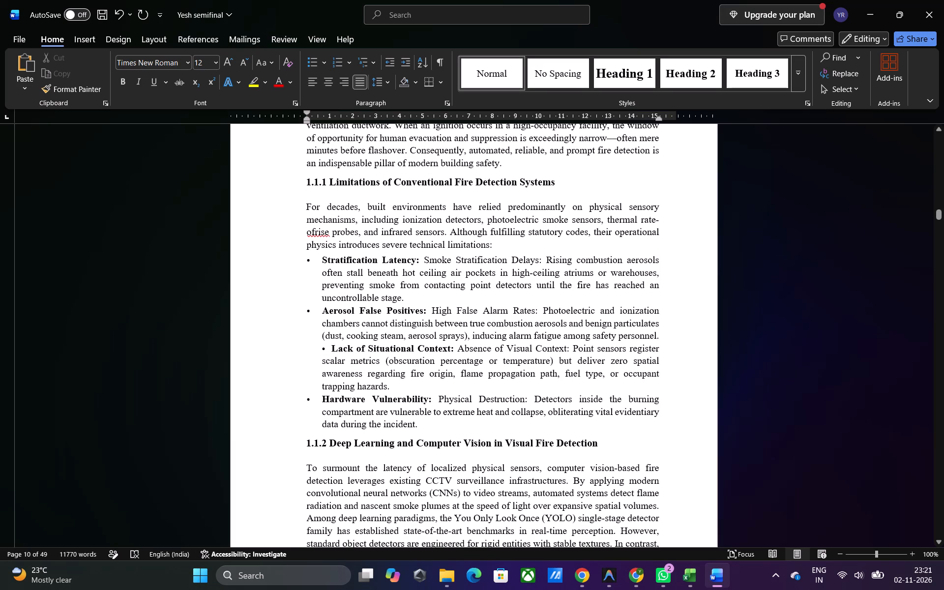
right_click(324, 231)
click(315, 241)
Review the Chapter 1 text from section 1.1.1 to section 1.3, checking the page break within section 1.1.2.
scroll(355, 294, down, 10)
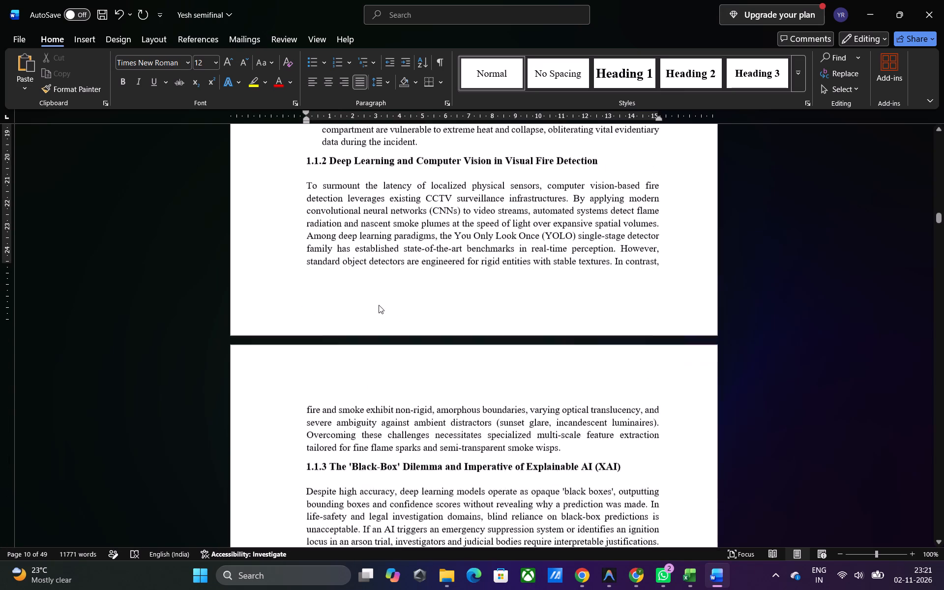
scroll(381, 296, down, 20)
scroll(381, 296, down, 3)
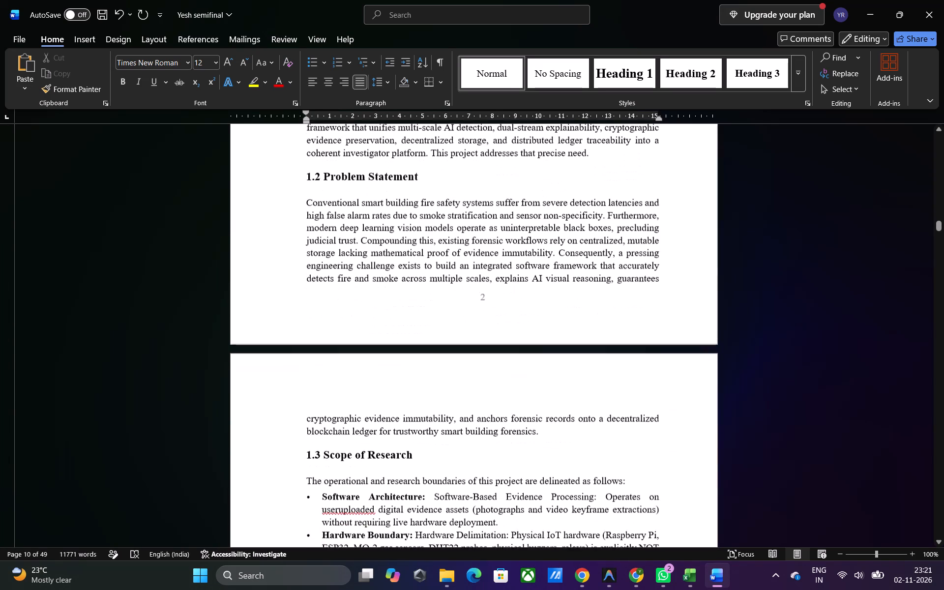
scroll(388, 281, up, 15)
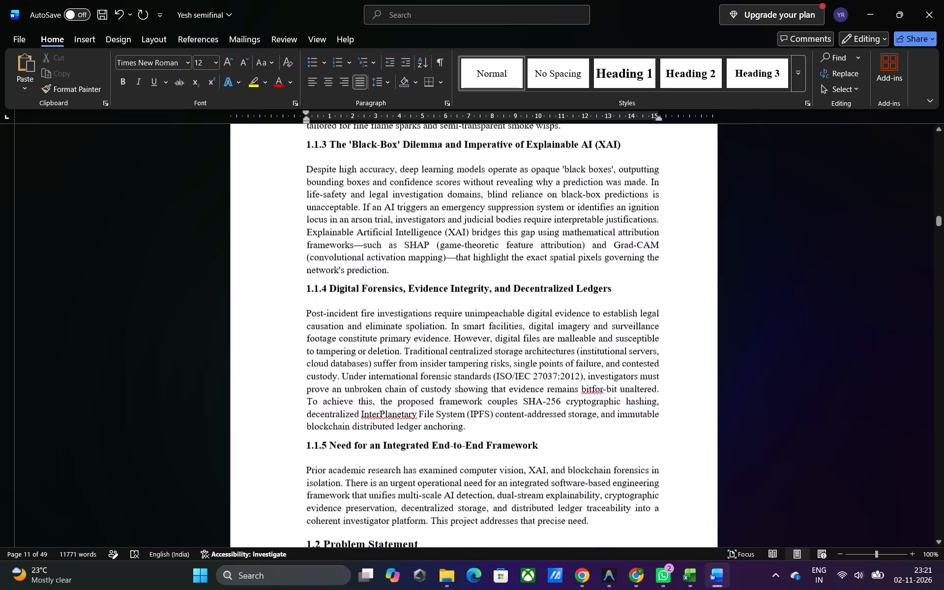
scroll(393, 266, up, 6)
click(504, 233)
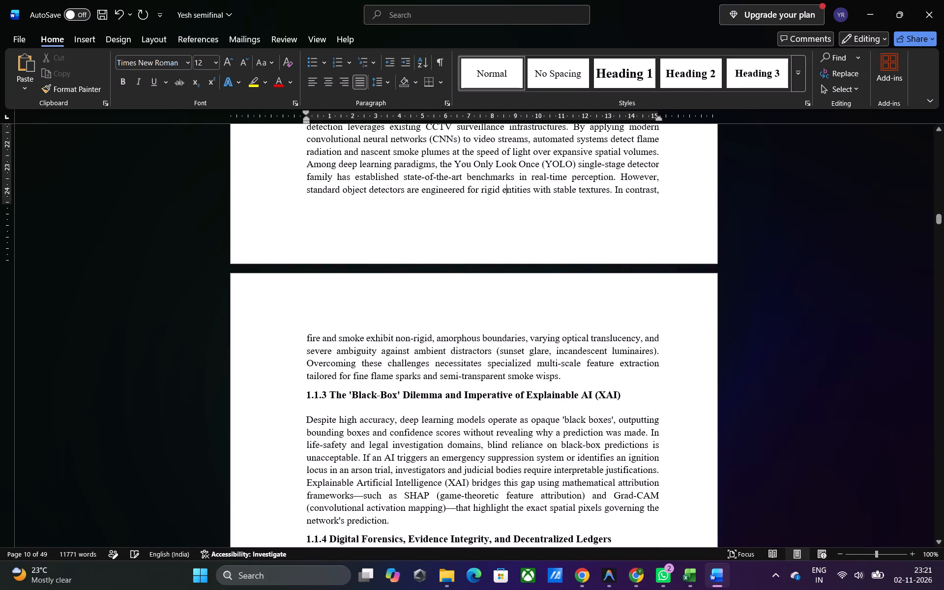
scroll(596, 202, up, 5)
scroll(505, 227, up, 3)
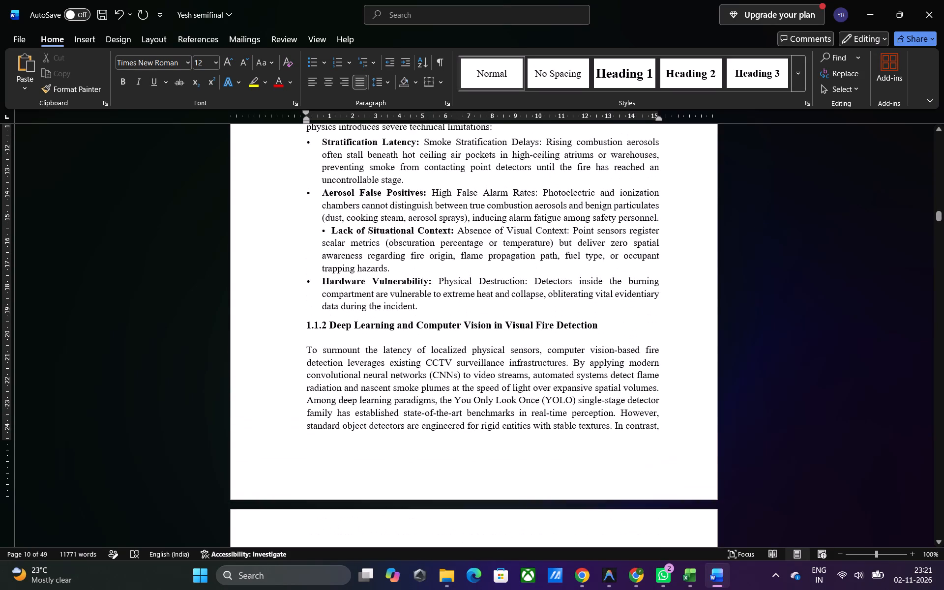
scroll(311, 296, up, 6)
scroll(324, 302, down, 12)
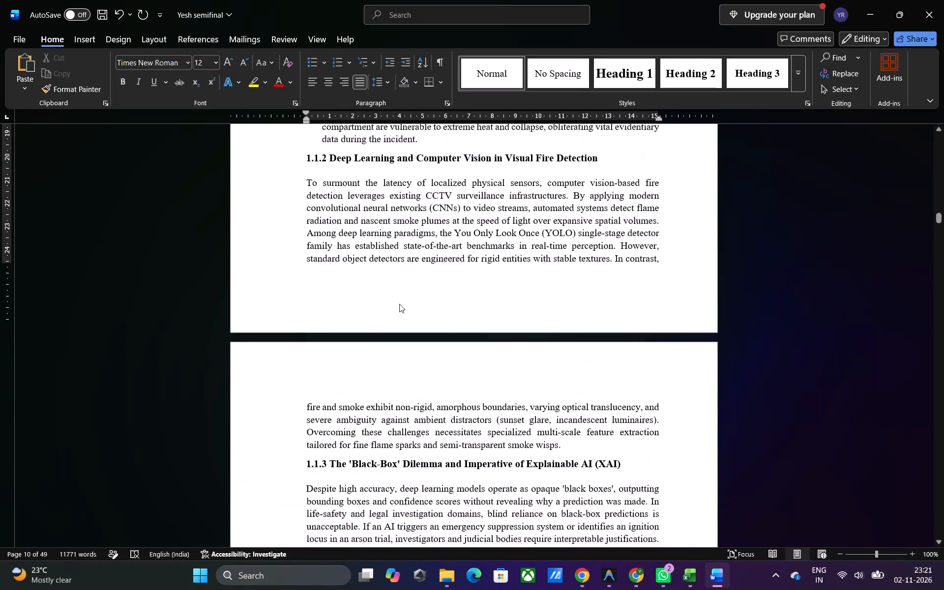
scroll(462, 343, down, 5)
scroll(473, 315, up, 3)
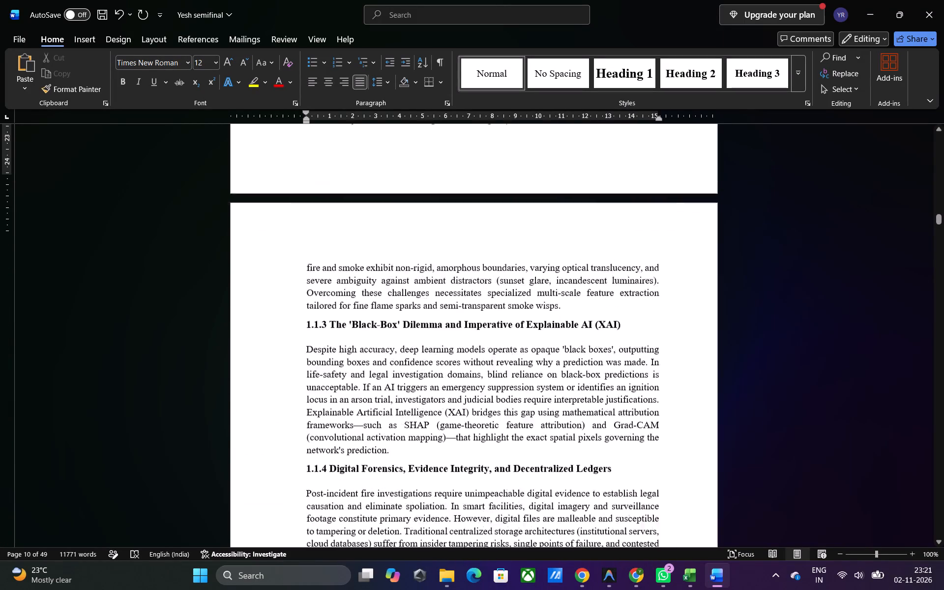
click(669, 193)
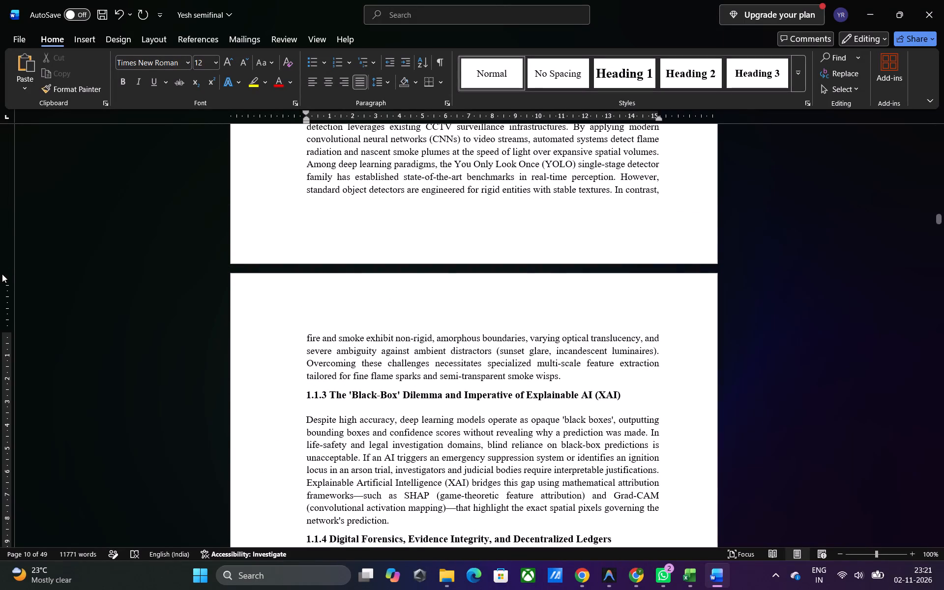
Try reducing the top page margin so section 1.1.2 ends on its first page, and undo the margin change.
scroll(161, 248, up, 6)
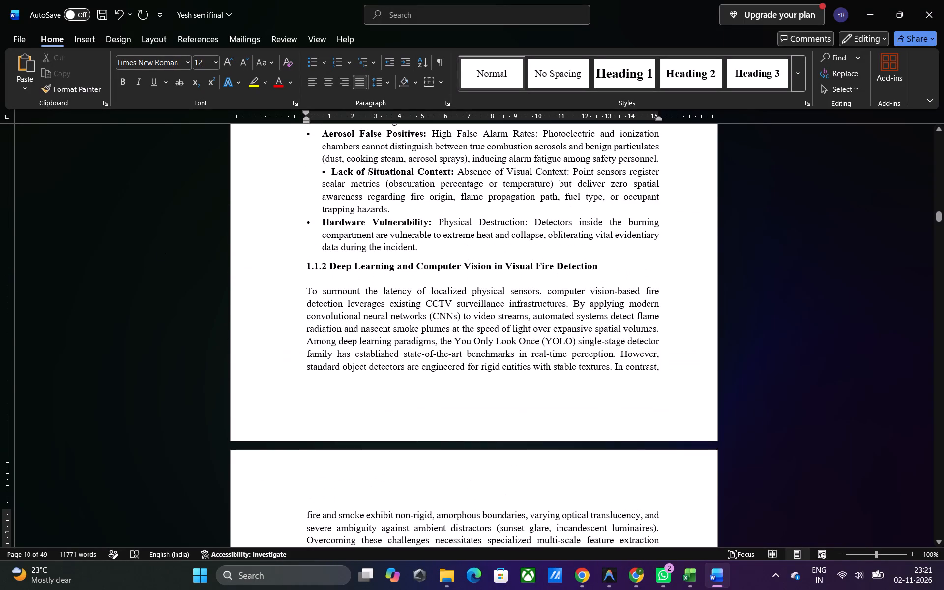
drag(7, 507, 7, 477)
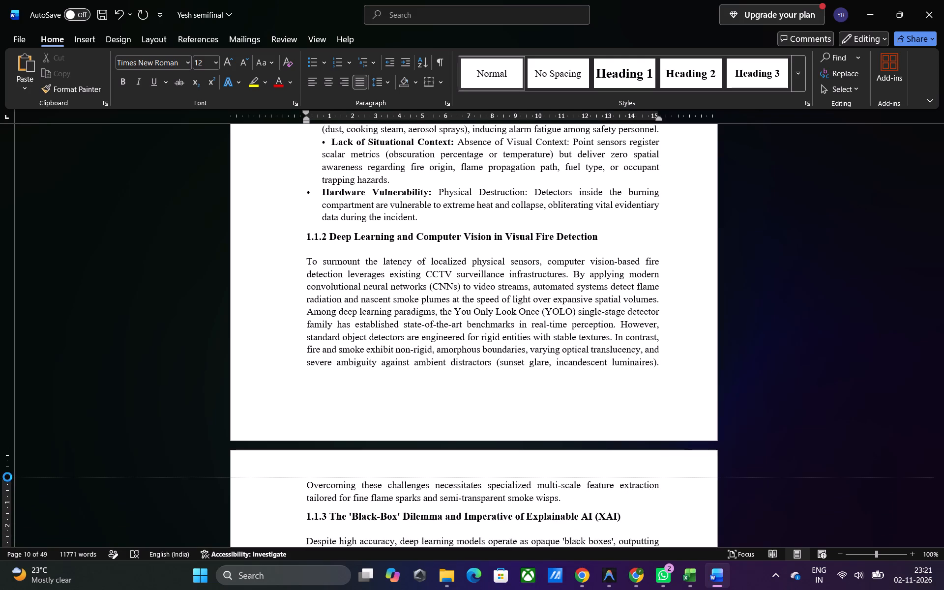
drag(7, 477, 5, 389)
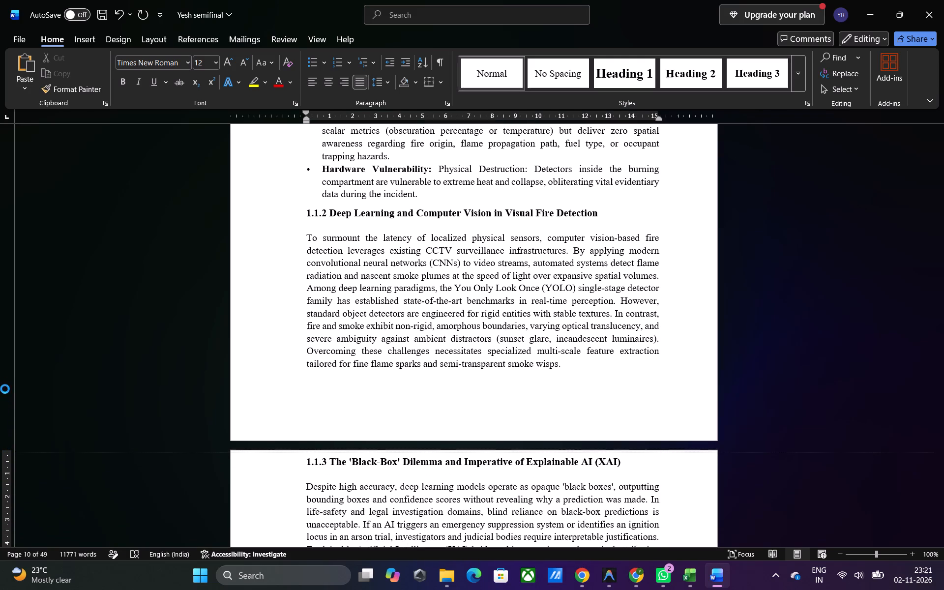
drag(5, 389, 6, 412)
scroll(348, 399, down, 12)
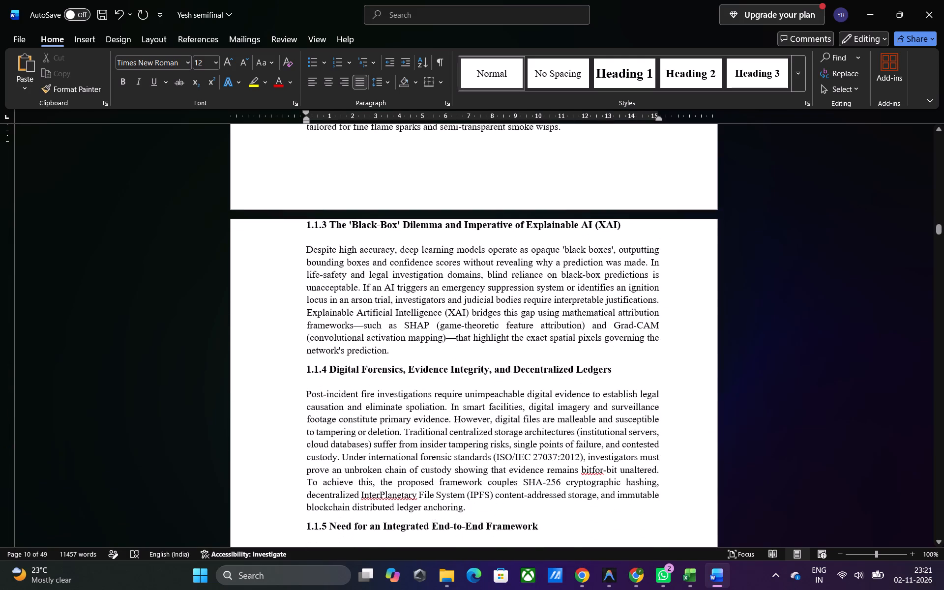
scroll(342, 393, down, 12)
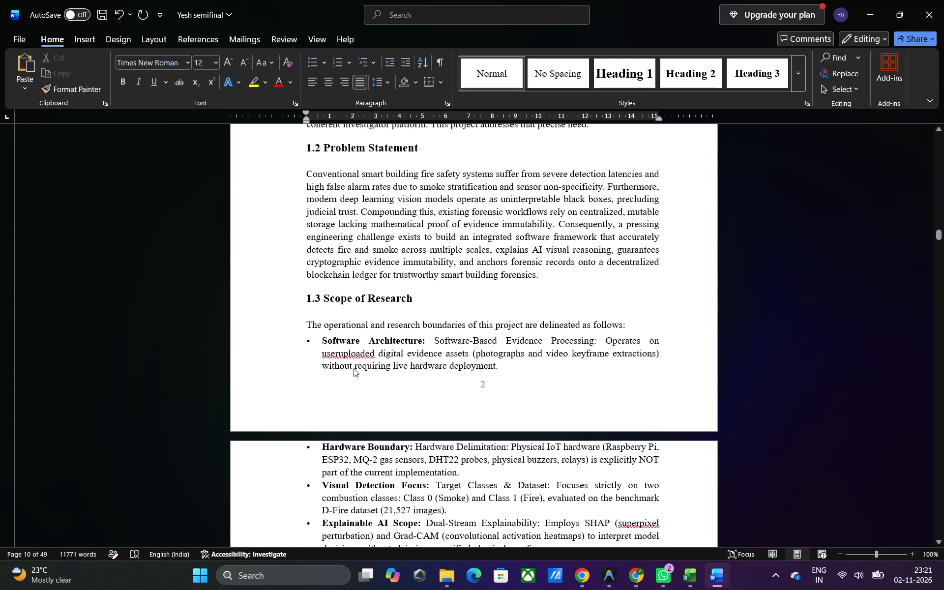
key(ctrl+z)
Examine the Chapter 1 pages from 1.1 Introduction to section 1.1.3, including the page footers.
scroll(353, 368, up, 12)
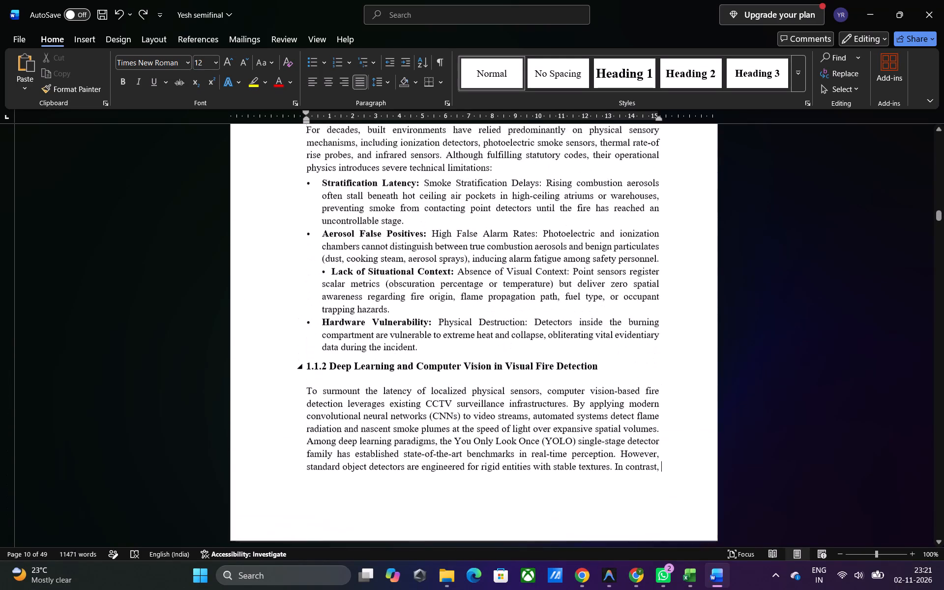
scroll(353, 359, up, 11)
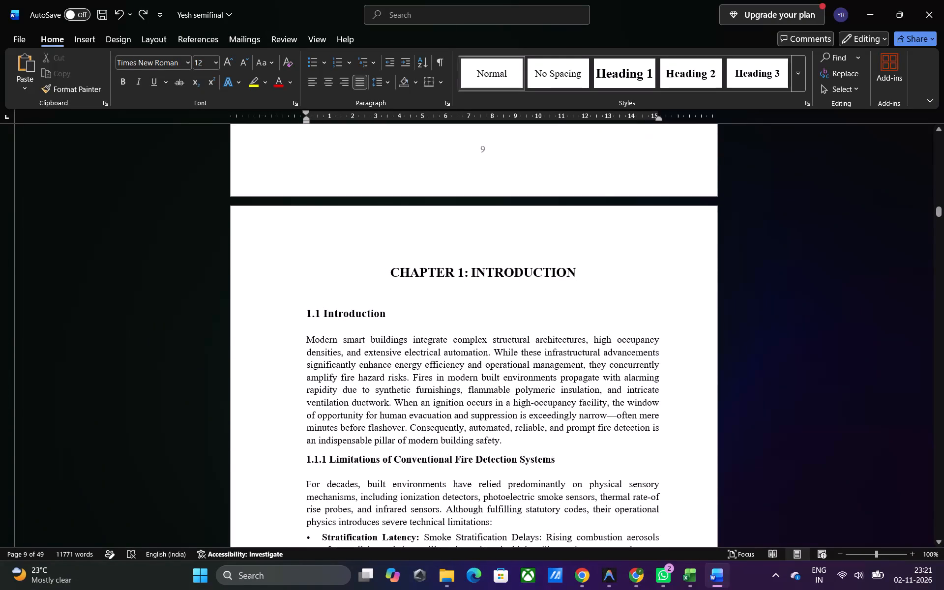
scroll(435, 262, down, 2)
scroll(414, 297, down, 10)
scroll(421, 308, up, 4)
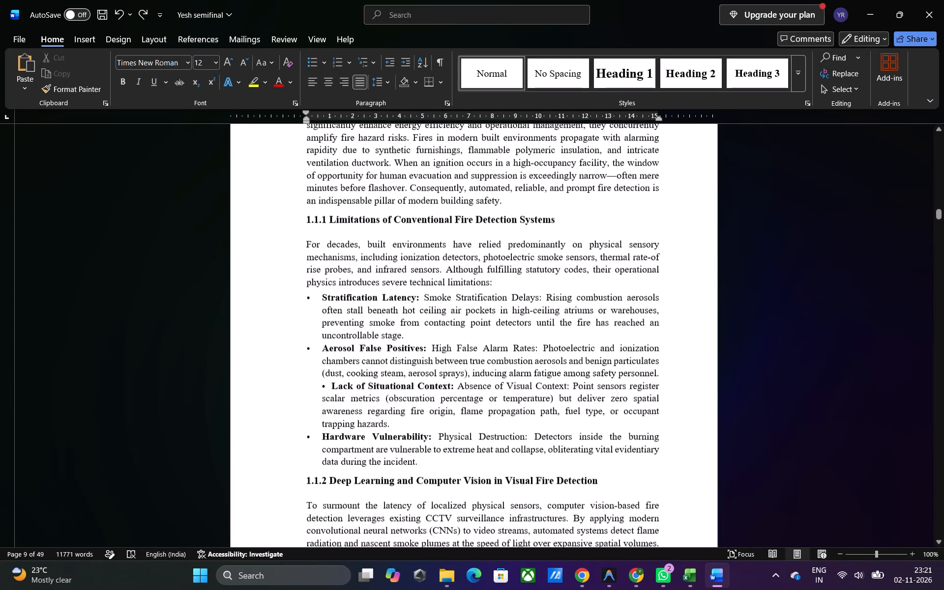
scroll(421, 306, up, 2)
scroll(421, 306, down, 13)
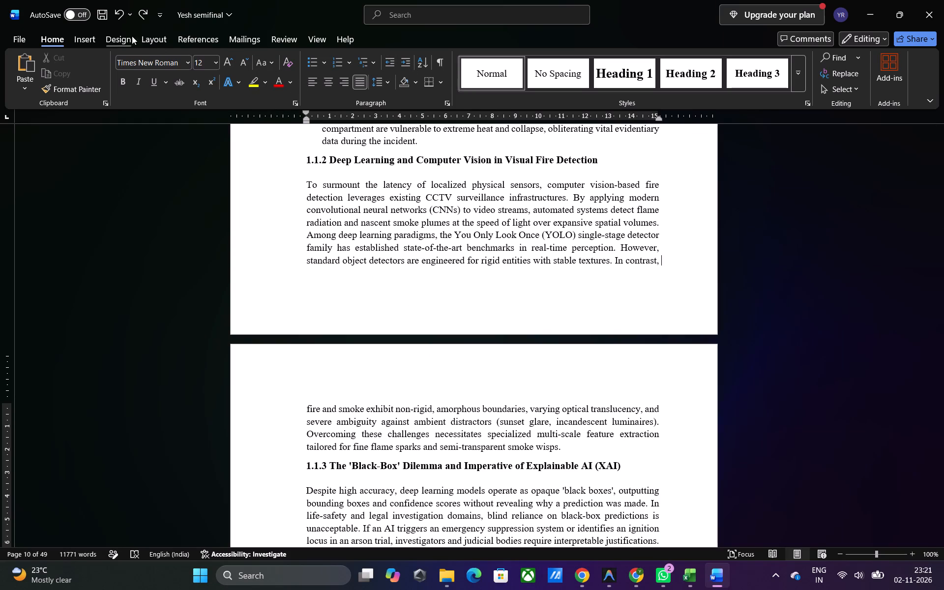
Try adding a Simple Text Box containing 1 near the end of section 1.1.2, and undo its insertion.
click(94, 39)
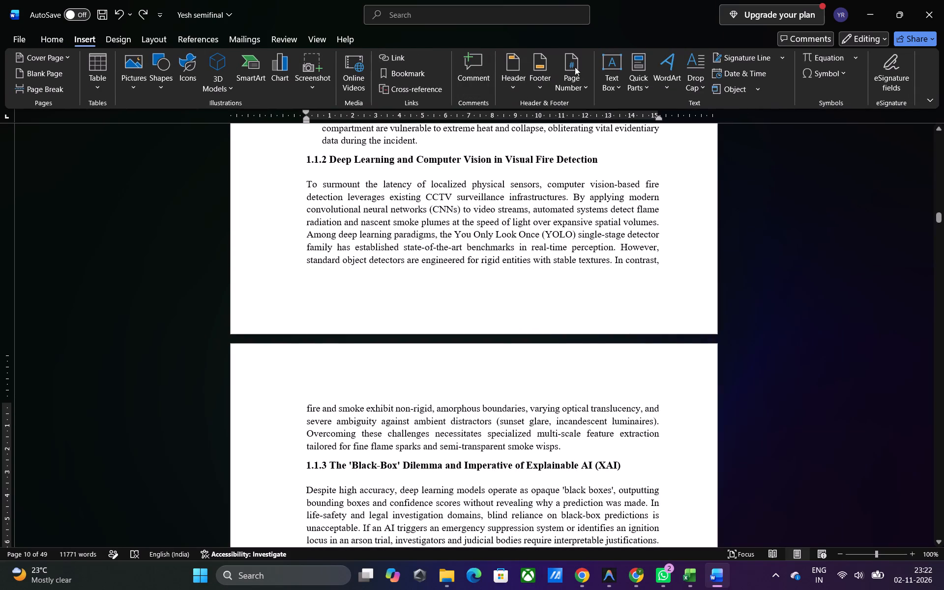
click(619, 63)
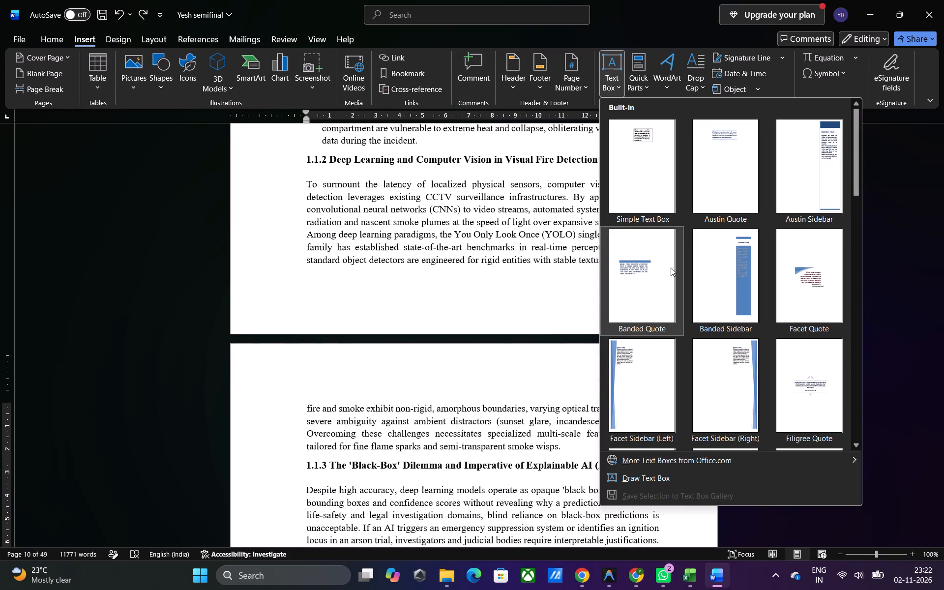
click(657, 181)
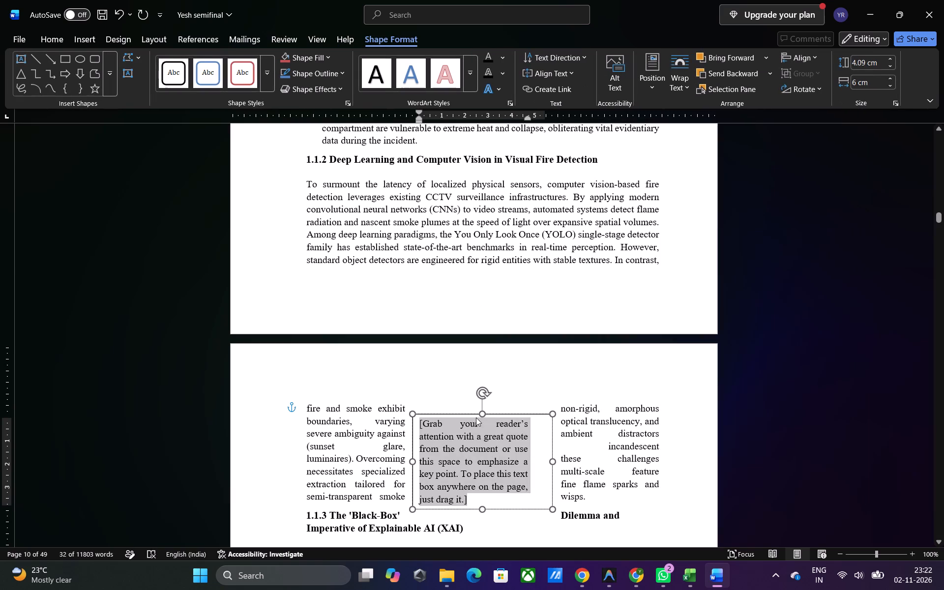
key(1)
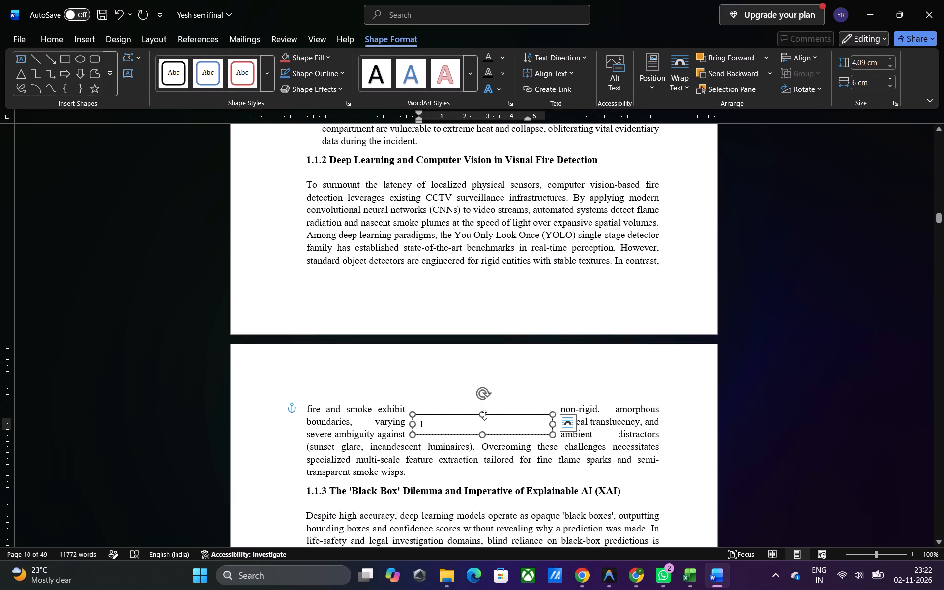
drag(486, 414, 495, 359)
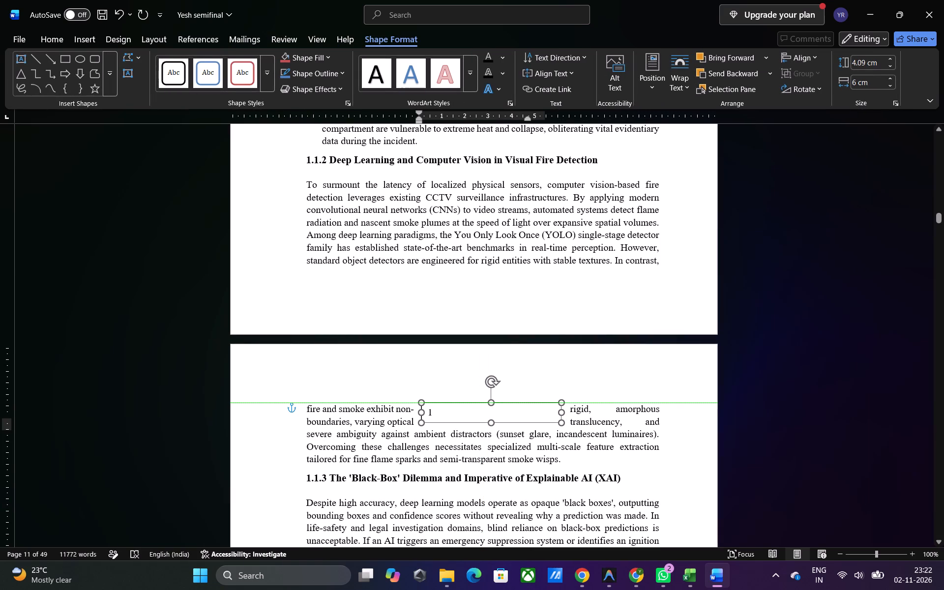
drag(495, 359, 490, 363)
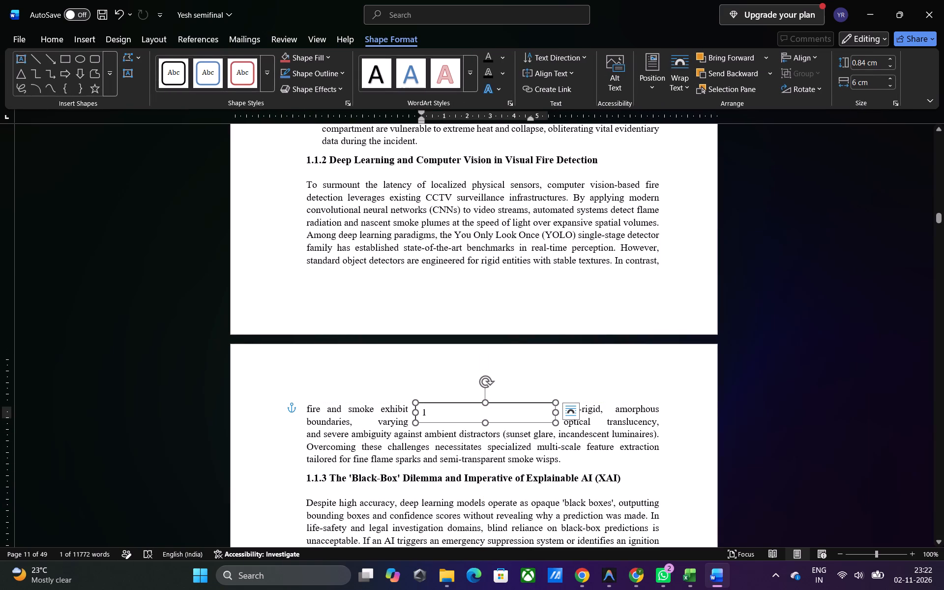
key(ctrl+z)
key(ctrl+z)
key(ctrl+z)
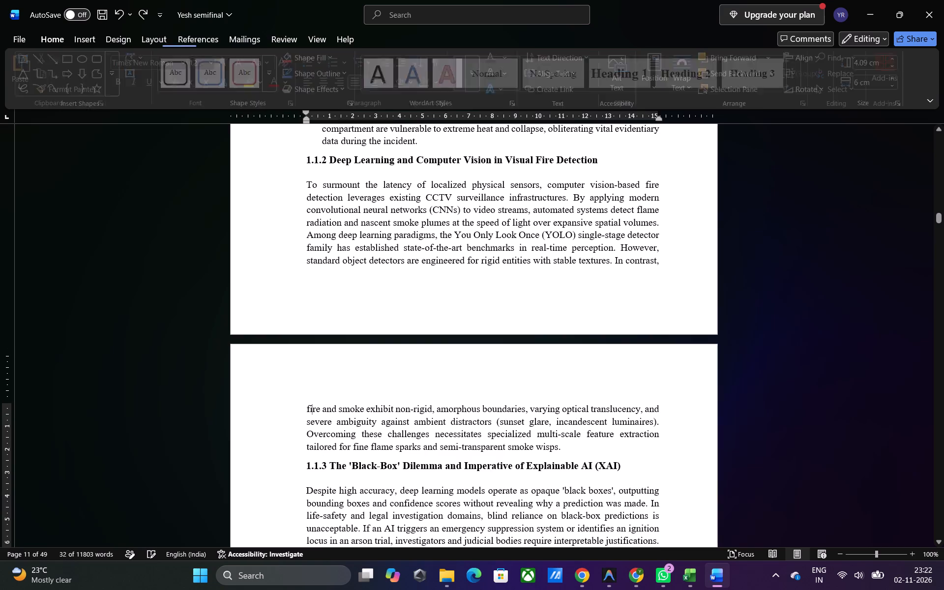
Insert a Simple Text Box containing 1 in the section 1.1.2 paragraph on the first page of Chapter 1.
click(487, 263)
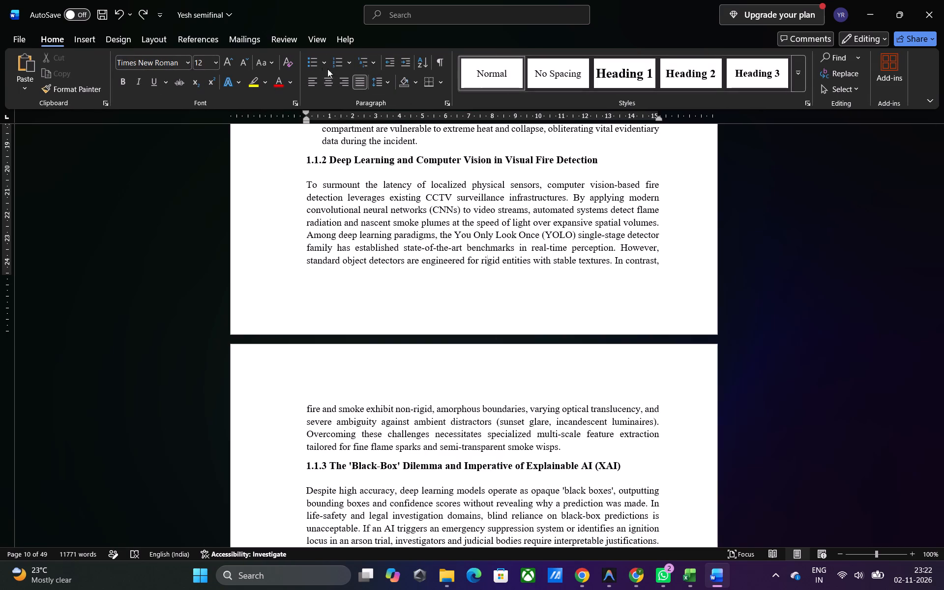
click(80, 38)
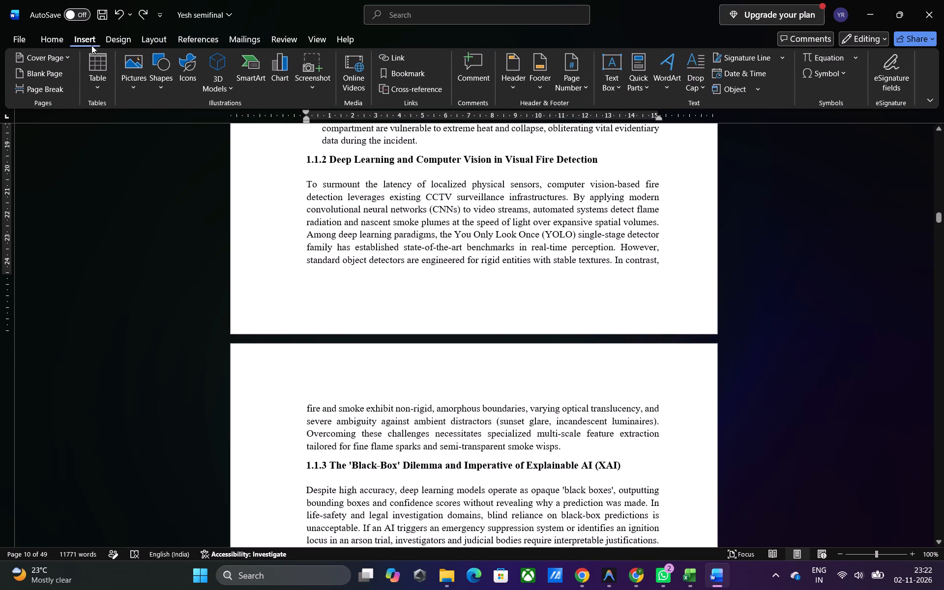
click(621, 68)
click(637, 143)
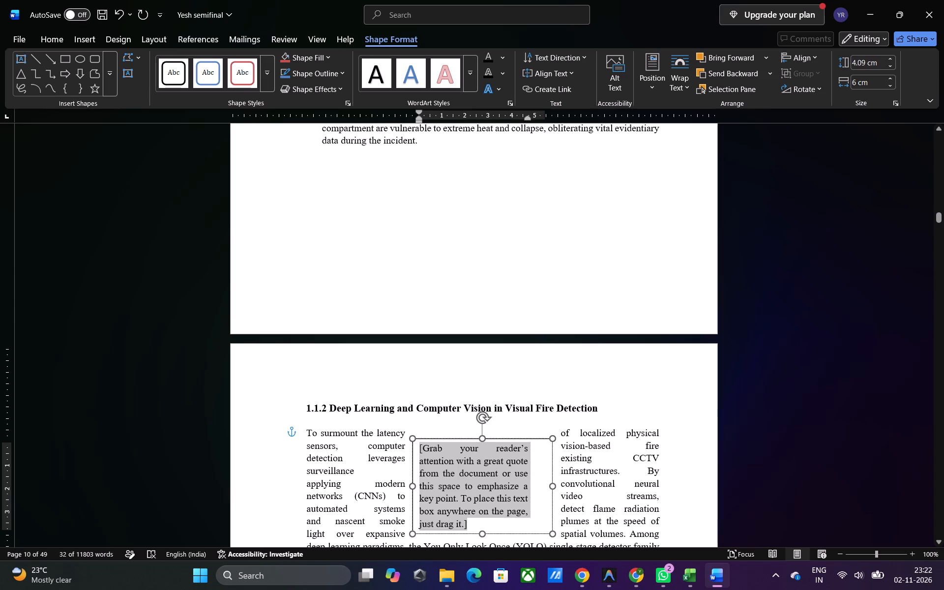
key(1)
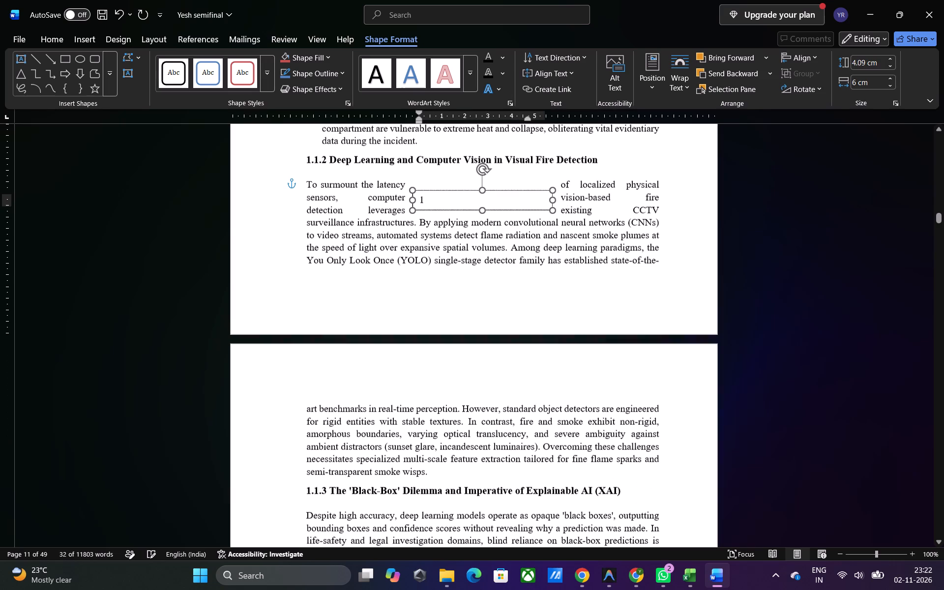
Shrink the text box containing 1 to about 0.78 cm high and 0.66 cm wide.
drag(556, 210, 515, 207)
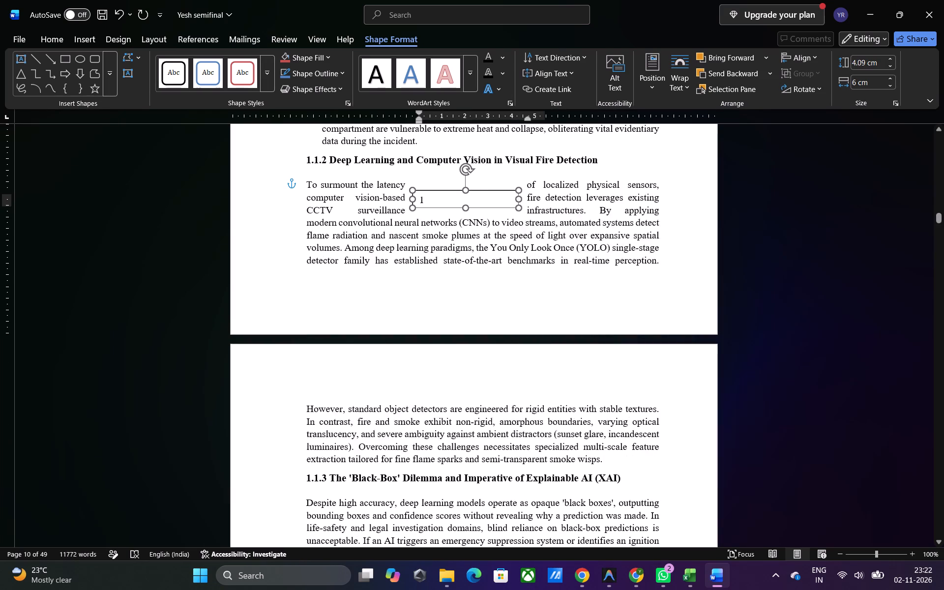
drag(515, 207, 436, 207)
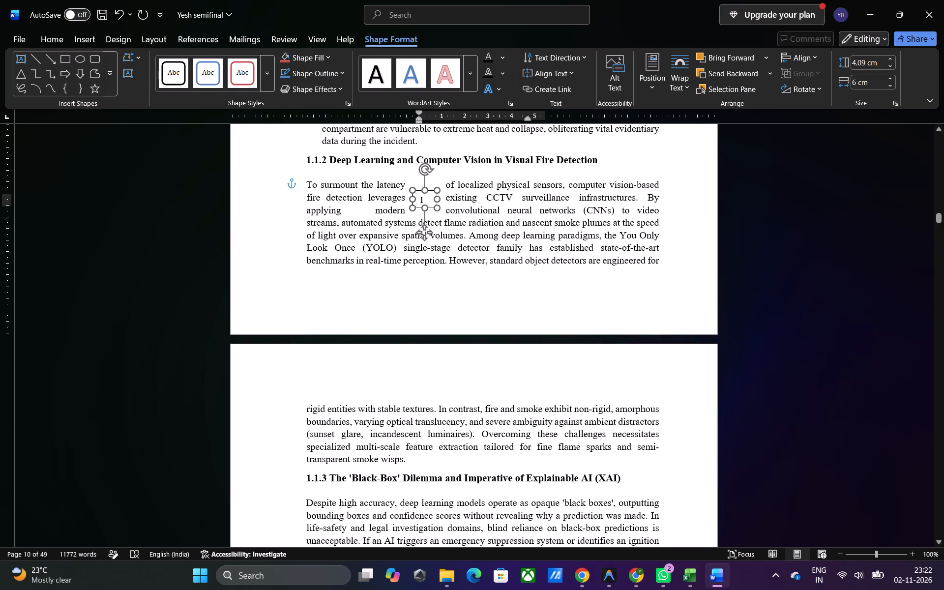
drag(436, 207, 428, 204)
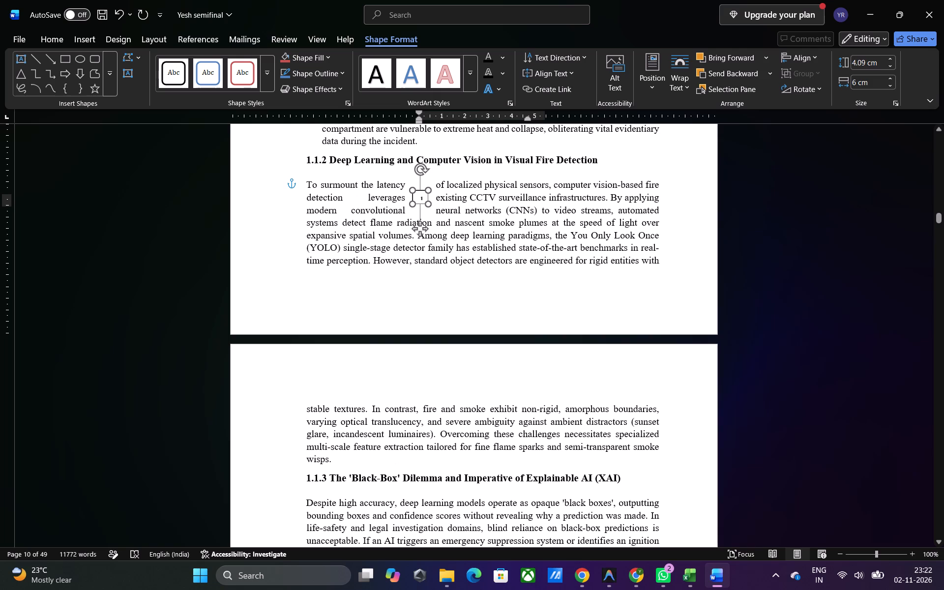
drag(428, 204, 430, 207)
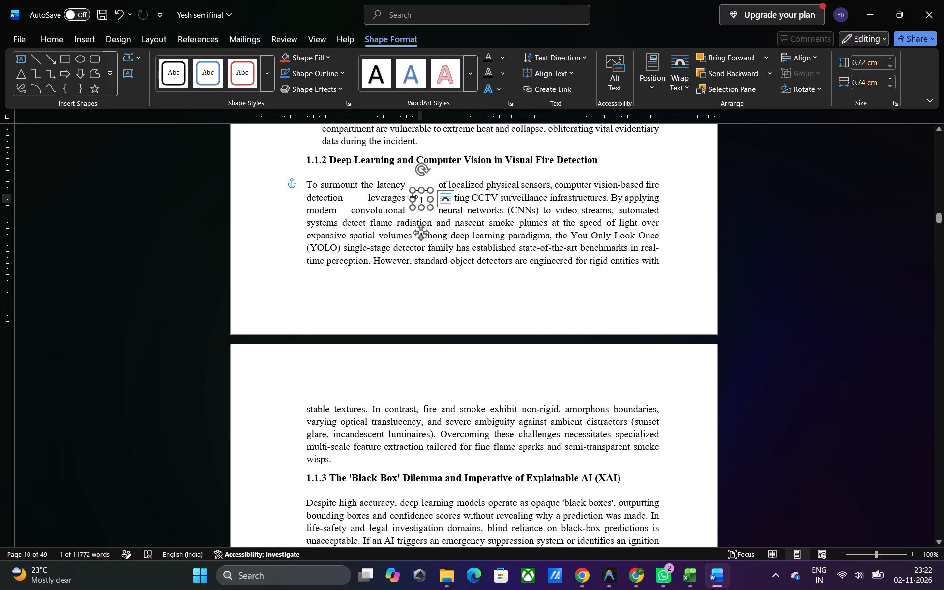
click(411, 193)
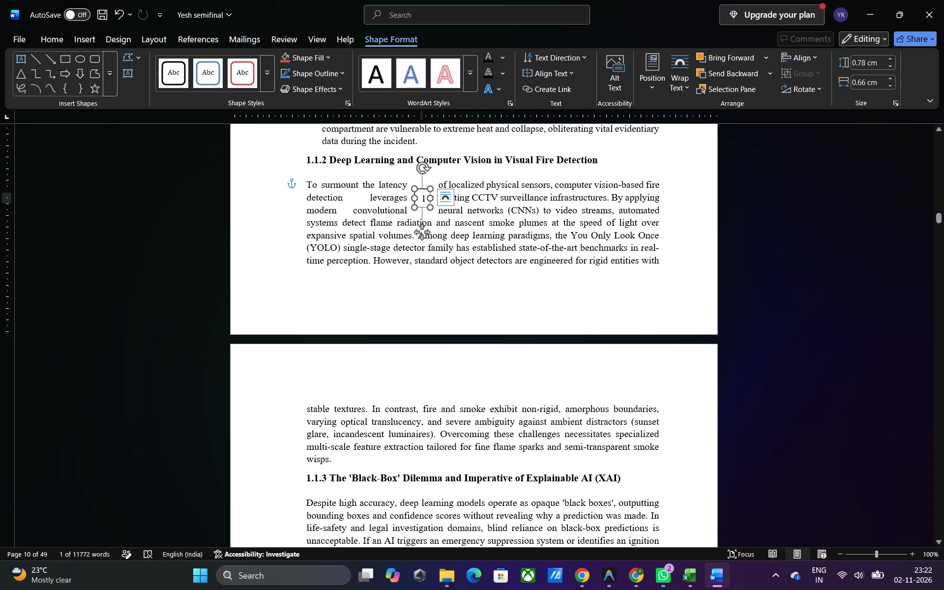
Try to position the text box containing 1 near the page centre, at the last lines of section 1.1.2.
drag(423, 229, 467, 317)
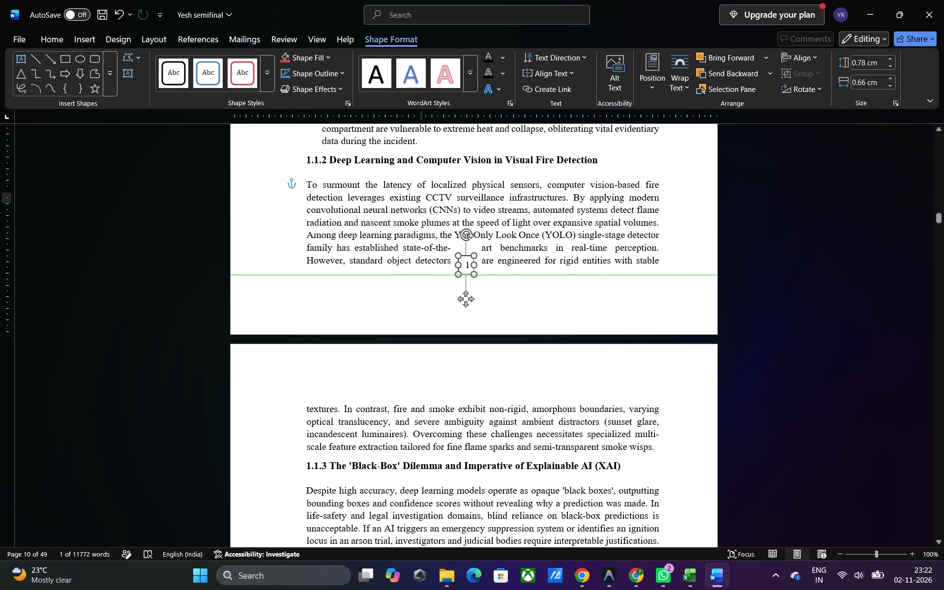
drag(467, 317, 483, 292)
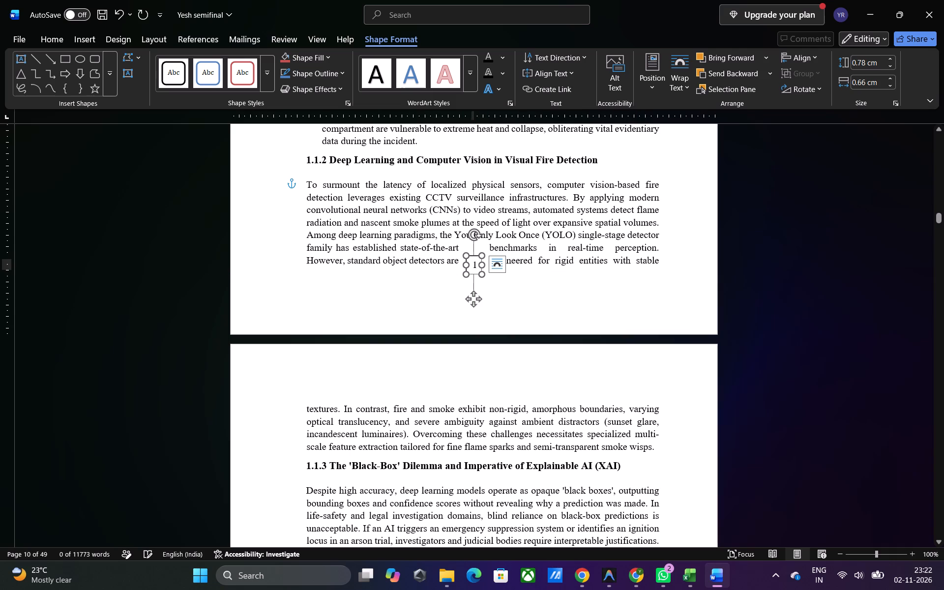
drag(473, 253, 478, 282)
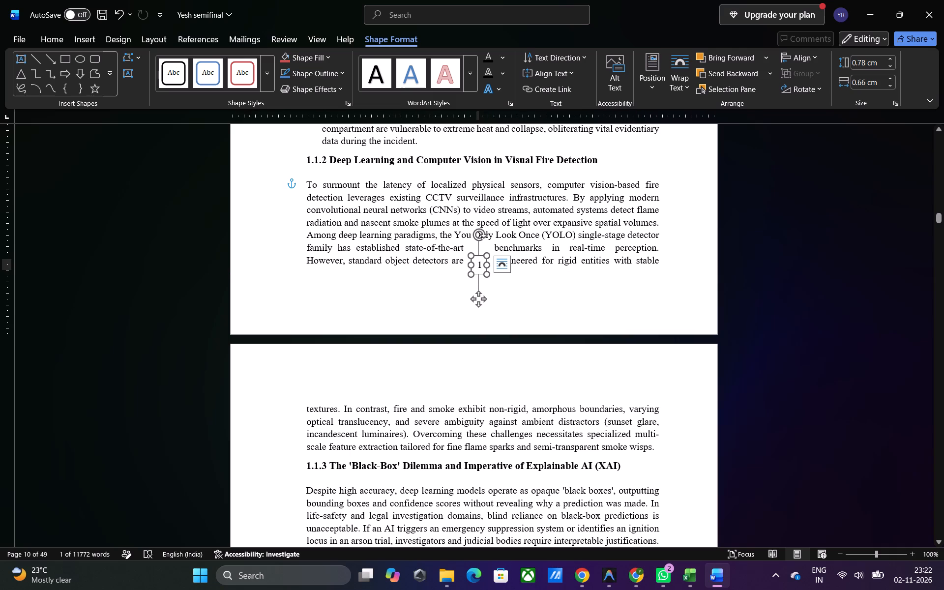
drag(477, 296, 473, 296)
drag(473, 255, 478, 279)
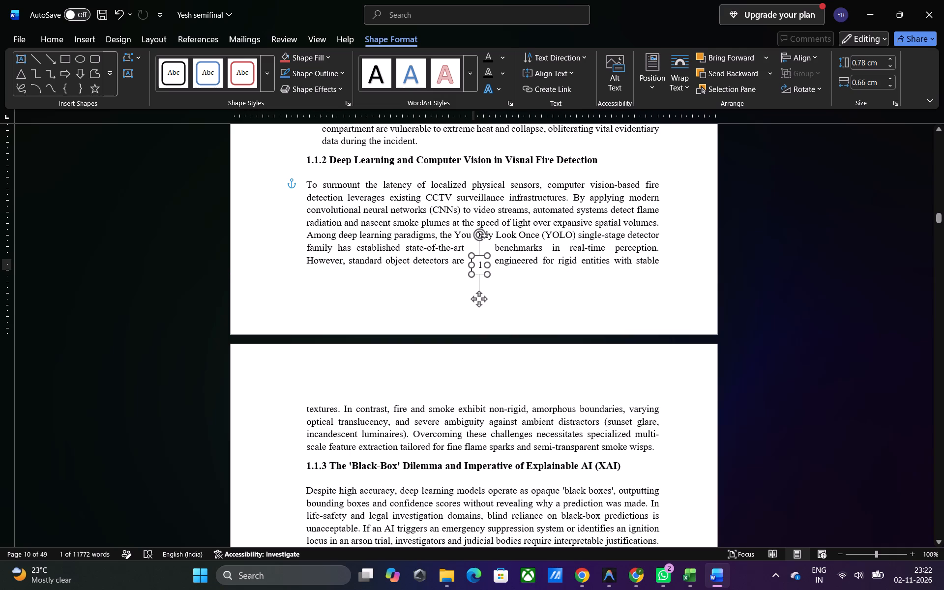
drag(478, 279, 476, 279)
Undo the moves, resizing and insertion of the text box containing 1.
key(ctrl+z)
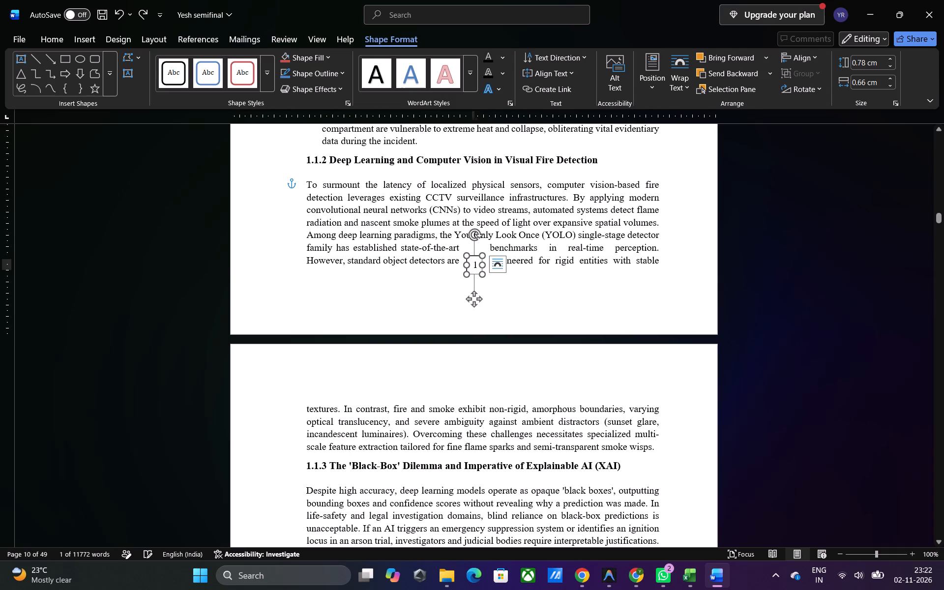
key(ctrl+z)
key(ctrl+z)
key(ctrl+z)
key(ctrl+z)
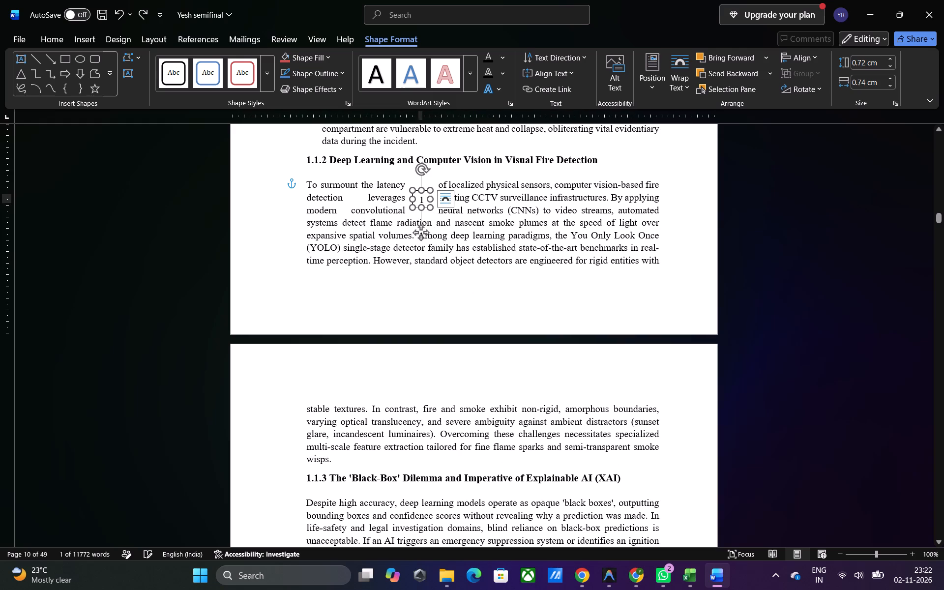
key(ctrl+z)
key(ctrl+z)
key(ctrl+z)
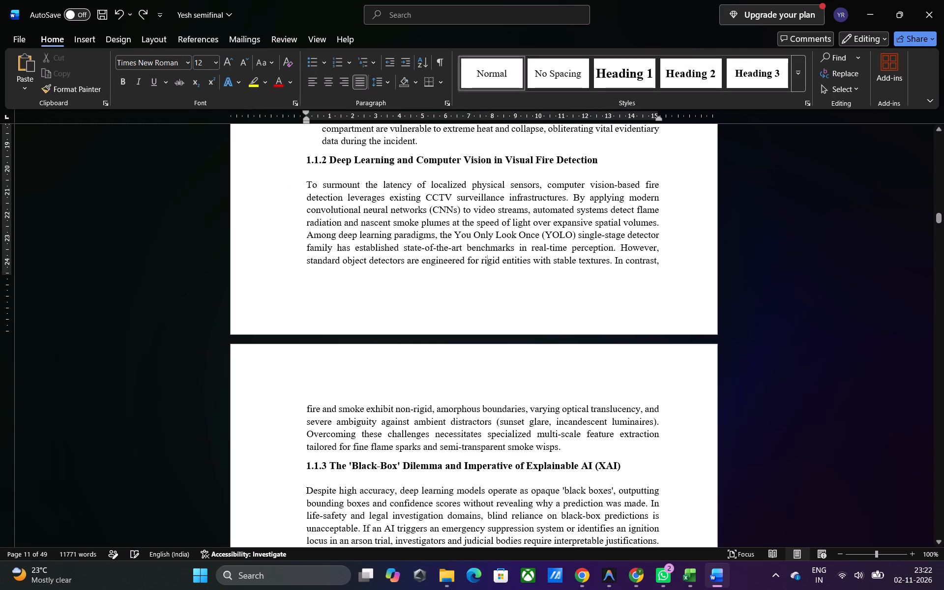
Correct the flagged word InterPlanetary to "Interplanetary" in the section 1.1.4 paragraph.
scroll(472, 233, down, 15)
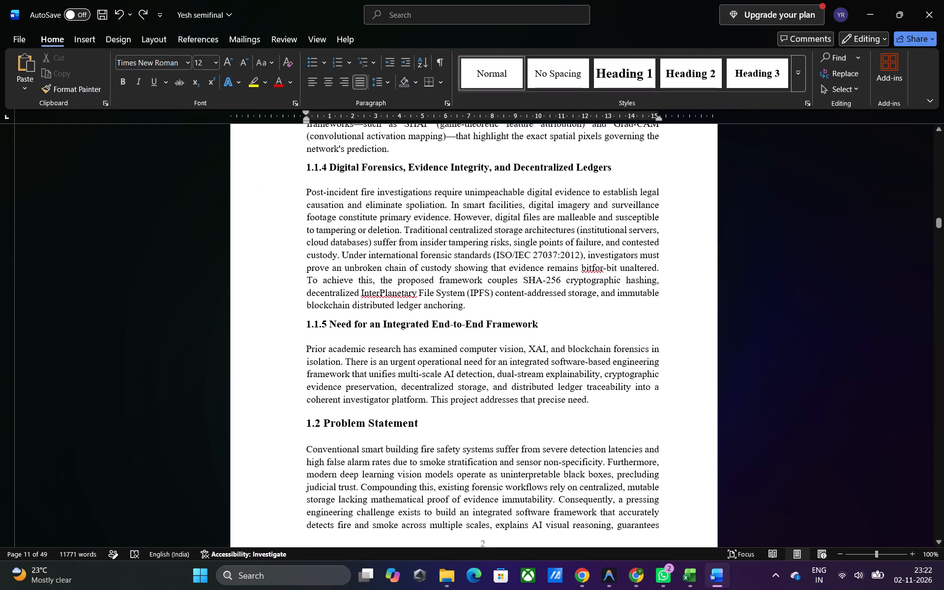
right_click(382, 299)
right_click(369, 285)
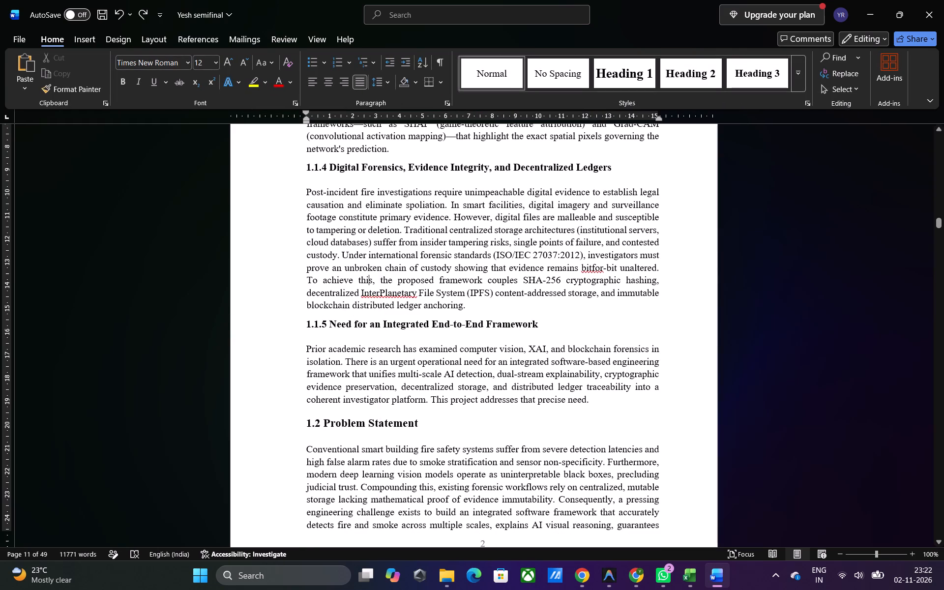
right_click(376, 292)
click(388, 40)
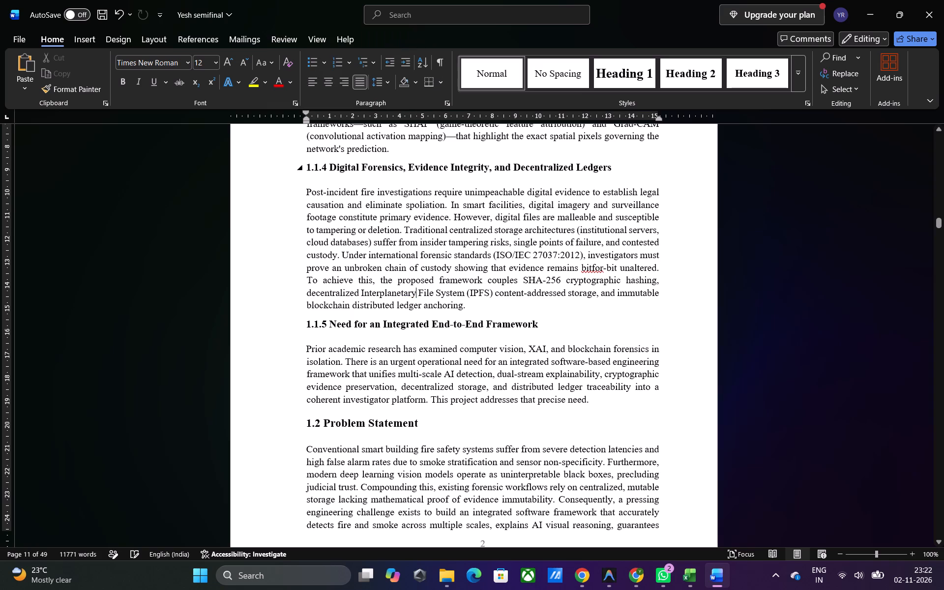
Correct the flagged word useruploaded to "user uploaded" in the Software Architecture bullet of section 1.3.
scroll(419, 309, down, 11)
scroll(437, 271, down, 4)
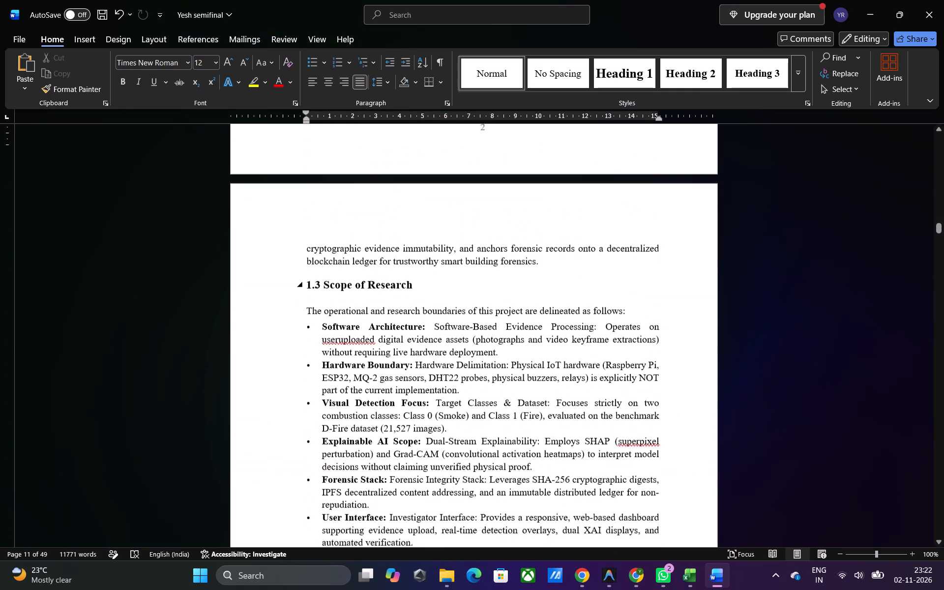
right_click(345, 320)
right_click(344, 313)
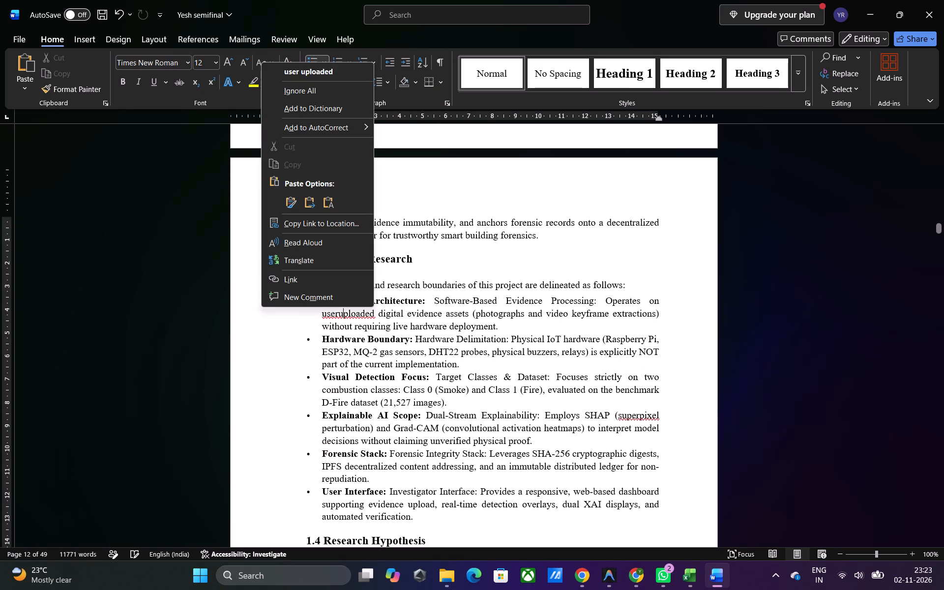
click(357, 69)
Correct the flagged word superpixel to "super pixel" in the Explainable AI Scope bullet of section 1.3.
scroll(416, 357, down, 3)
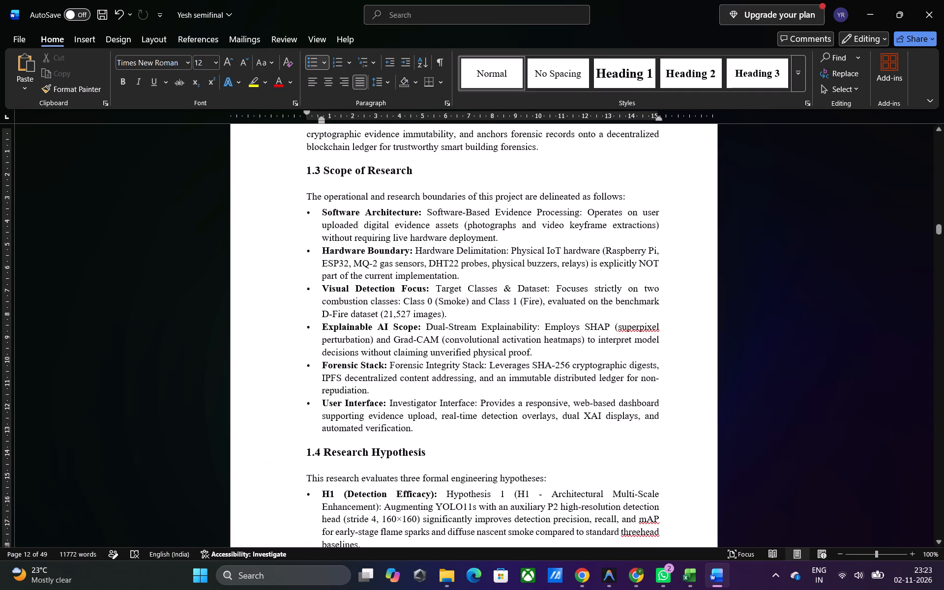
right_click(636, 321)
right_click(635, 324)
right_click(633, 325)
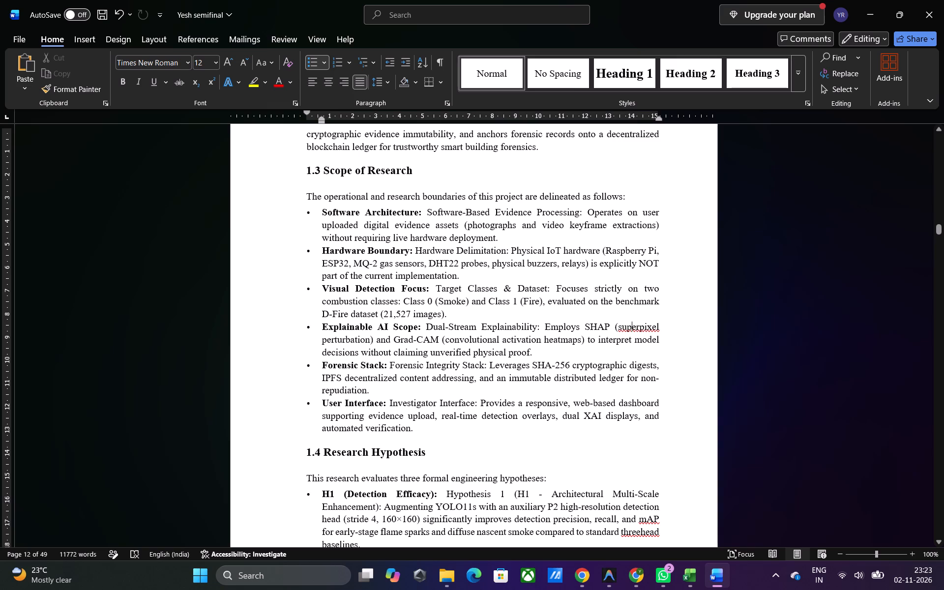
right_click(640, 330)
click(593, 69)
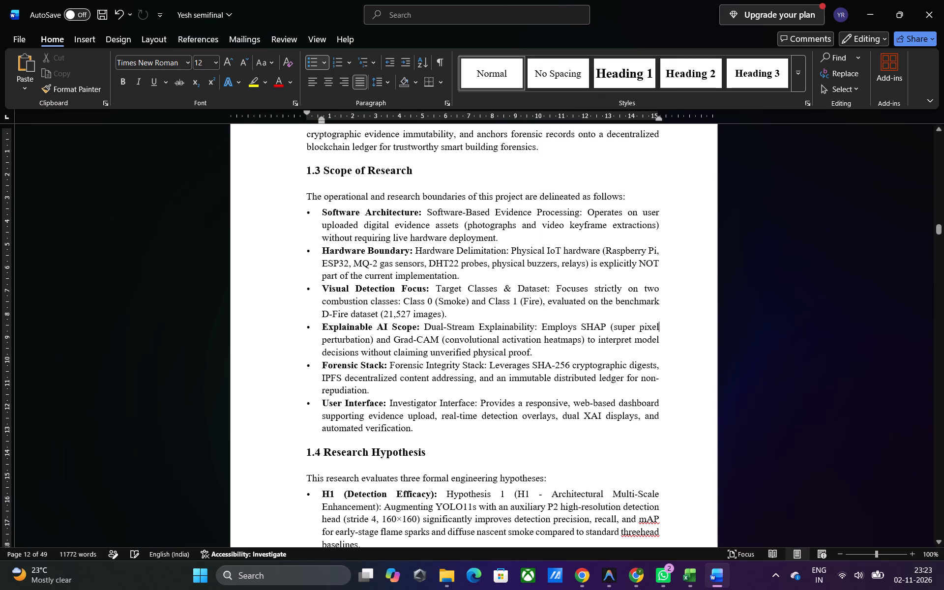
Correct the flagged word threehead to "three head" in the H1 (Detection Efficacy) bullet of section 1.4.
scroll(578, 333, down, 4)
right_click(641, 413)
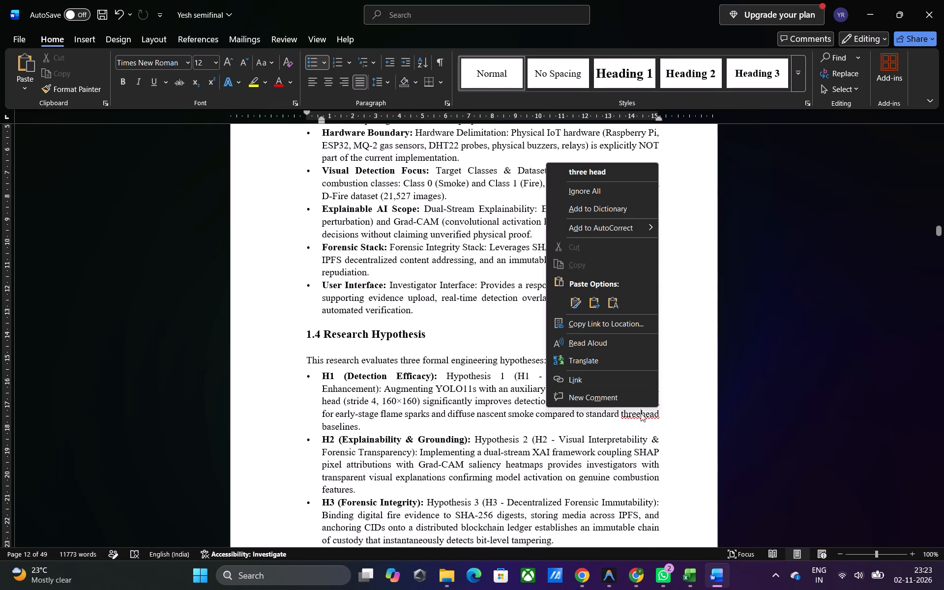
click(582, 170)
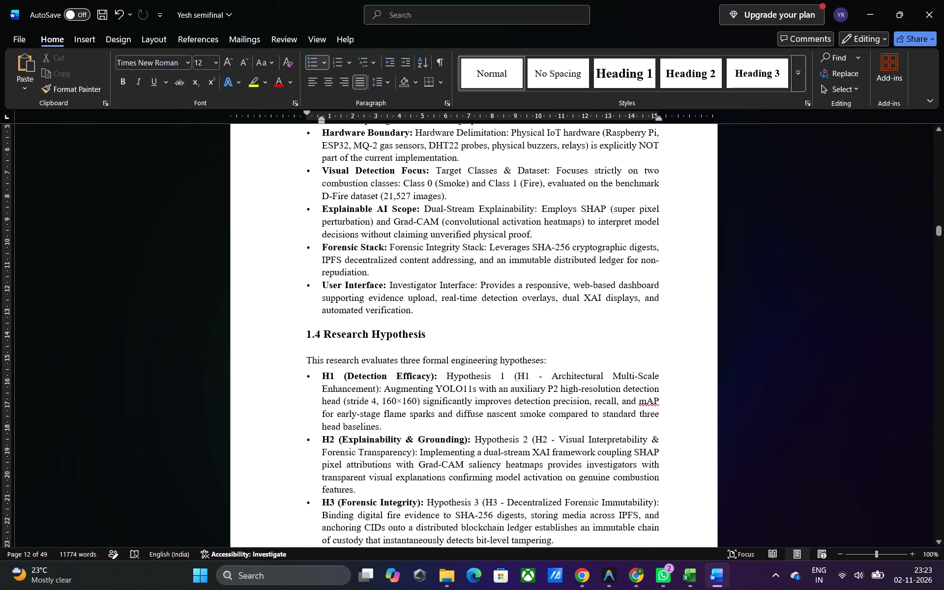
right_click(644, 403)
click(413, 278)
Correct the flagged word Analyzes to "Analyses" in the Chapter 5 bullet of section 1.6.
scroll(451, 328, down, 19)
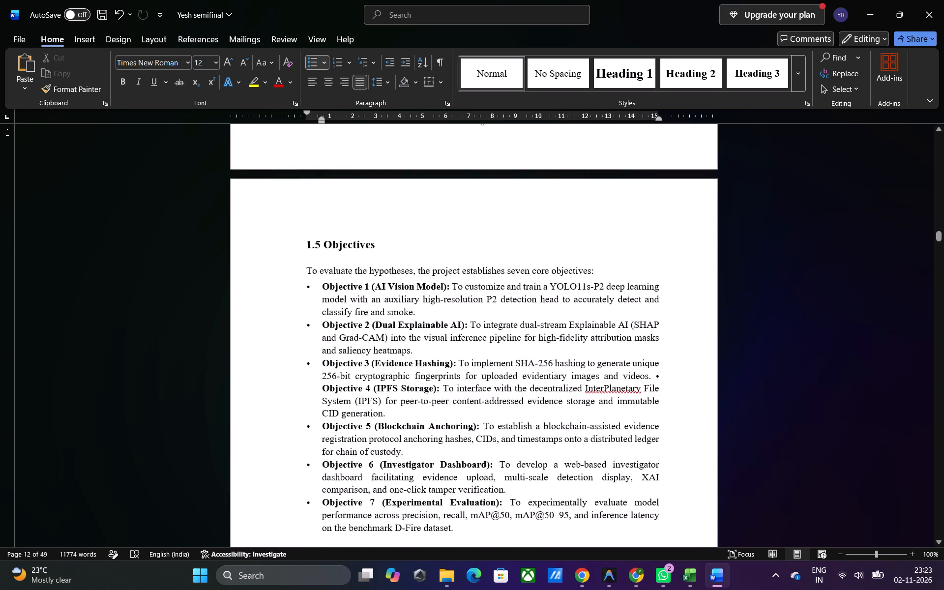
scroll(434, 313, down, 4)
scroll(514, 253, down, 4)
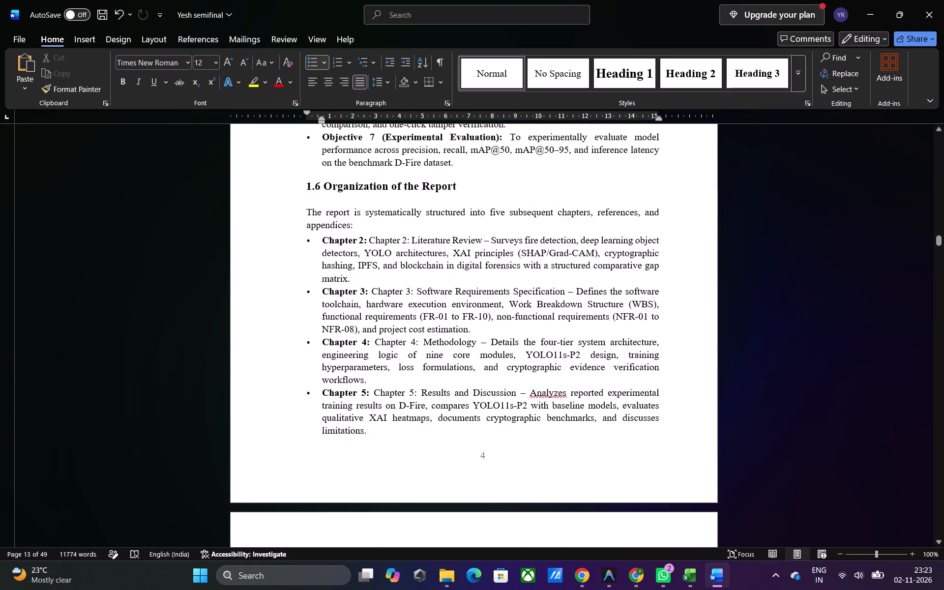
scroll(493, 247, down, 3)
right_click(554, 346)
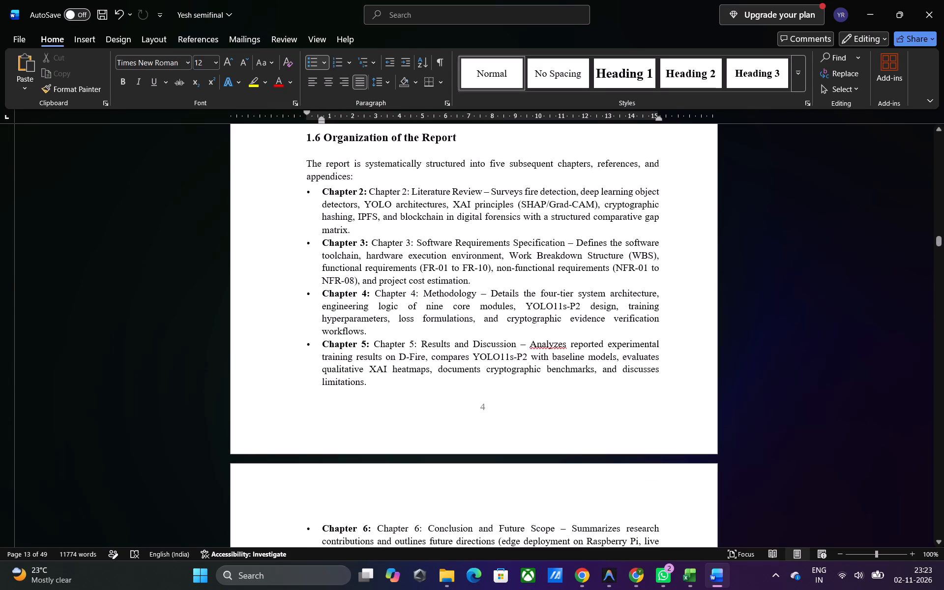
right_click(555, 342)
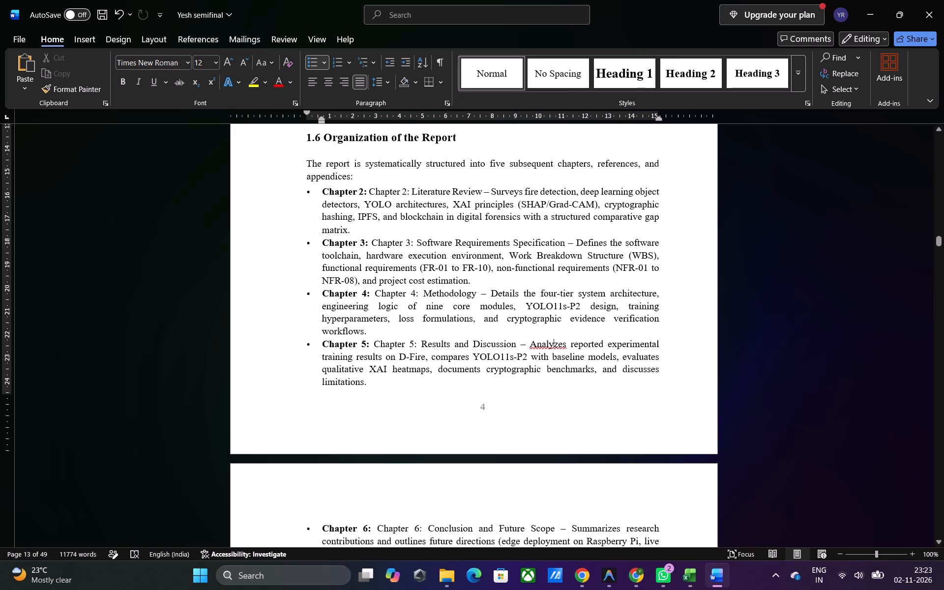
right_click(555, 342)
right_click(553, 342)
click(525, 80)
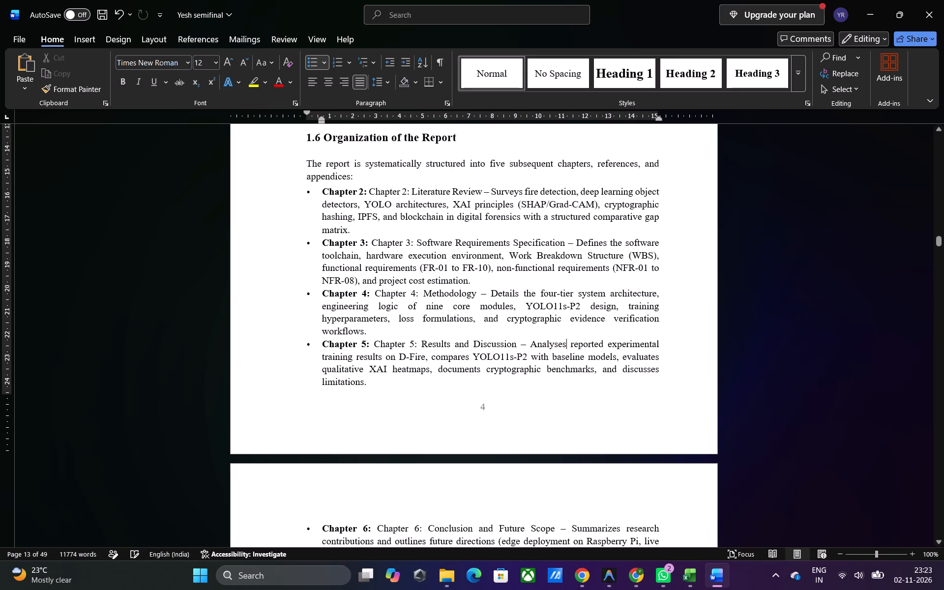
Apply the suggested correction to the flagged "2 :" in the Chapter 2 Literature Review heading.
scroll(537, 339, down, 13)
scroll(538, 319, down, 12)
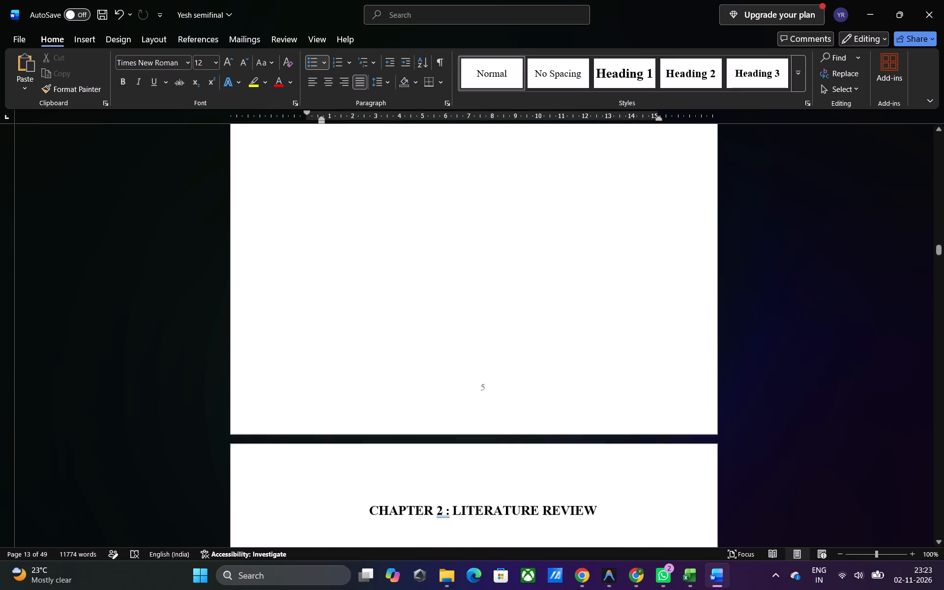
scroll(516, 309, down, 6)
right_click(445, 317)
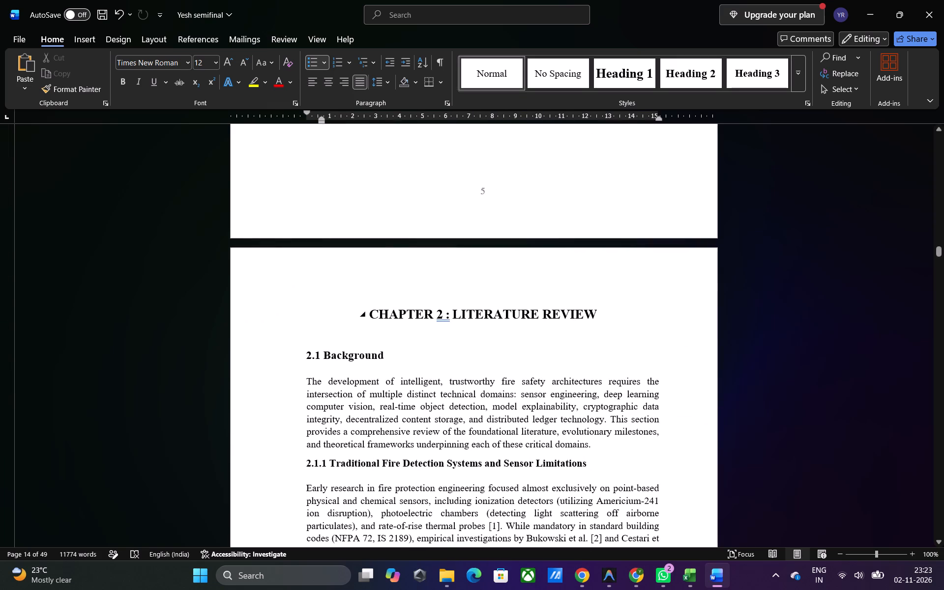
click(422, 325)
Replace the flagged word spatio with the suggestion "patio" in the section 2.1.2 paragraph.
scroll(464, 350, down, 9)
scroll(405, 411, down, 2)
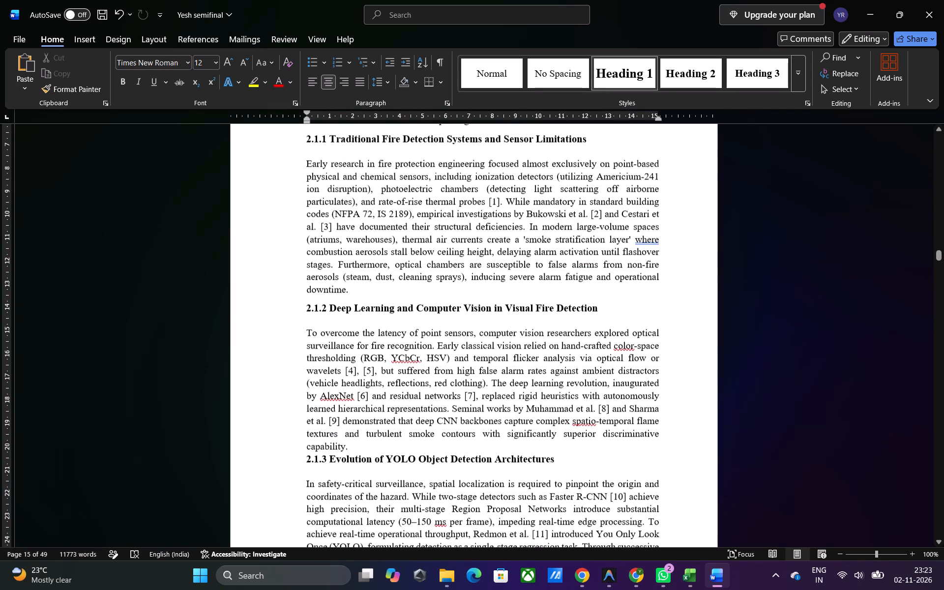
right_click(580, 425)
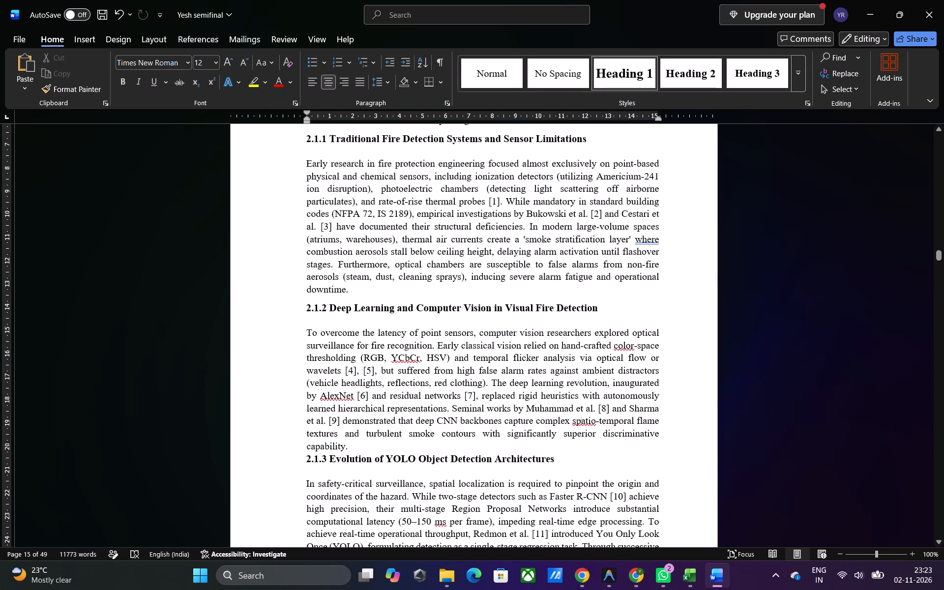
right_click(580, 423)
right_click(579, 426)
right_click(578, 426)
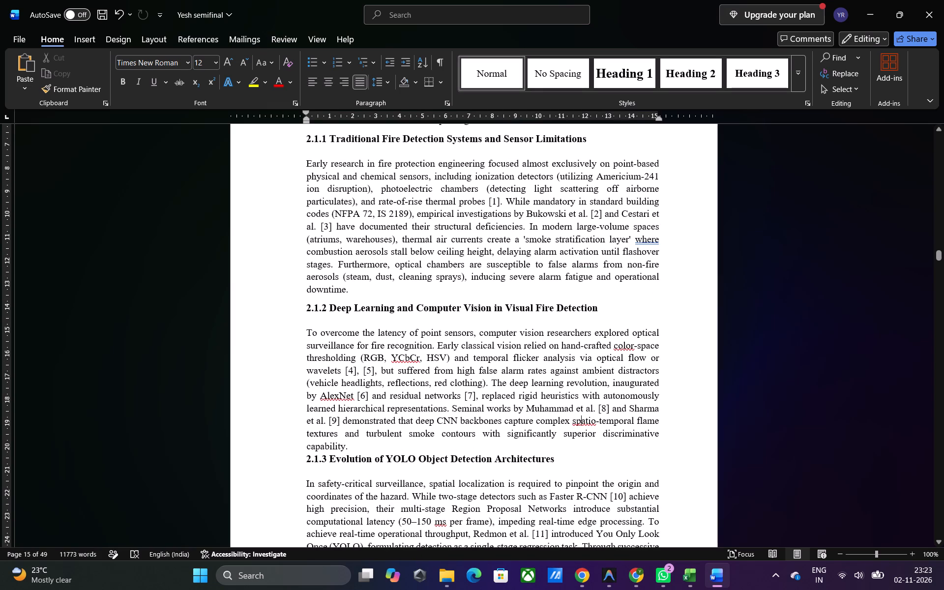
right_click(590, 427)
right_click(587, 427)
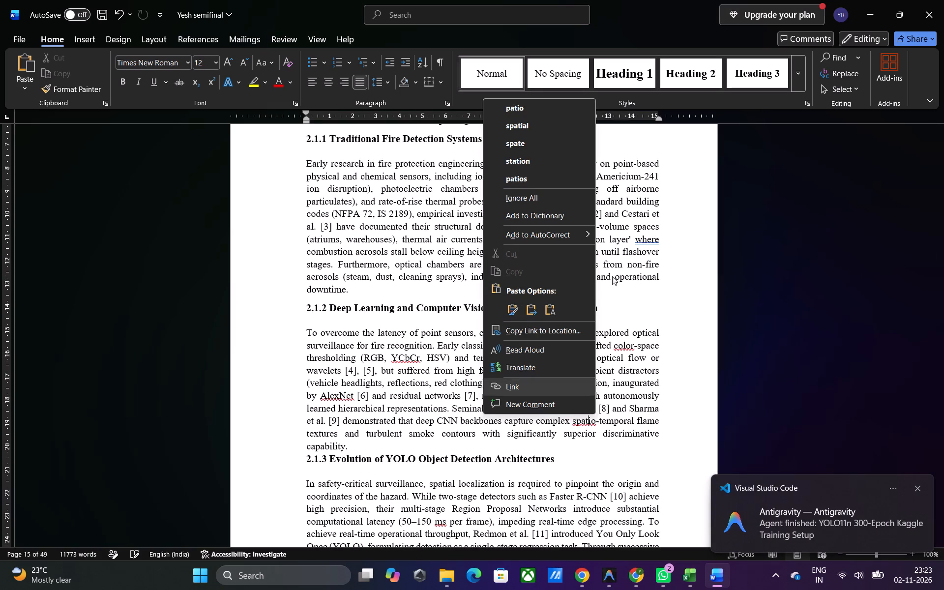
click(553, 110)
Examine sections 2.1.3 to 2.1.5 for flagged words, including Ultralytics in the YOLO paragraph.
scroll(550, 449, down, 3)
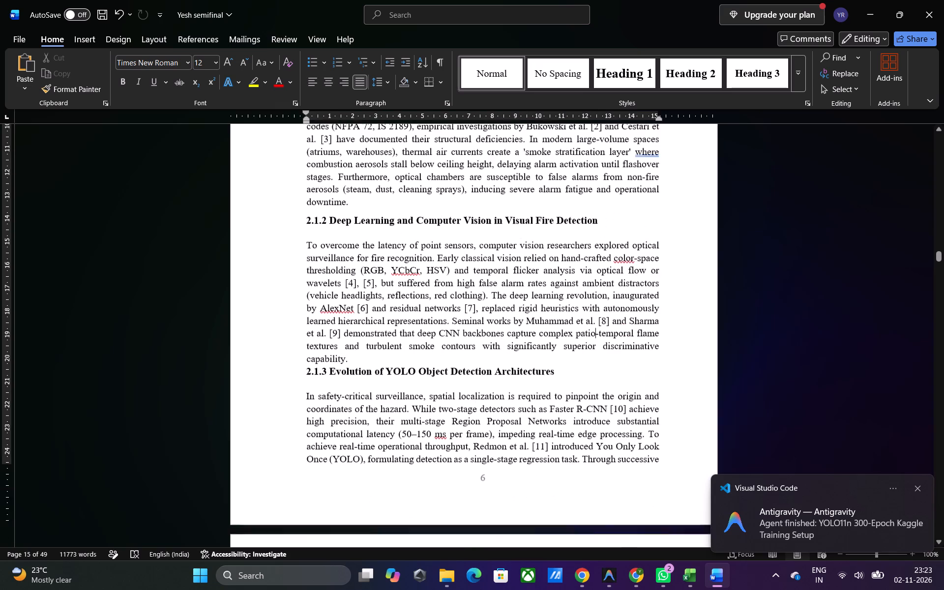
scroll(498, 346, down, 2)
scroll(451, 281, down, 1)
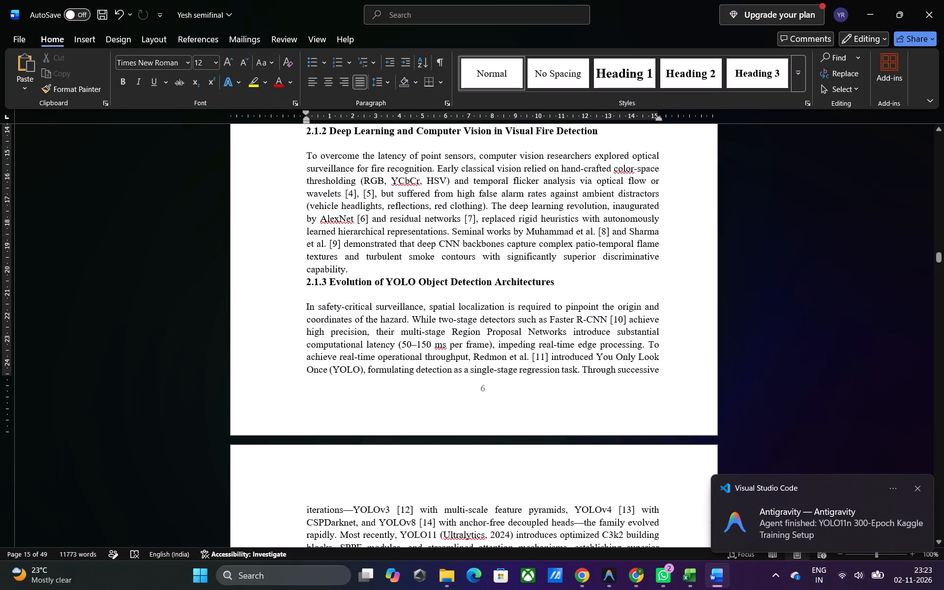
scroll(398, 221, down, 3)
scroll(440, 266, down, 6)
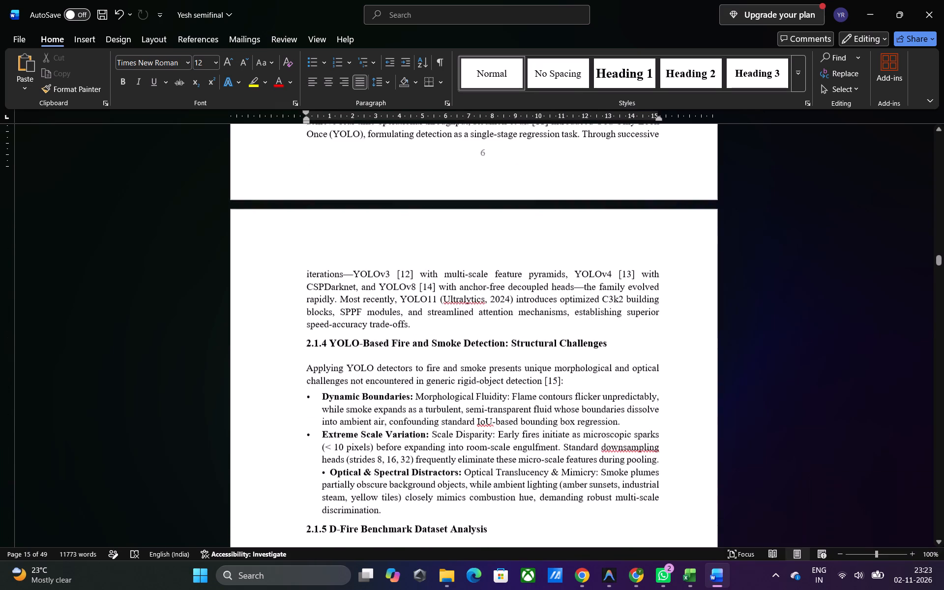
scroll(430, 259, down, 4)
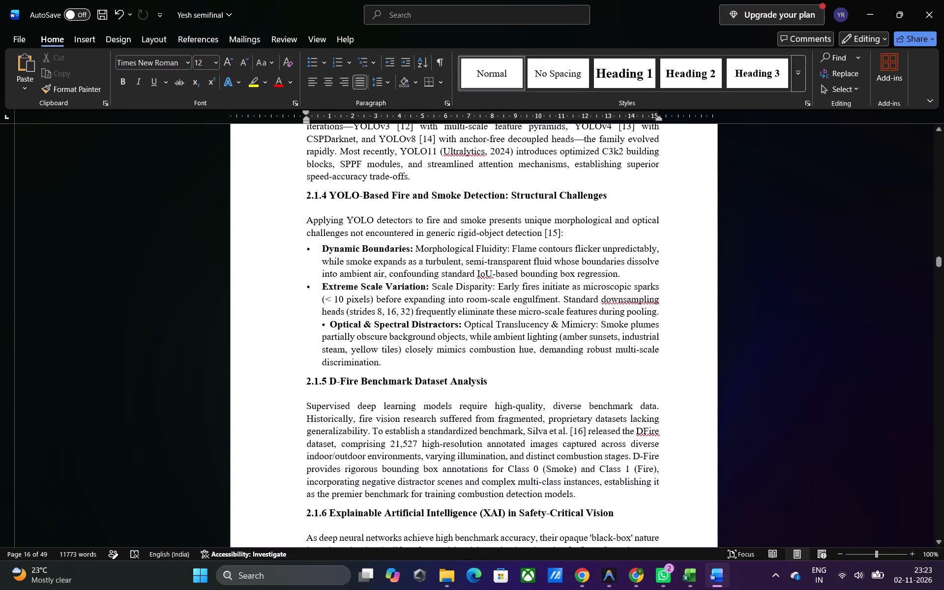
right_click(460, 153)
click(524, 231)
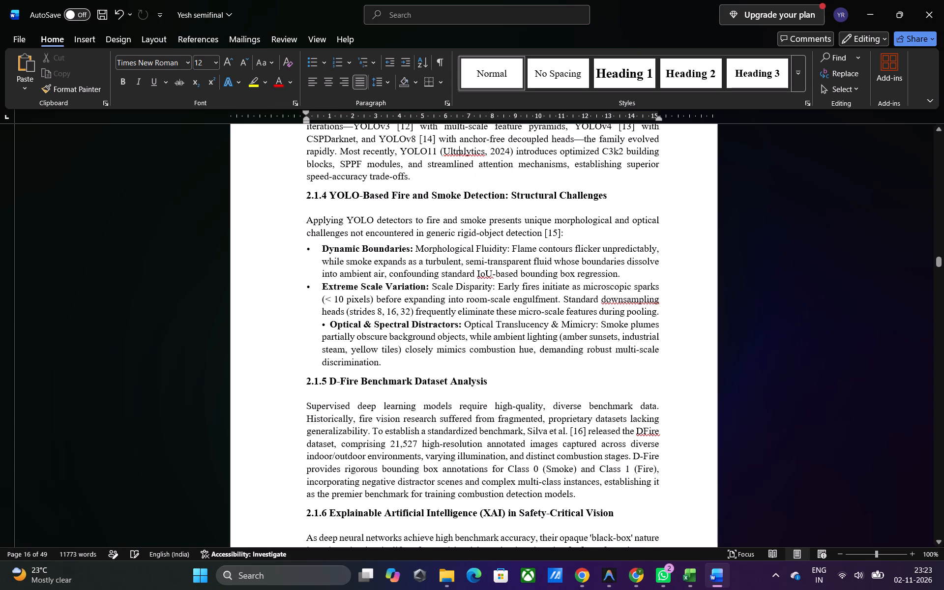
Replace the flagged word downsampling with "down sampling" in the Extreme Scale Variation bullet of section 2.1.4.
scroll(545, 243, down, 1)
right_drag(604, 273, 597, 272)
right_click(619, 277)
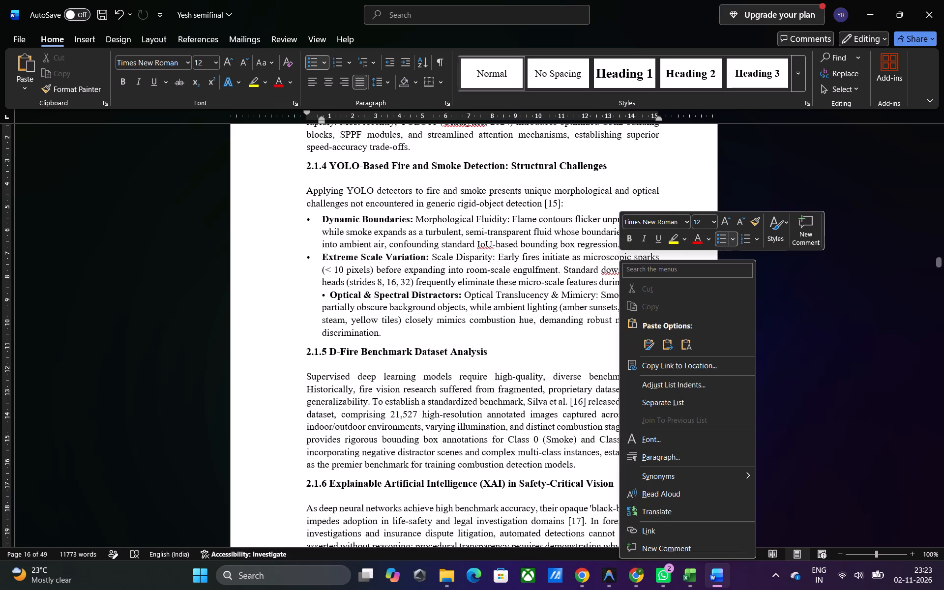
right_click(612, 265)
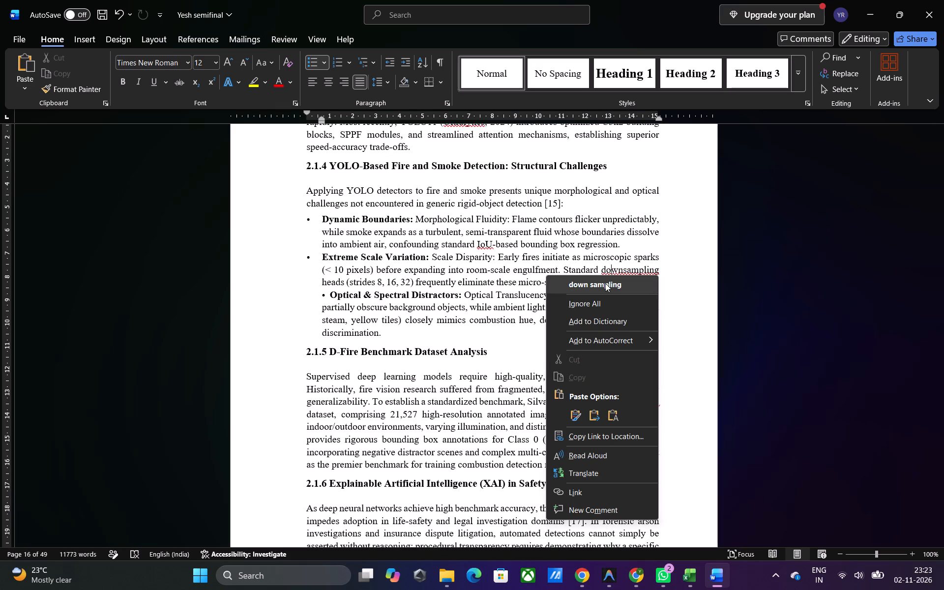
click(605, 283)
Check the spelling suggestions for the flagged word exPlanations in the section 2.1.7 SHAP heading.
scroll(499, 309, down, 9)
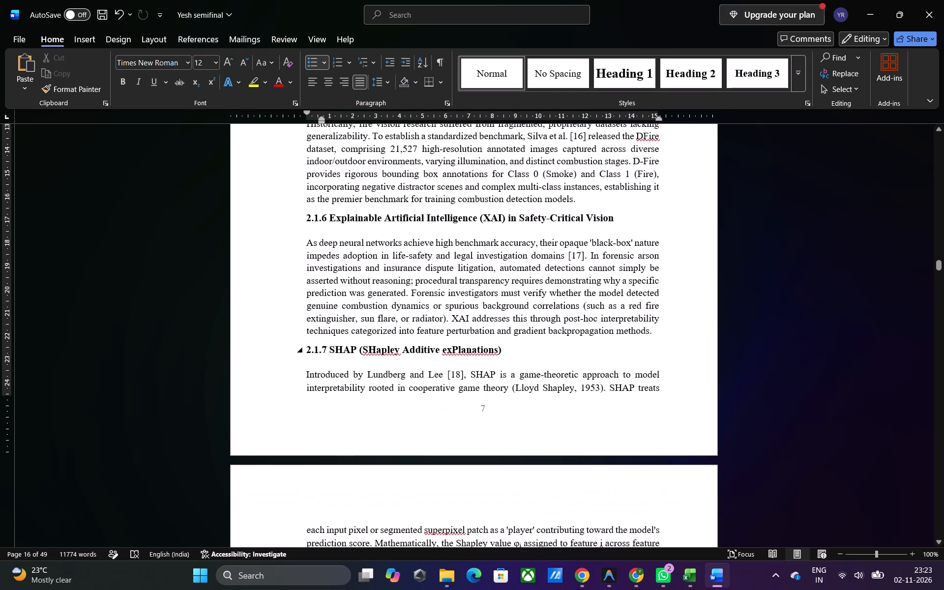
right_click(470, 346)
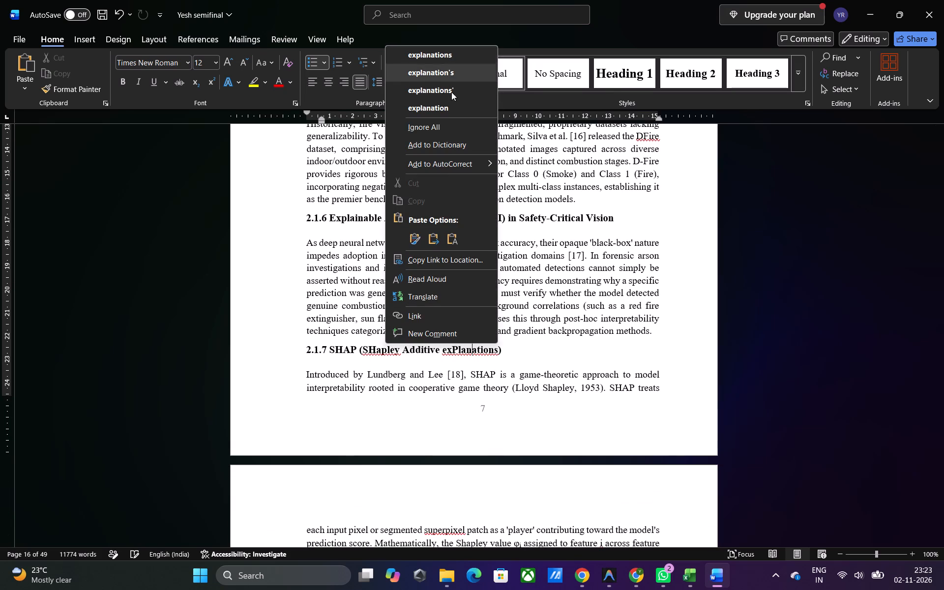
click(562, 339)
Correct the flagged word PartitionSHAP to "Partition SHAP" in the paragraph below equation 2.1.
scroll(564, 345, down, 4)
scroll(533, 313, down, 1)
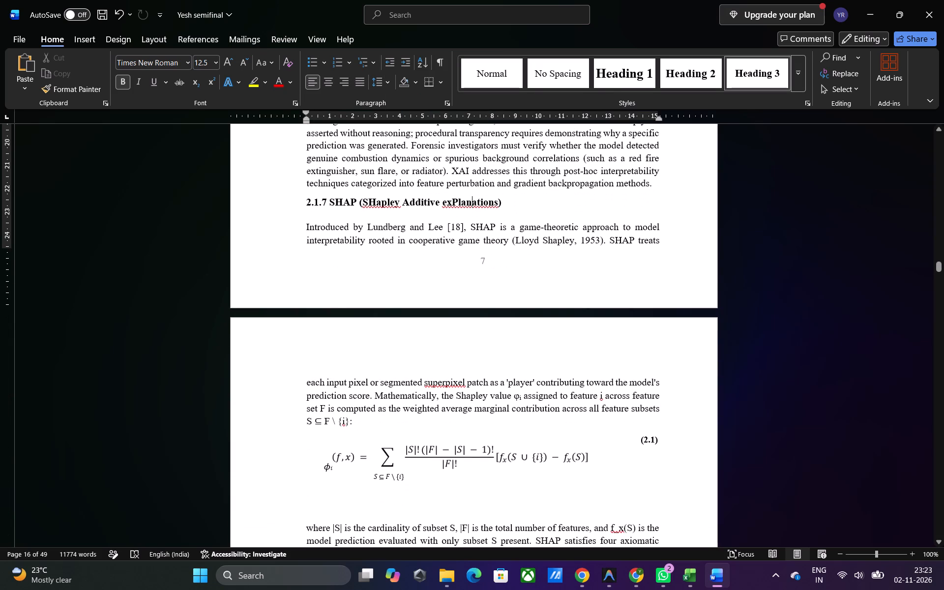
scroll(447, 383, down, 11)
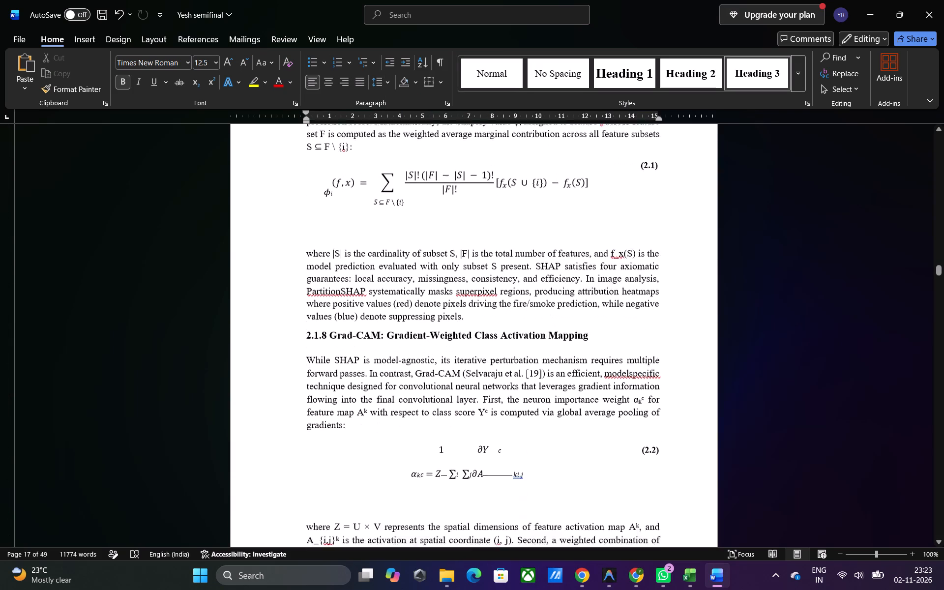
right_click(357, 246)
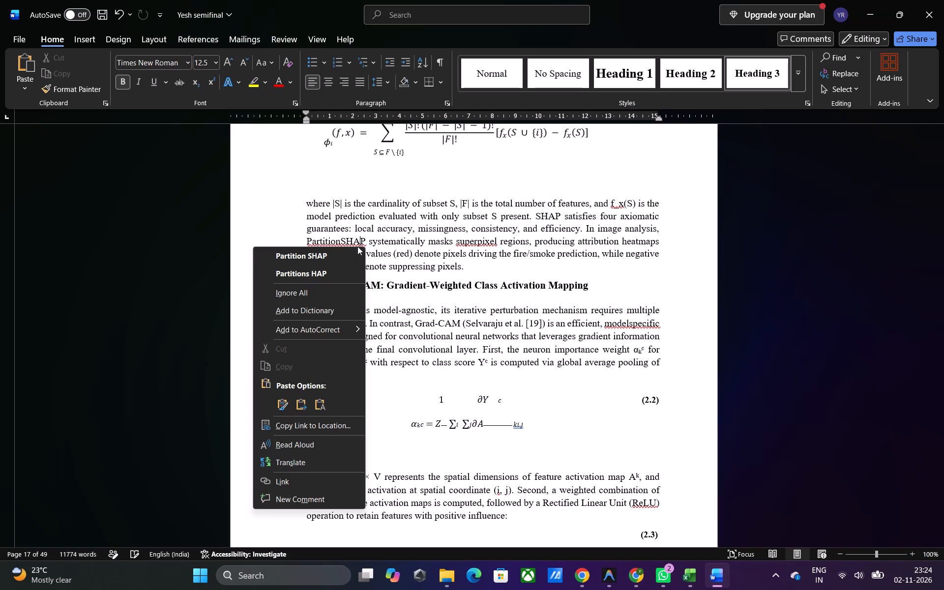
click(350, 252)
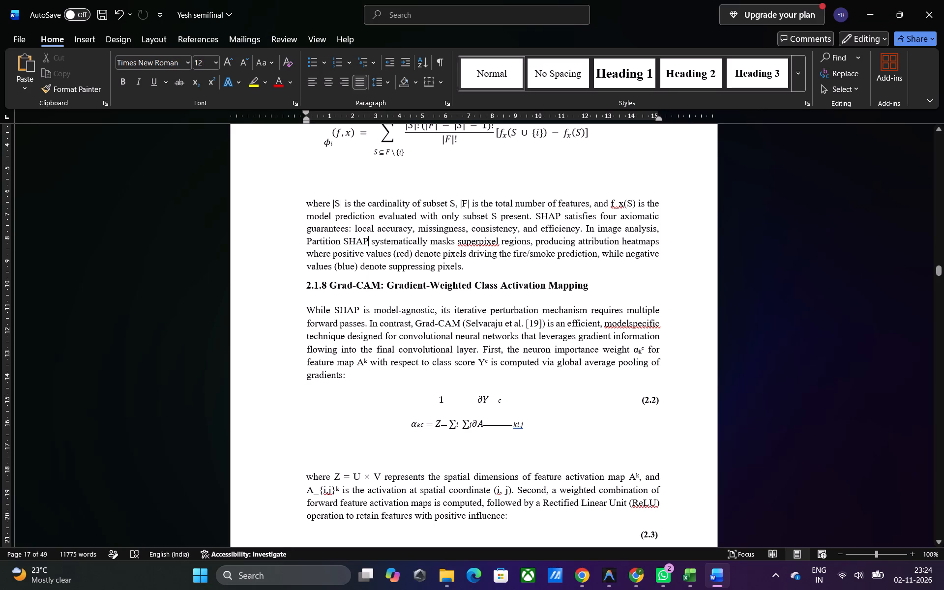
right_click(620, 204)
click(652, 240)
Correct the flagged word behavior to "behaviour" in the opening paragraph of section 2.1.9.
scroll(504, 282, down, 18)
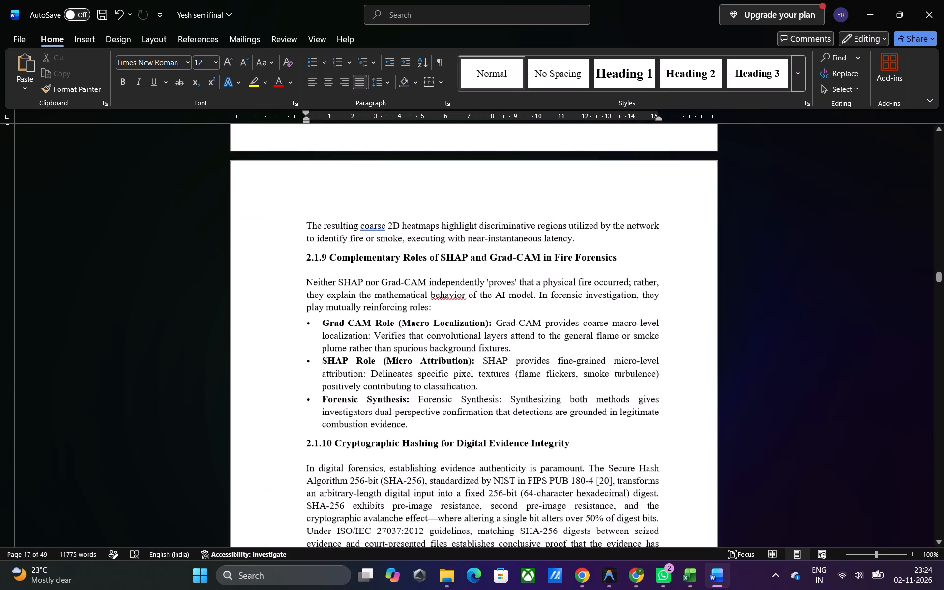
scroll(533, 251, down, 1)
right_click(439, 270)
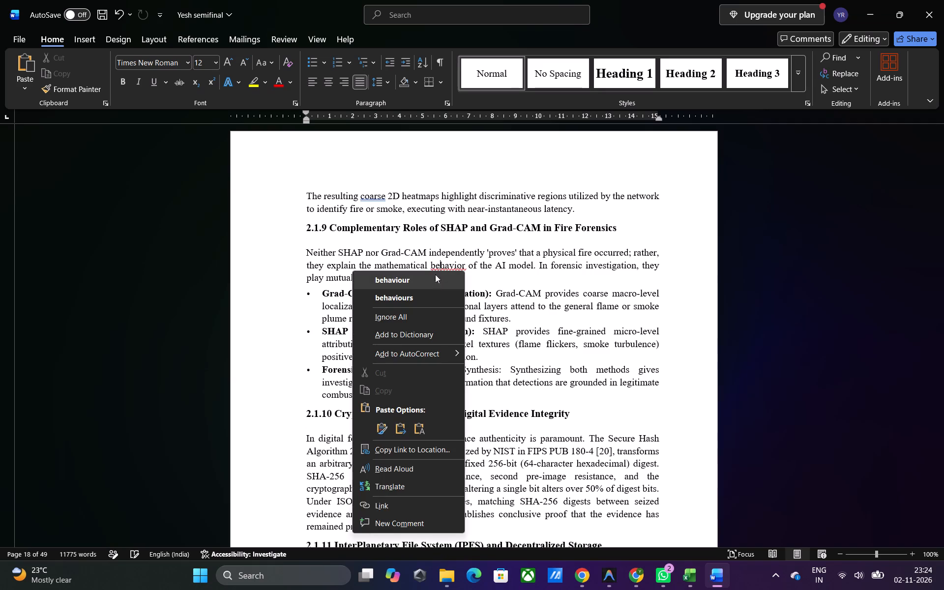
click(432, 278)
Correct the flagged word InterPlanetary to "Interplanetary" in the section 2.1.11 heading.
scroll(457, 295, down, 10)
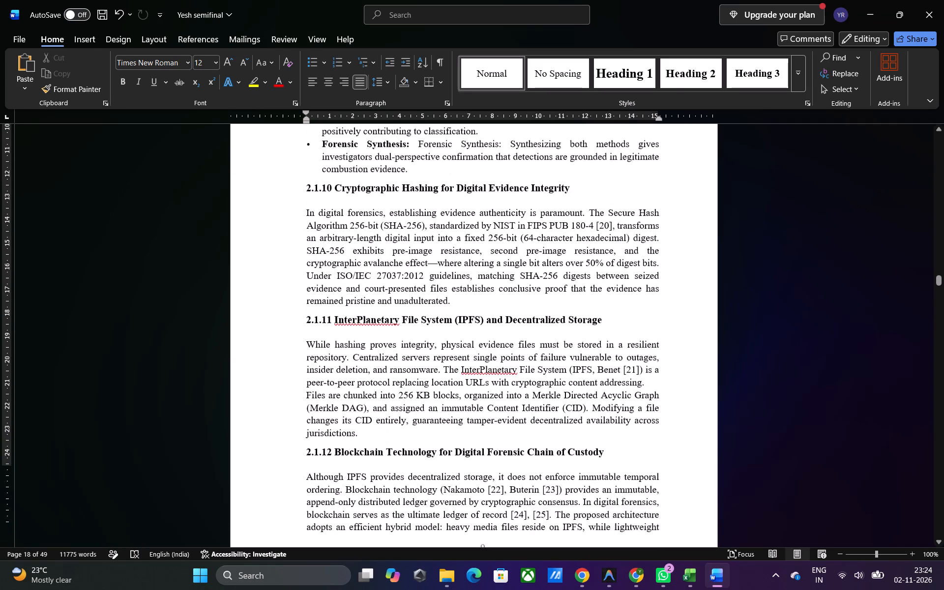
right_click(472, 299)
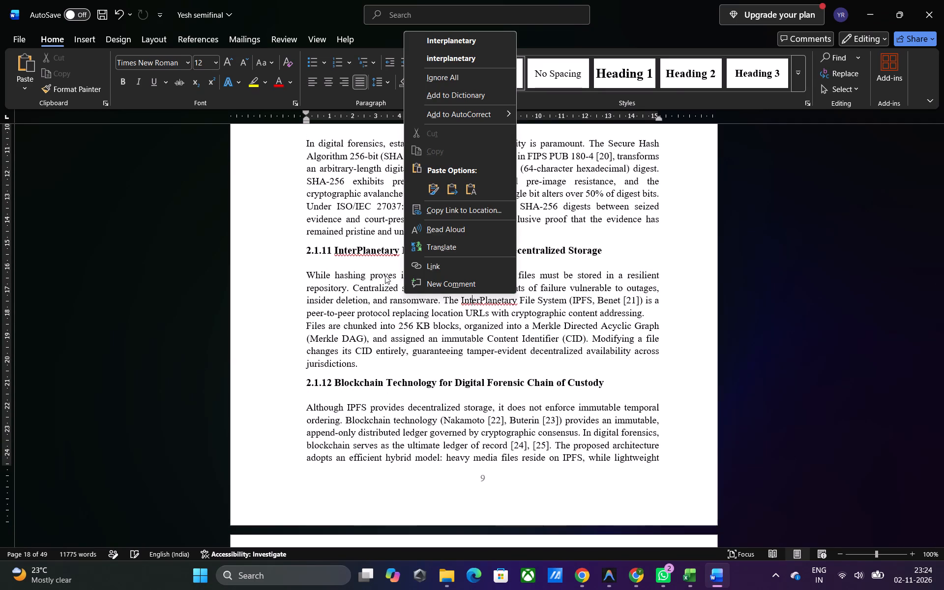
right_click(376, 248)
click(368, 270)
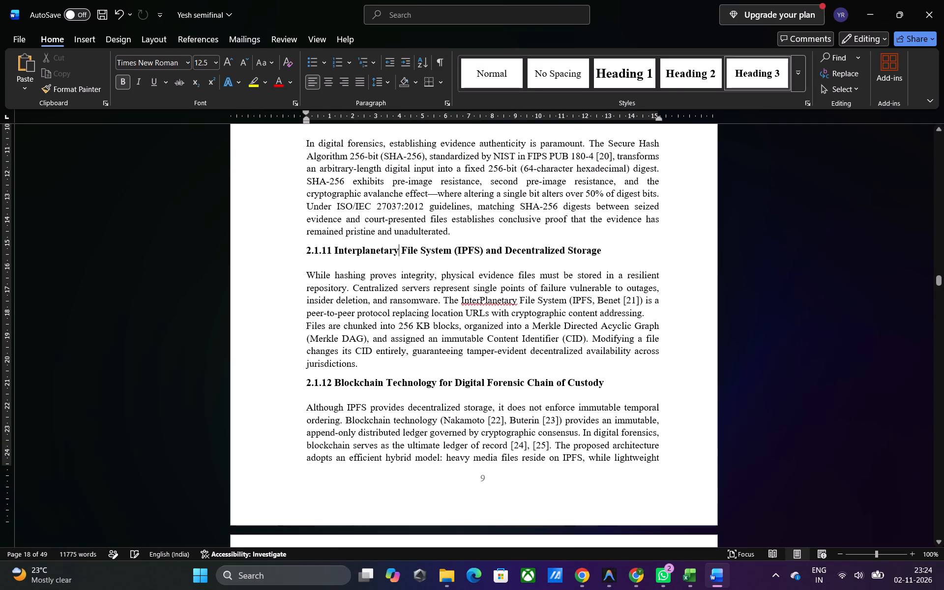
Correct the flagged Blockchai in the Blockchain Audit header of Table 2.1 to "Blockchain" and delete the extra "n" before Audit.
scroll(442, 326, down, 13)
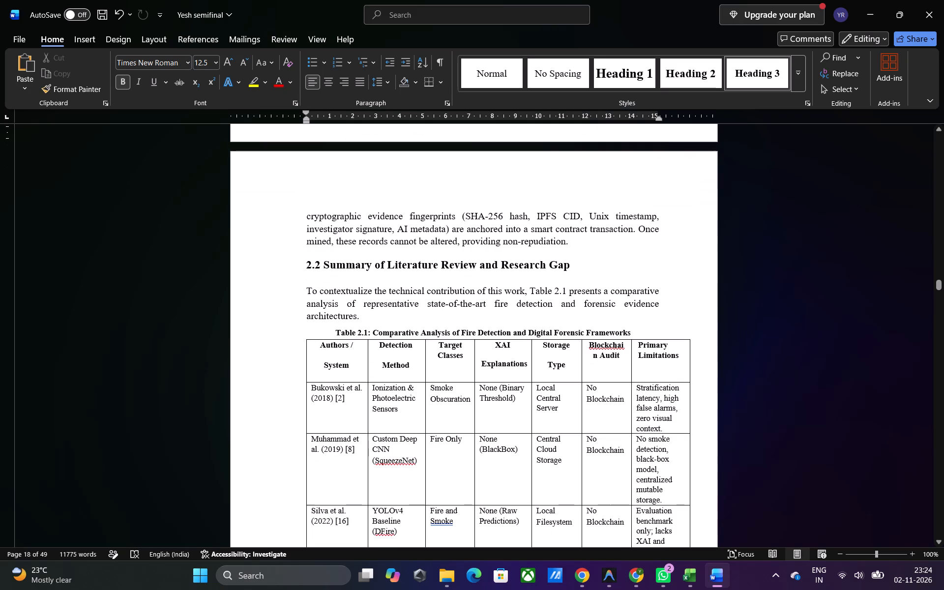
right_click(605, 347)
right_click(604, 347)
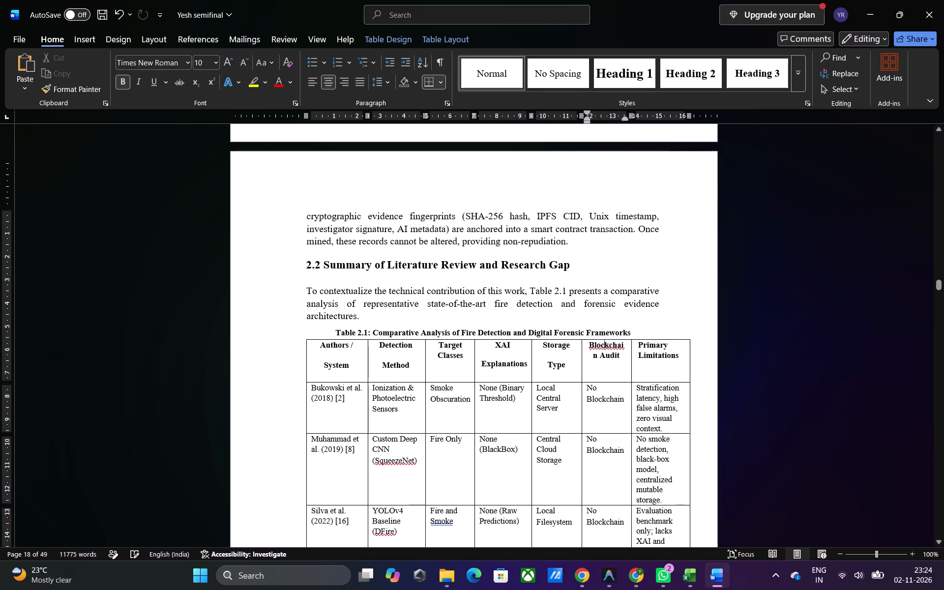
right_click(600, 347)
click(560, 73)
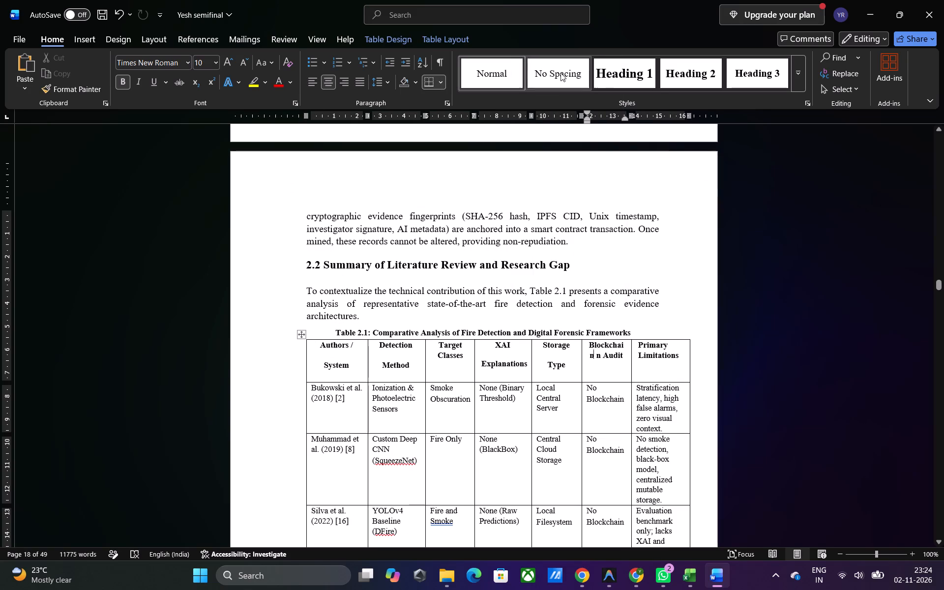
scroll(558, 285, down, 3)
click(602, 266)
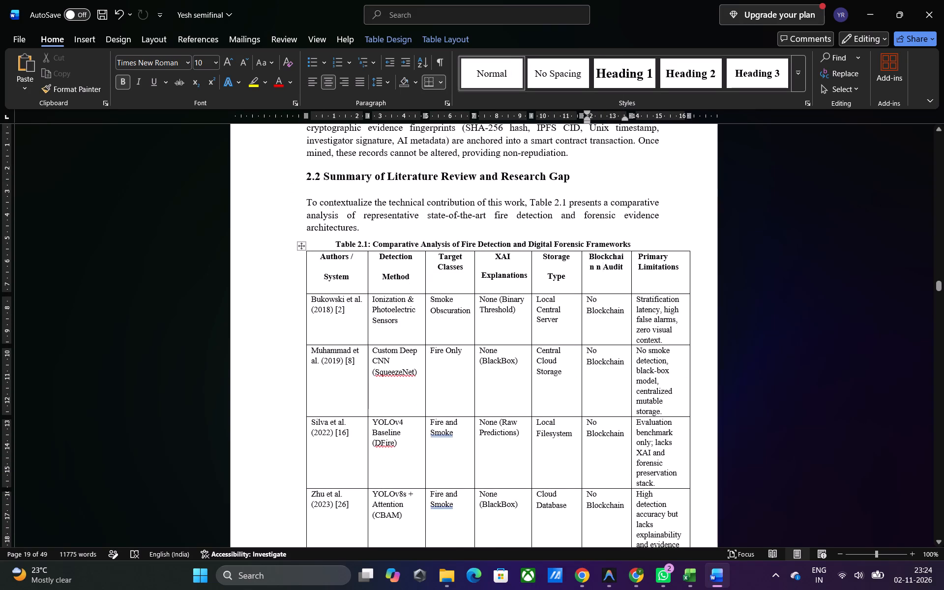
key(BackSpace)
key(BackSpace)
Narrow the Primary Limitations column of Table 2.1 so the table's outer edge roughly lines up with the body text margin.
scroll(674, 252, up, 8)
scroll(678, 243, down, 4)
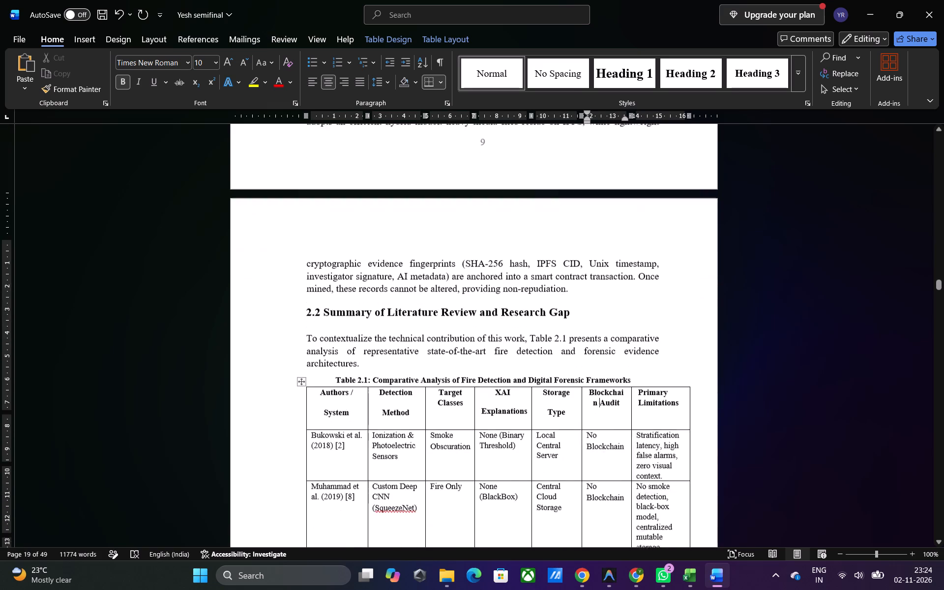
scroll(672, 253, down, 9)
scroll(667, 387, down, 4)
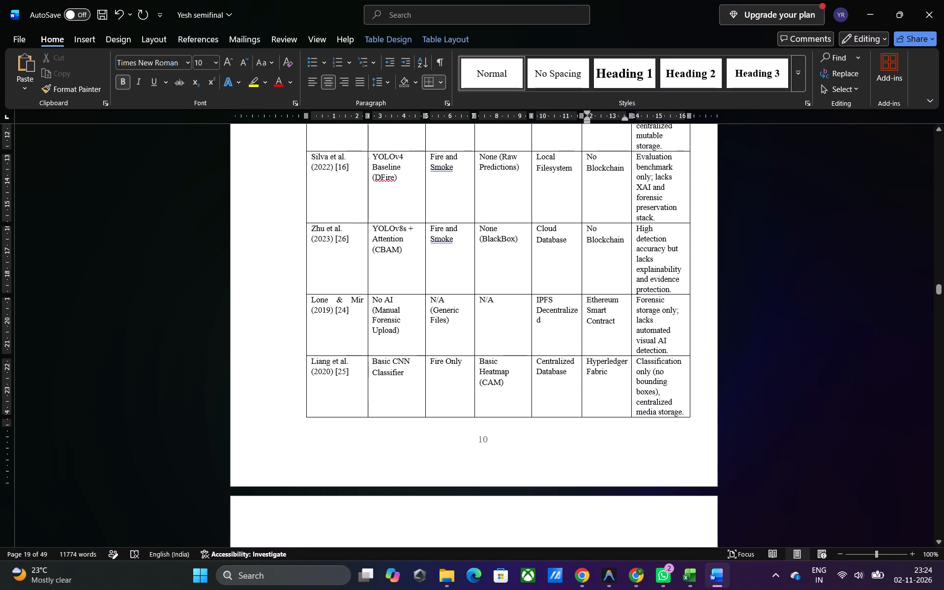
drag(689, 290, 673, 290)
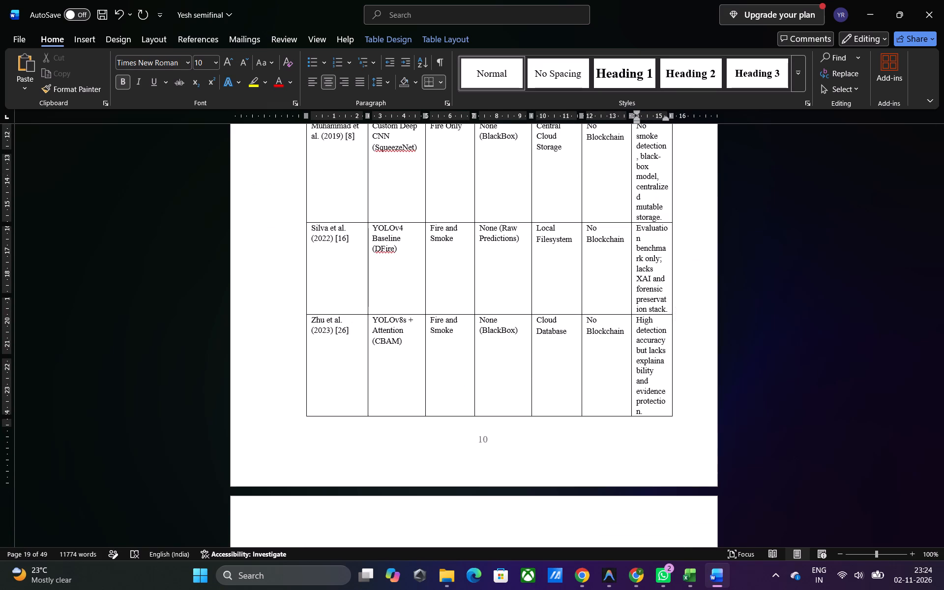
scroll(673, 290, up, 9)
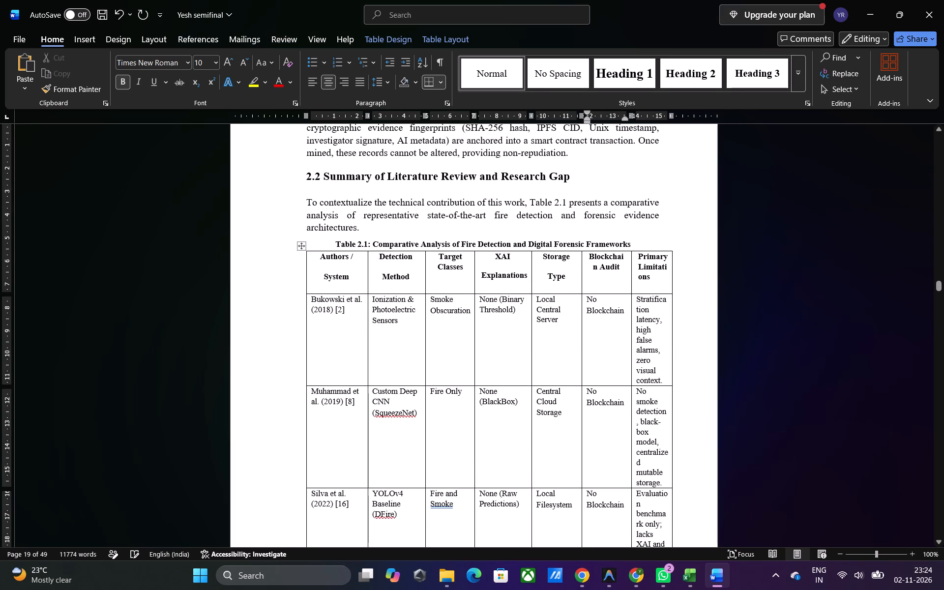
scroll(672, 302, up, 1)
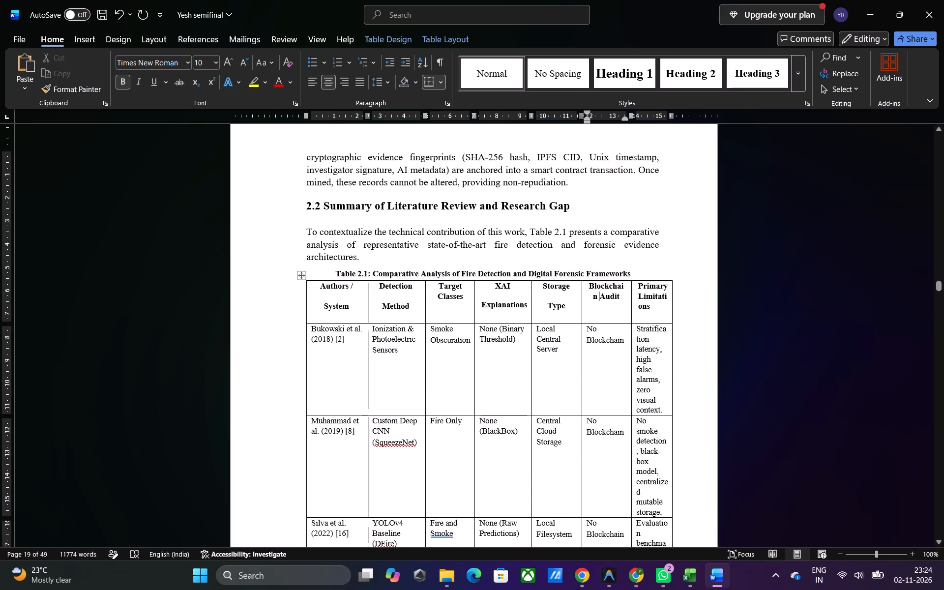
drag(665, 247, 394, 234)
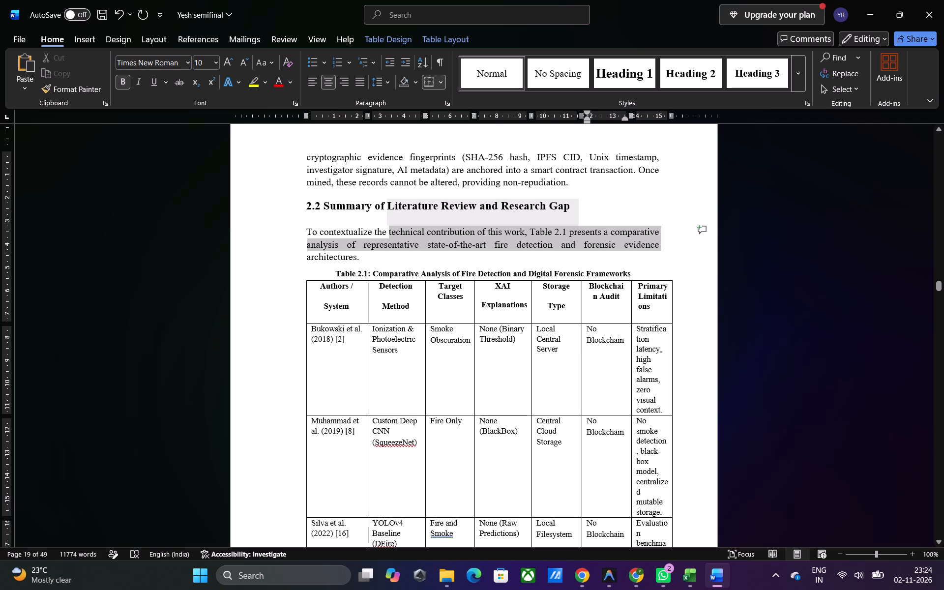
drag(394, 234, 378, 235)
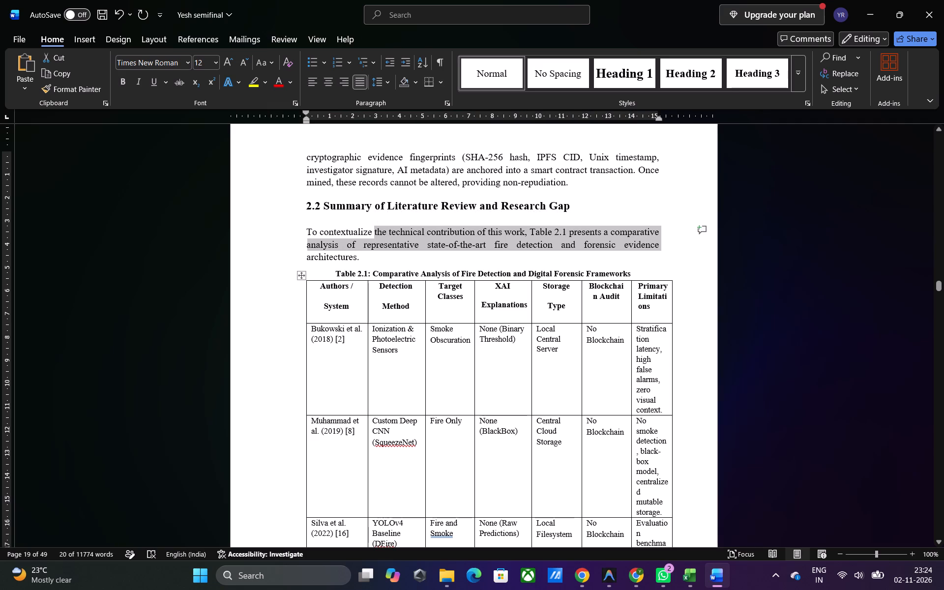
click(672, 354)
drag(672, 354, 650, 350)
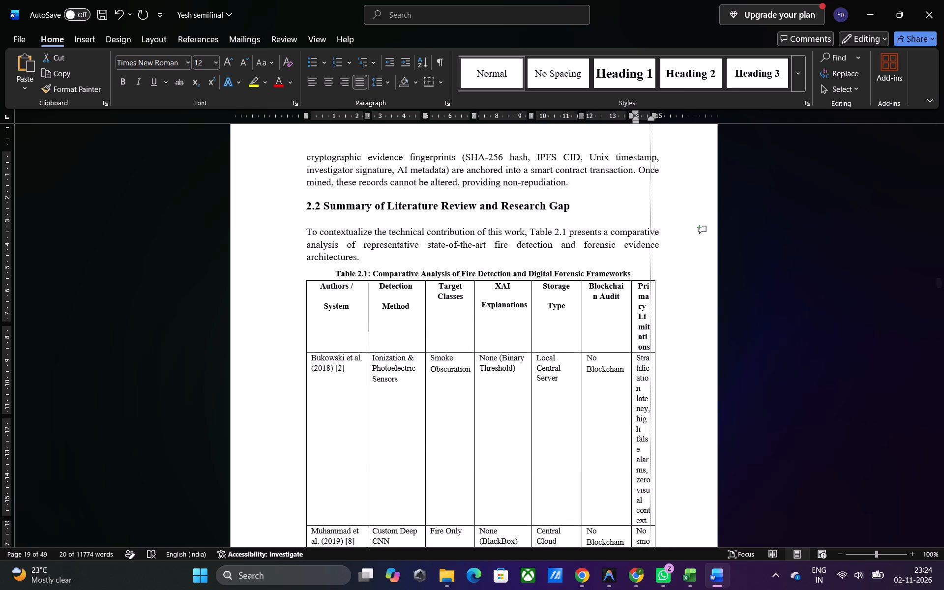
drag(650, 350, 659, 349)
Examine how the rows of the narrowed Table 2.1 lay out across the pages up to section 2.2.1.
scroll(661, 349, down, 6)
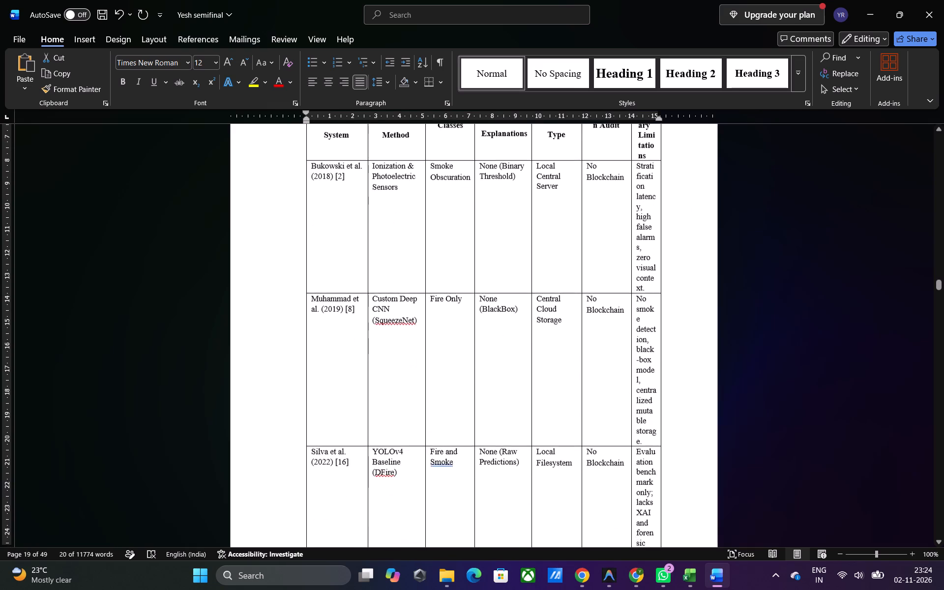
scroll(657, 339, down, 2)
scroll(640, 302, up, 4)
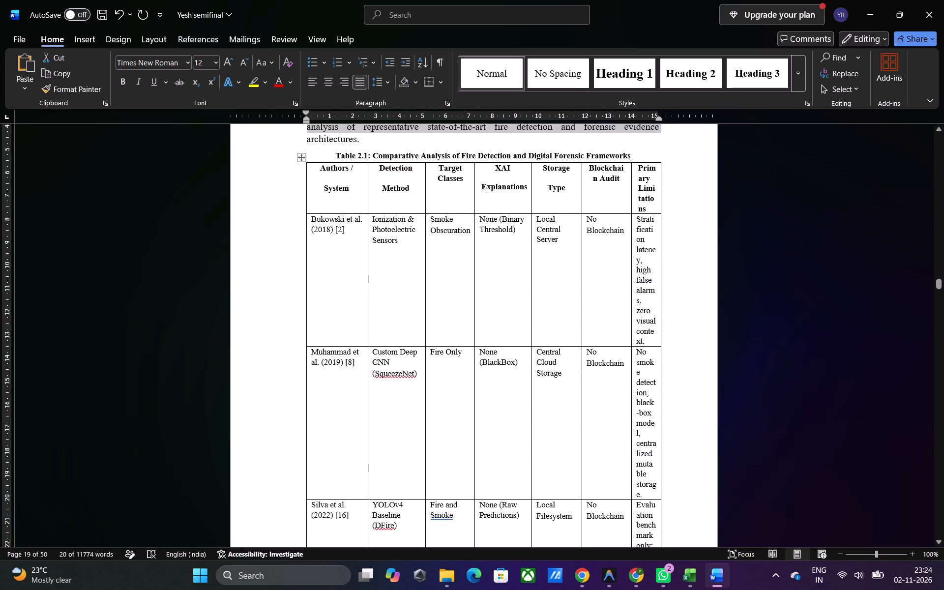
scroll(451, 311, down, 4)
scroll(409, 281, down, 9)
scroll(522, 317, down, 9)
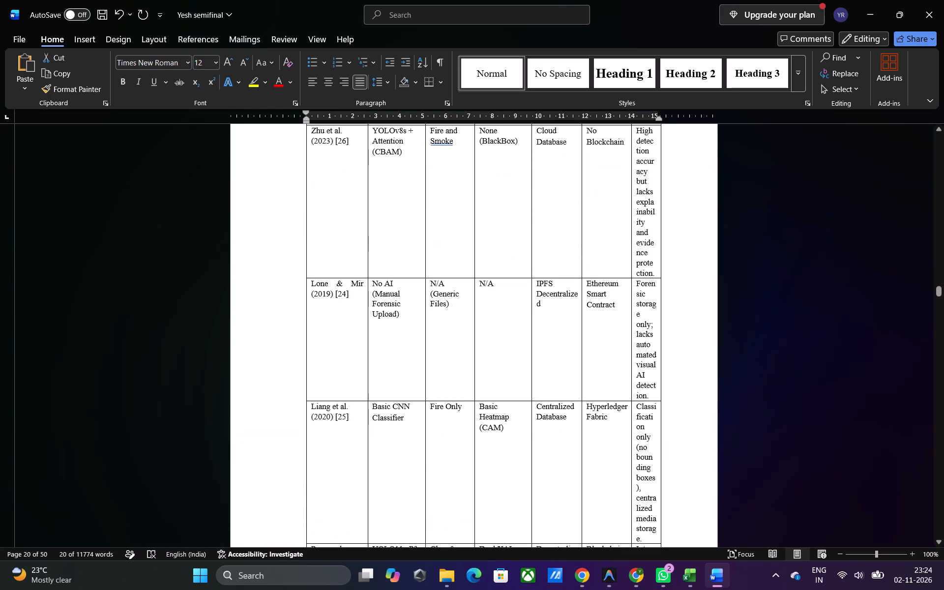
scroll(592, 315, down, 2)
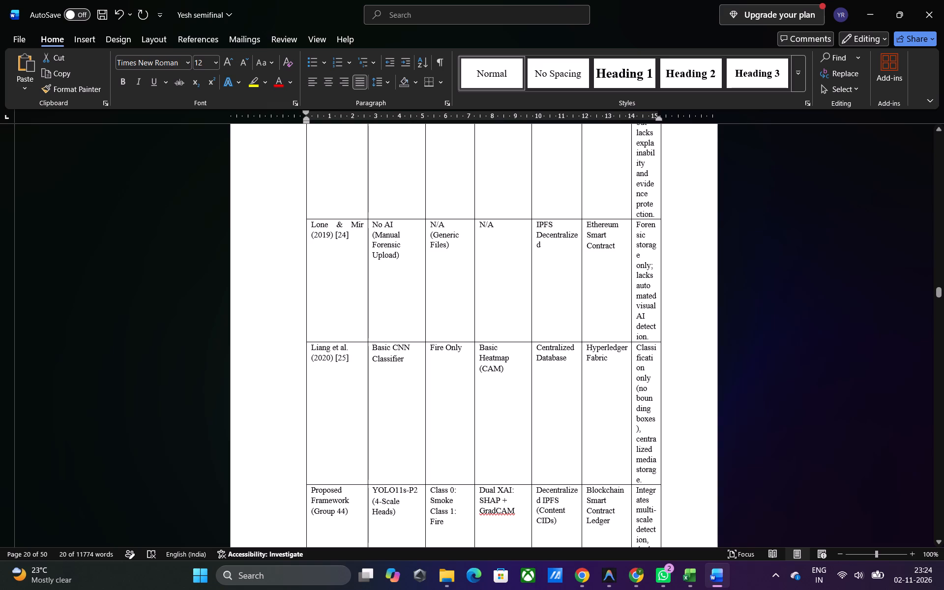
scroll(632, 290, down, 12)
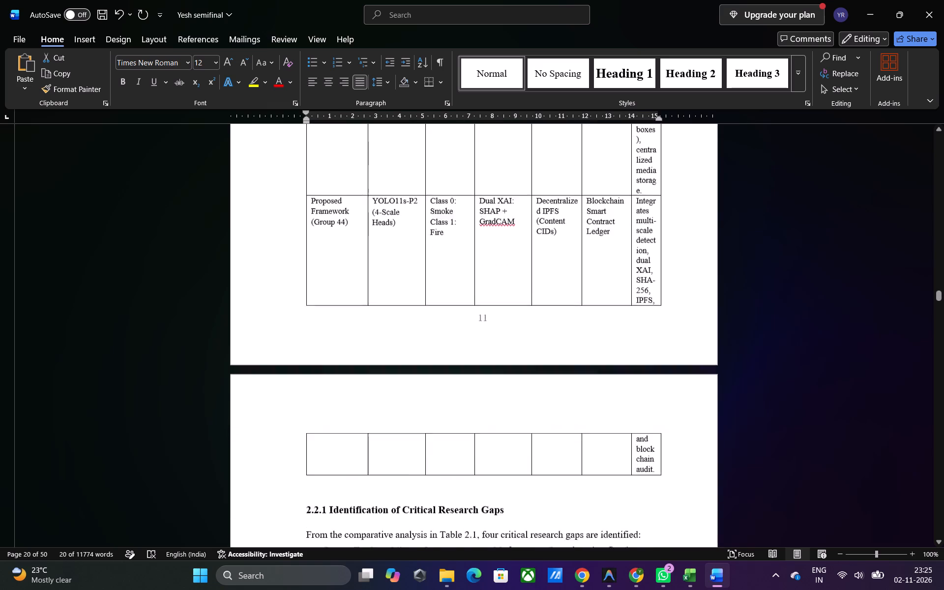
scroll(620, 304, down, 3)
scroll(616, 298, up, 5)
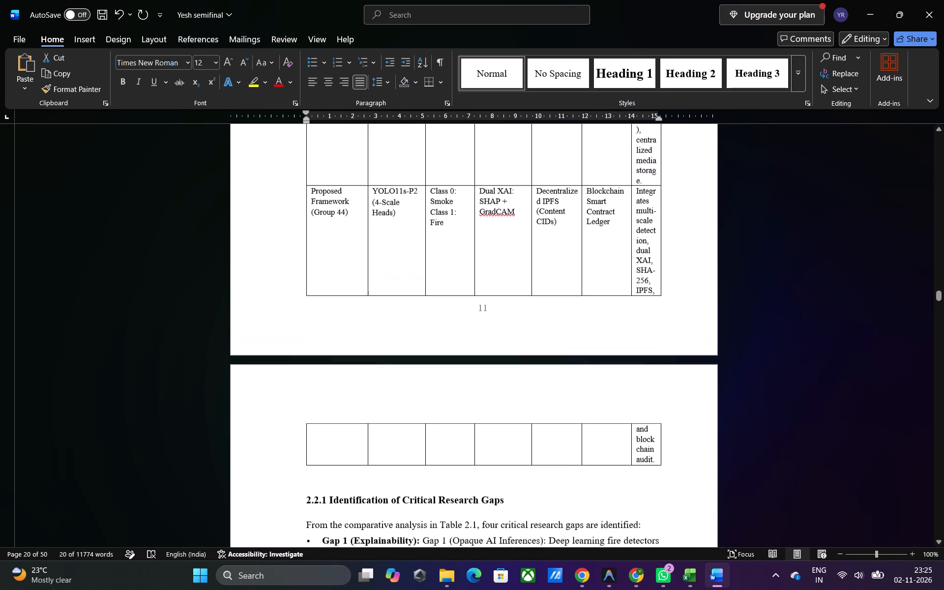
scroll(611, 281, down, 4)
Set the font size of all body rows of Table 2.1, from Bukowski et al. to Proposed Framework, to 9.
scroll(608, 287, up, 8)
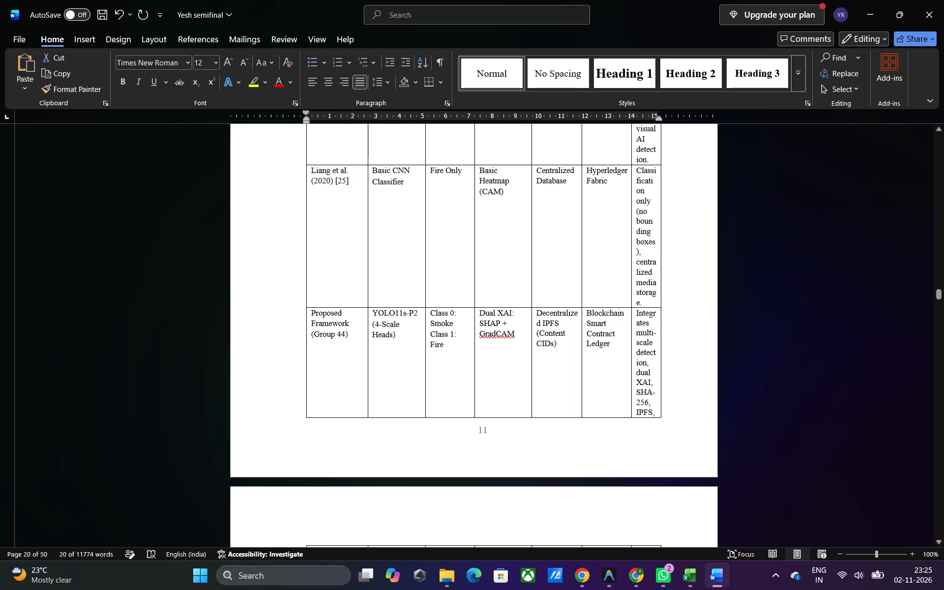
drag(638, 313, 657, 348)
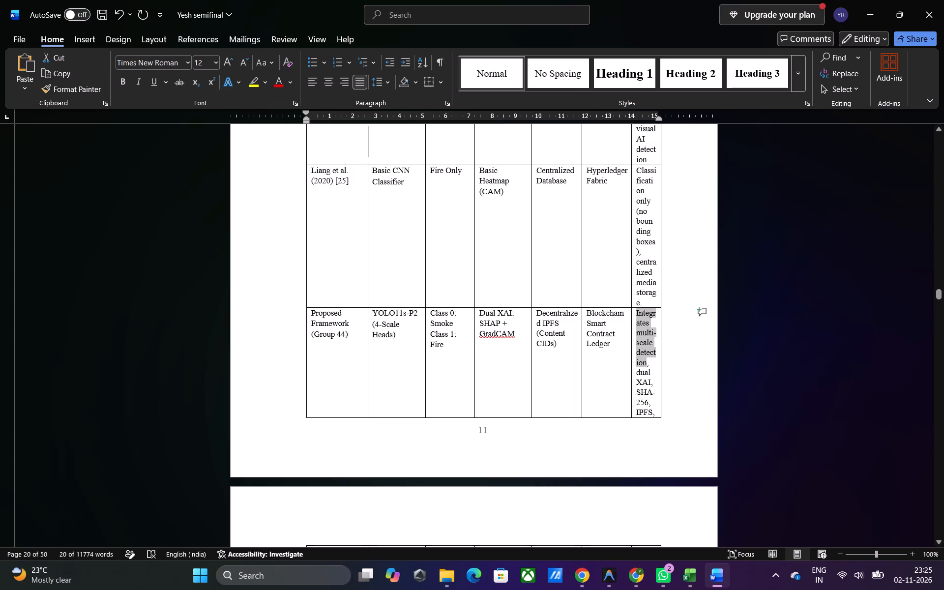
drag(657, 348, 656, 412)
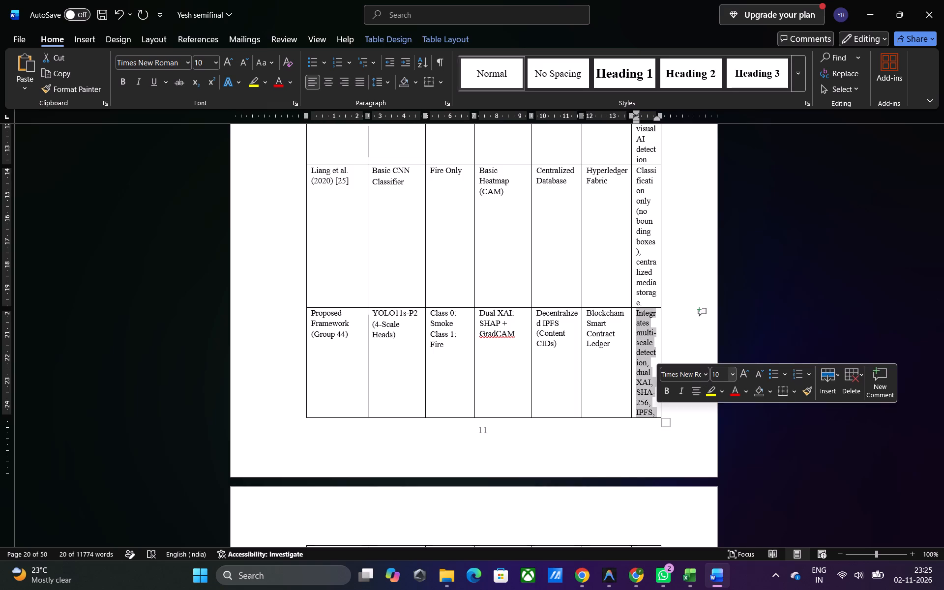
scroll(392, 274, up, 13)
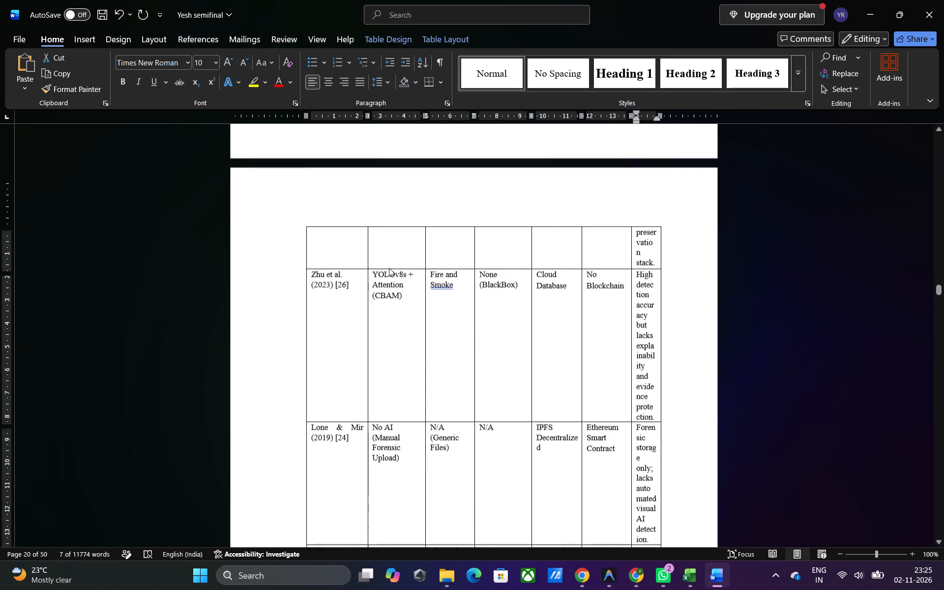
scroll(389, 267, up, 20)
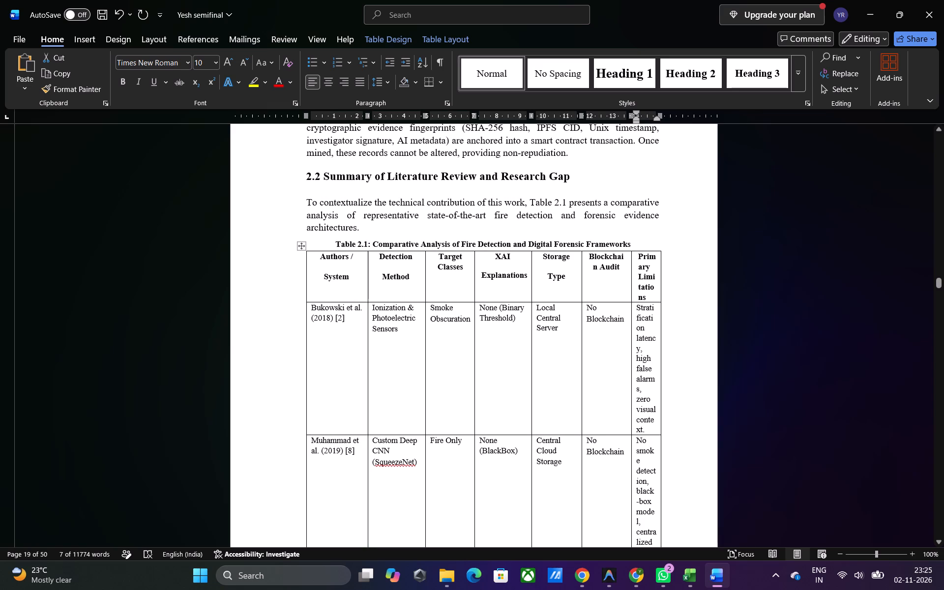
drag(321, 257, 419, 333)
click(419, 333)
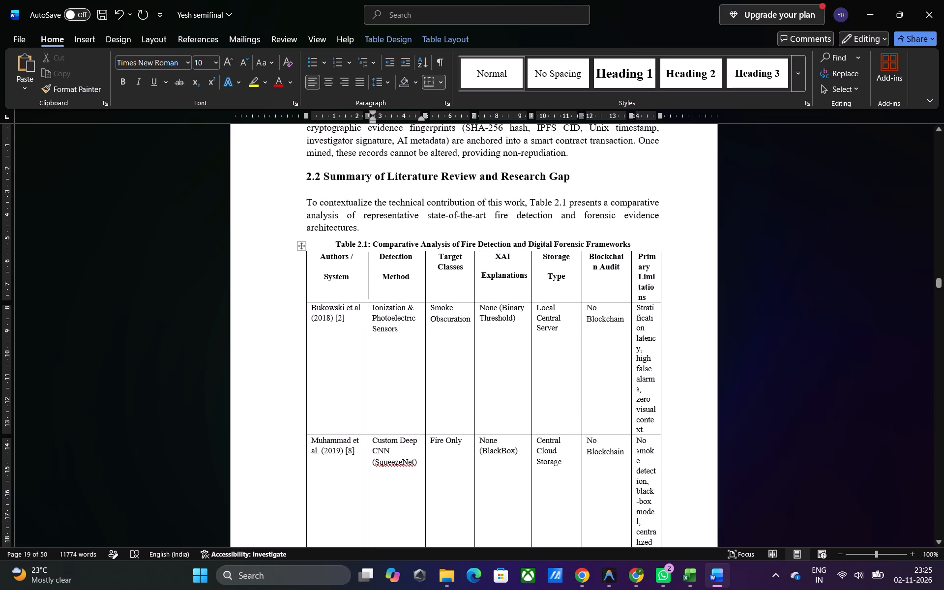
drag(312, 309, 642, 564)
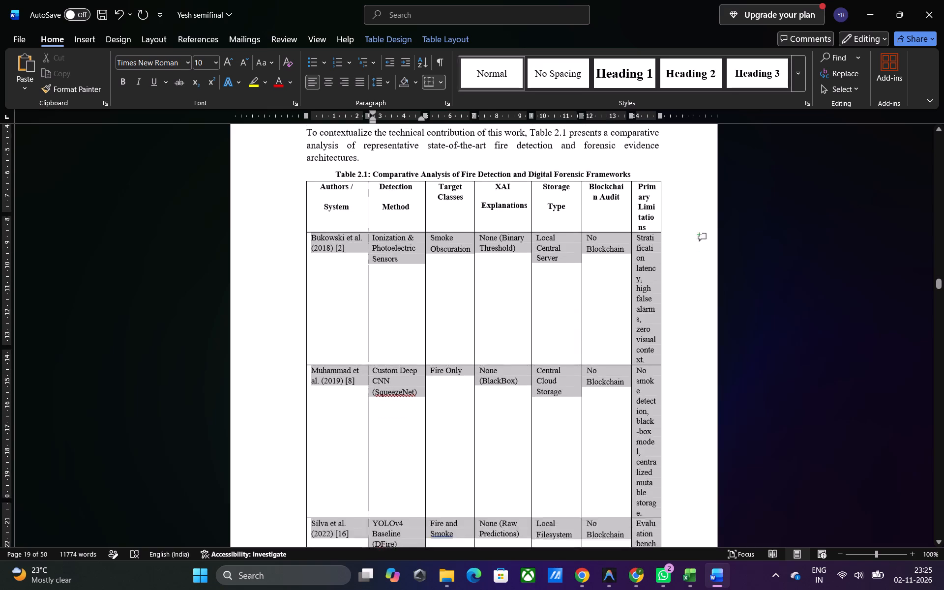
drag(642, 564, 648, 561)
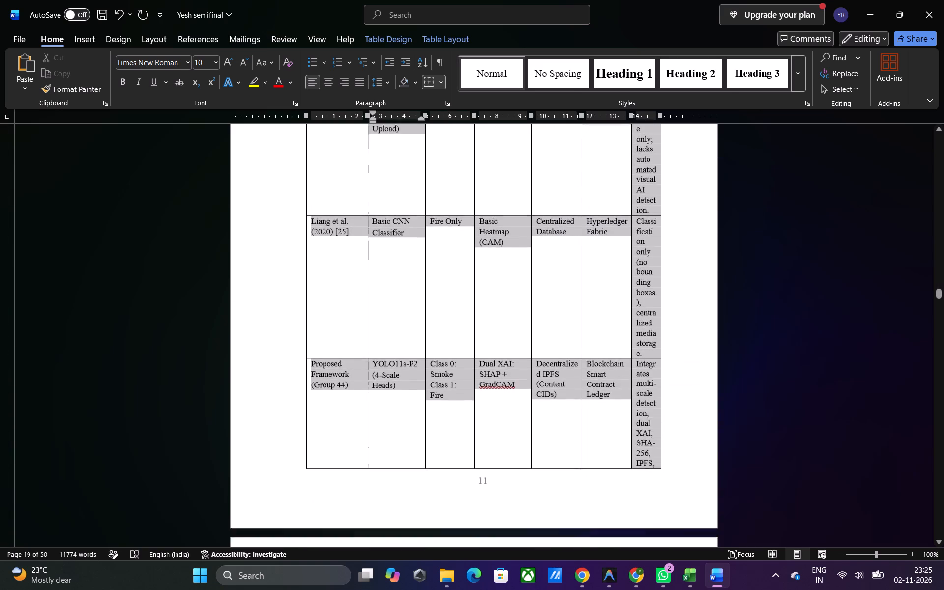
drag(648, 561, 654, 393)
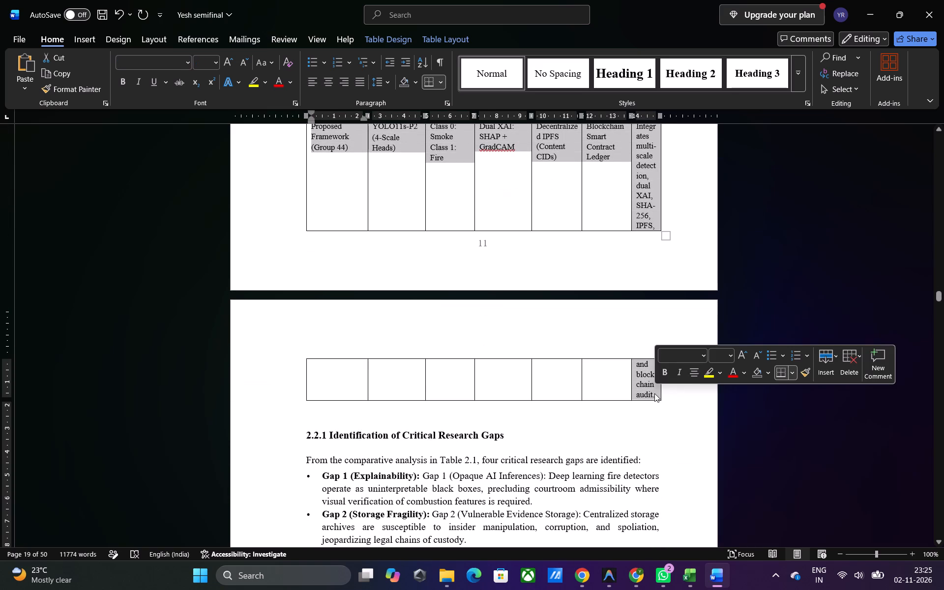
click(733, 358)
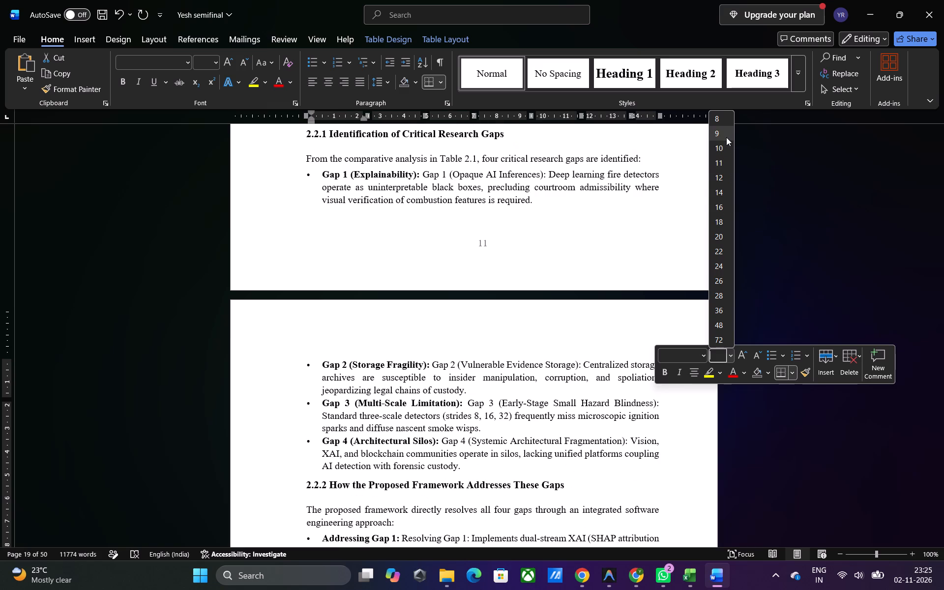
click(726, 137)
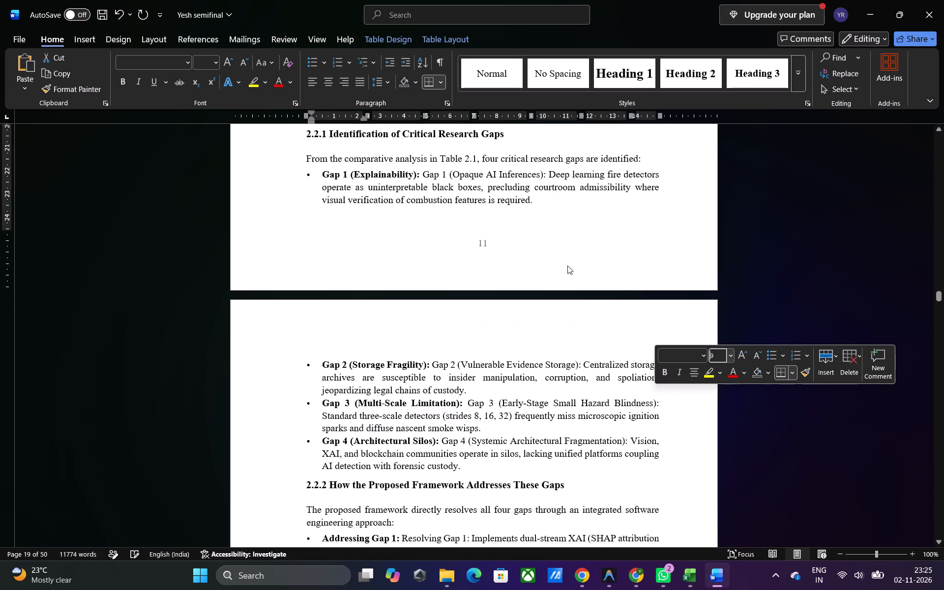
Examine how the body rows of Table 2.1 lay out across the pages at the new font size.
scroll(567, 265, up, 18)
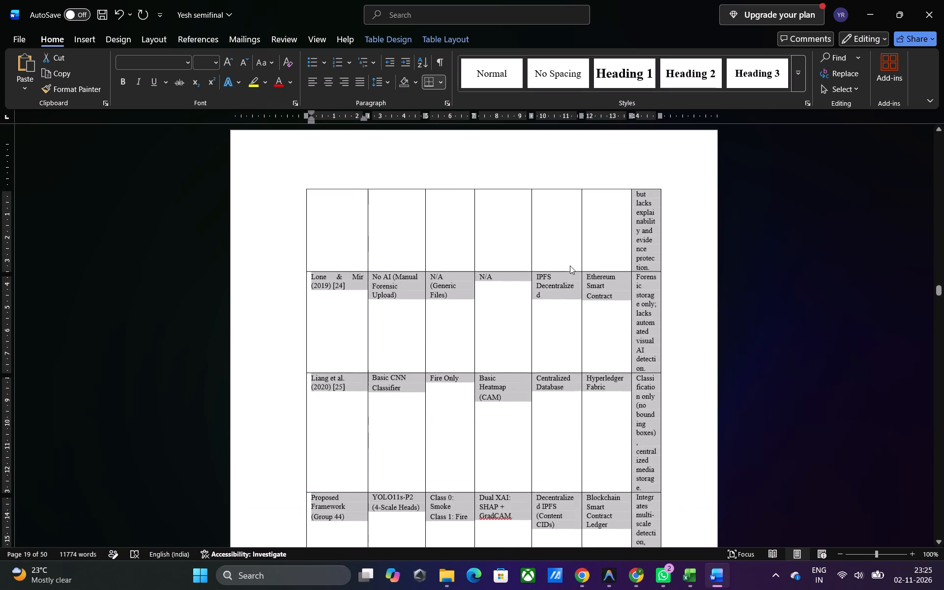
scroll(571, 262, up, 6)
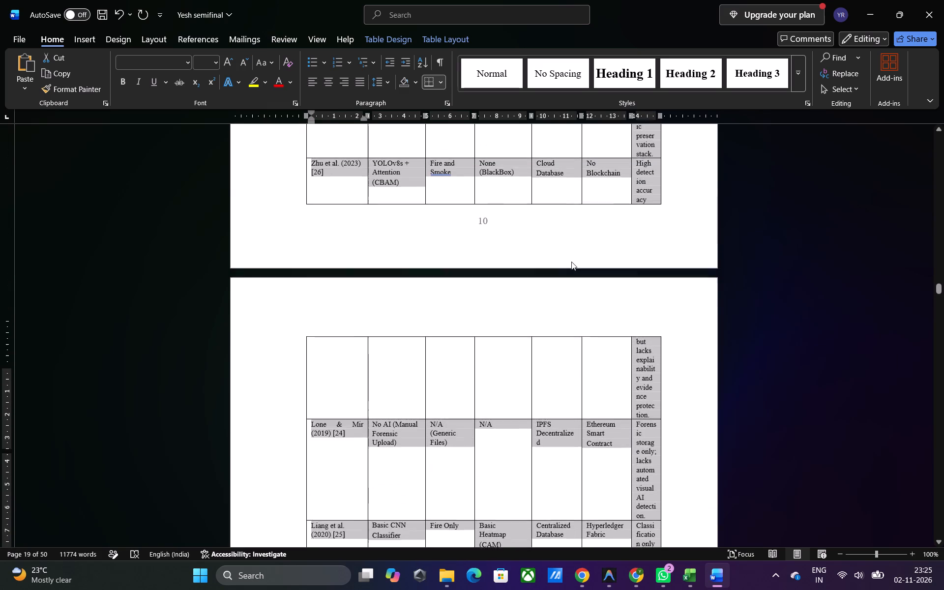
scroll(572, 262, up, 9)
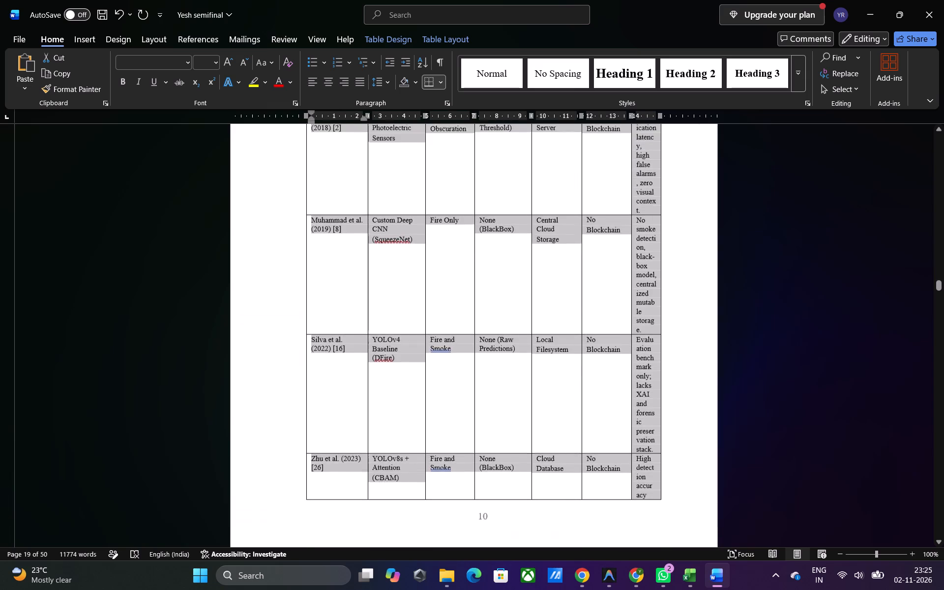
scroll(577, 258, up, 4)
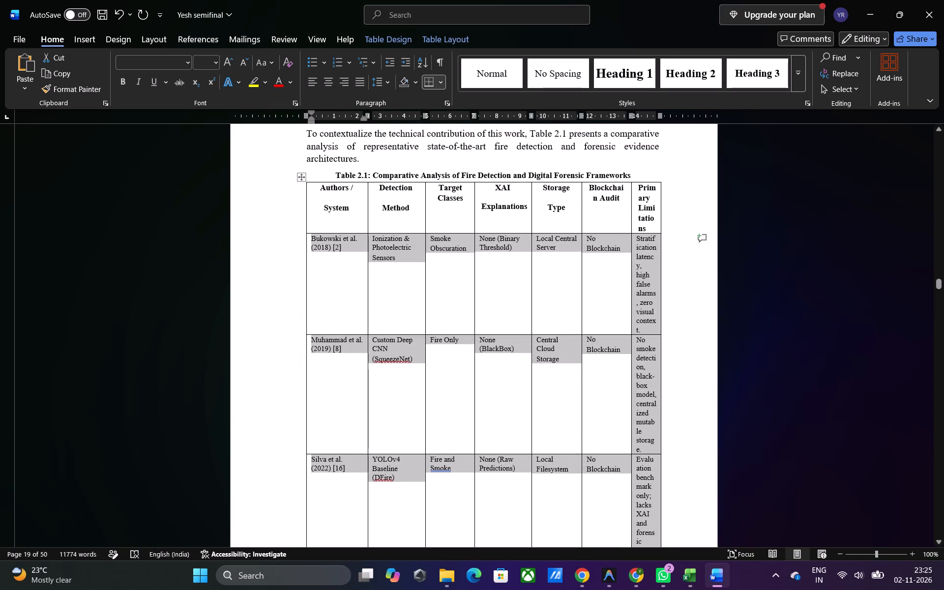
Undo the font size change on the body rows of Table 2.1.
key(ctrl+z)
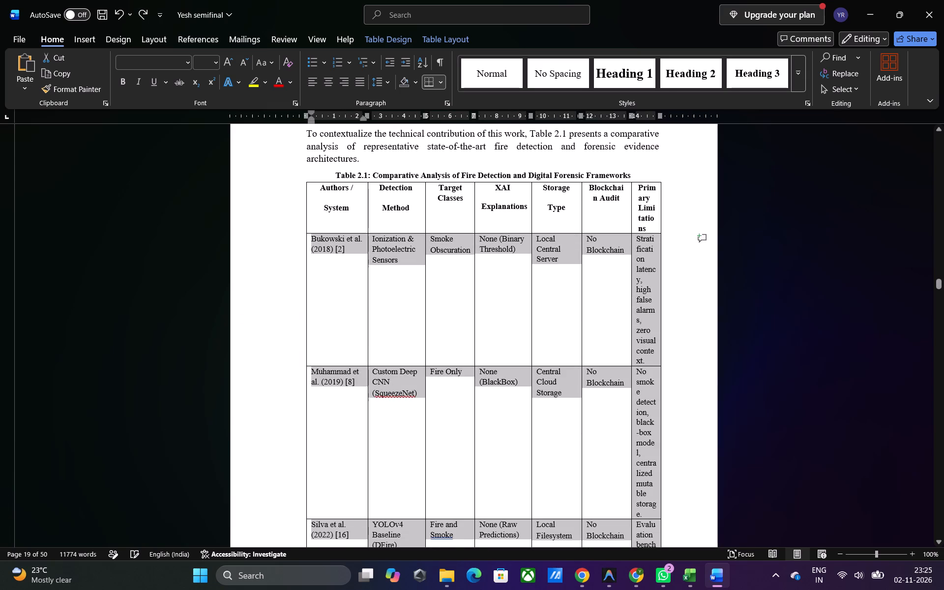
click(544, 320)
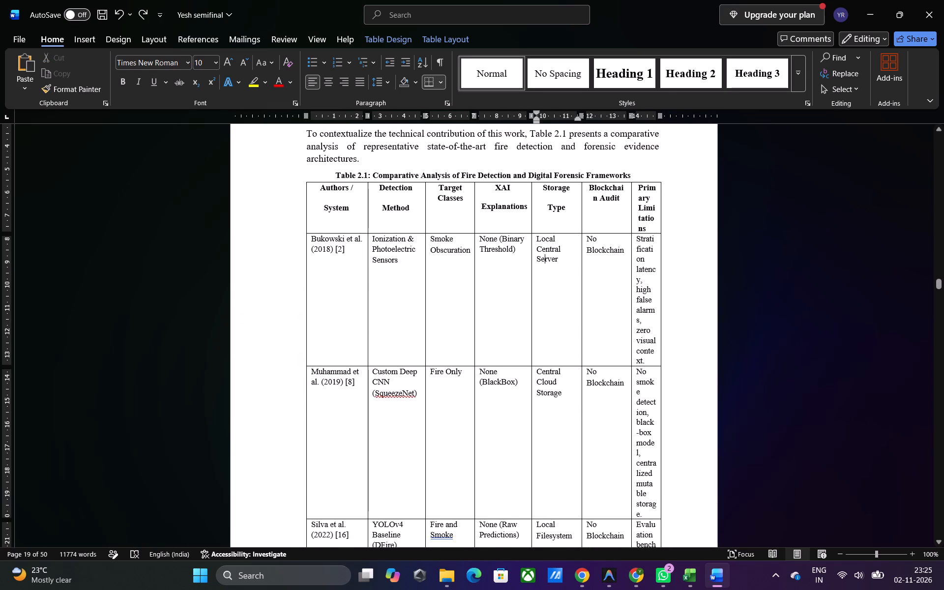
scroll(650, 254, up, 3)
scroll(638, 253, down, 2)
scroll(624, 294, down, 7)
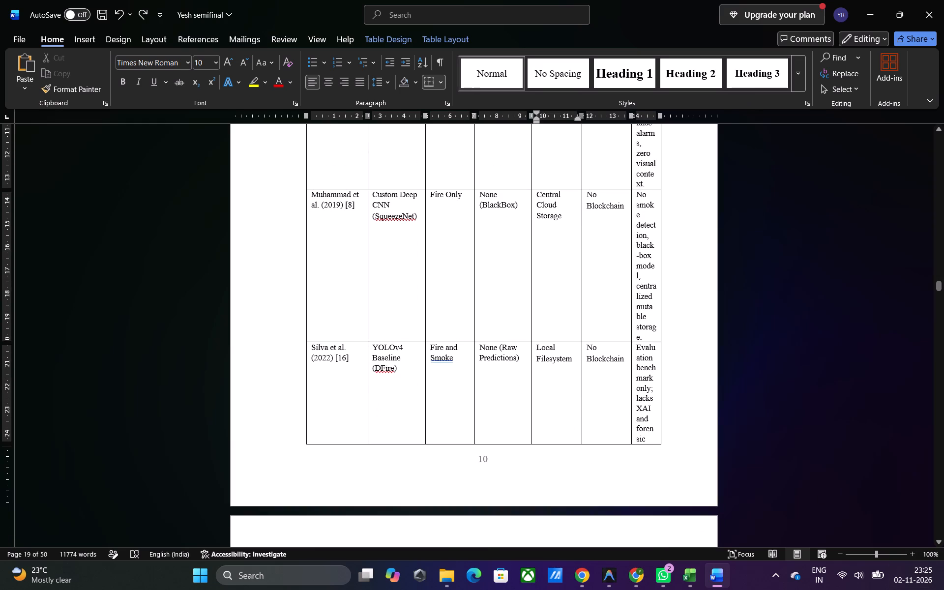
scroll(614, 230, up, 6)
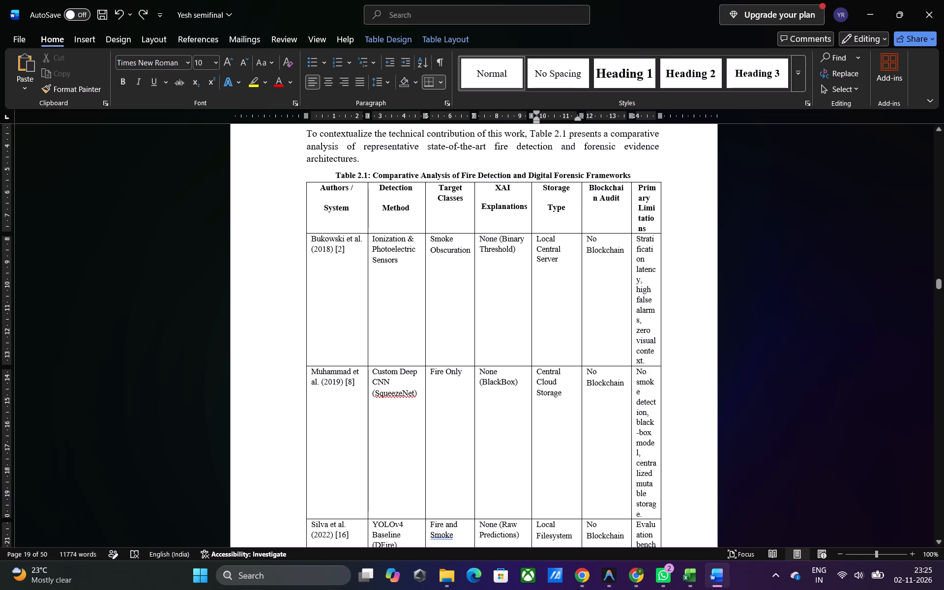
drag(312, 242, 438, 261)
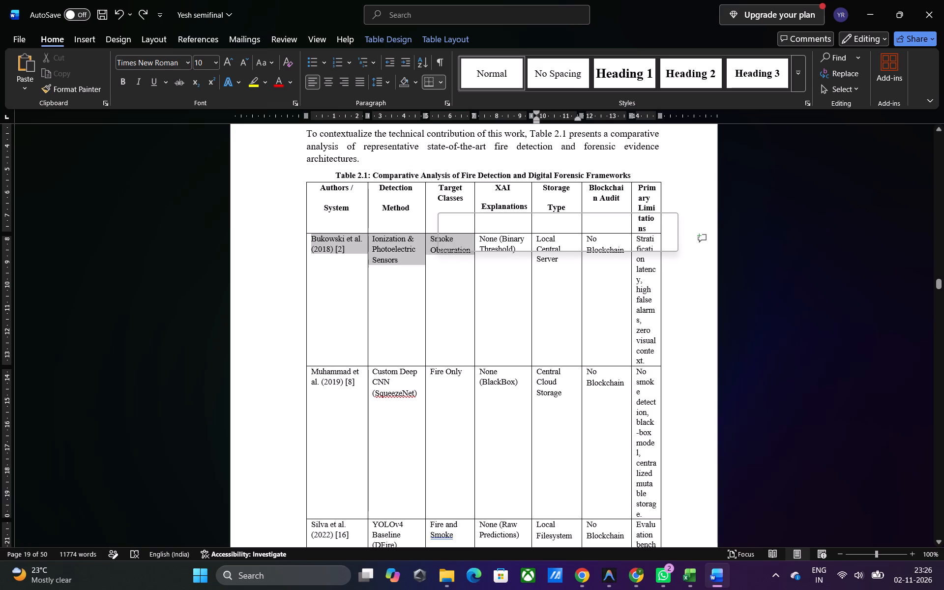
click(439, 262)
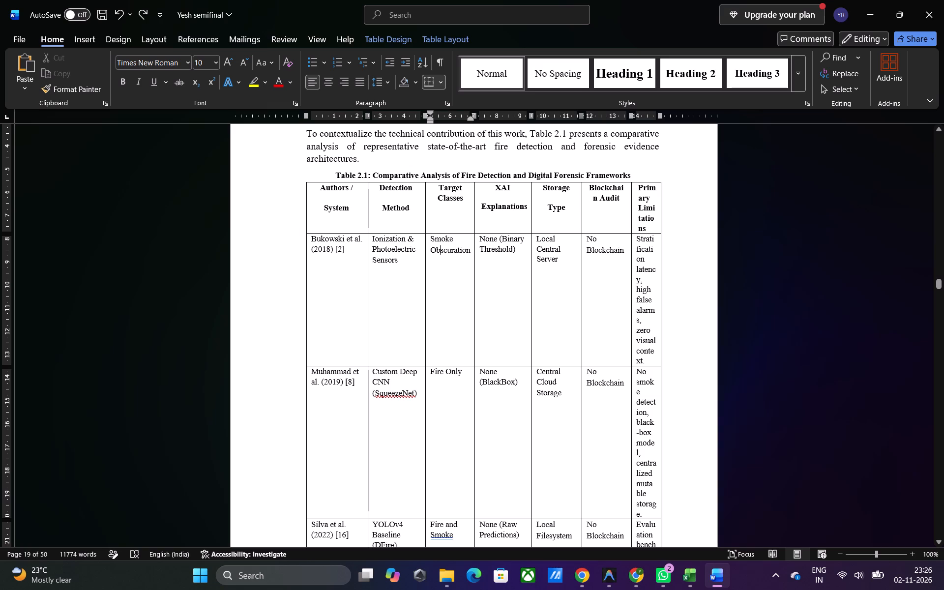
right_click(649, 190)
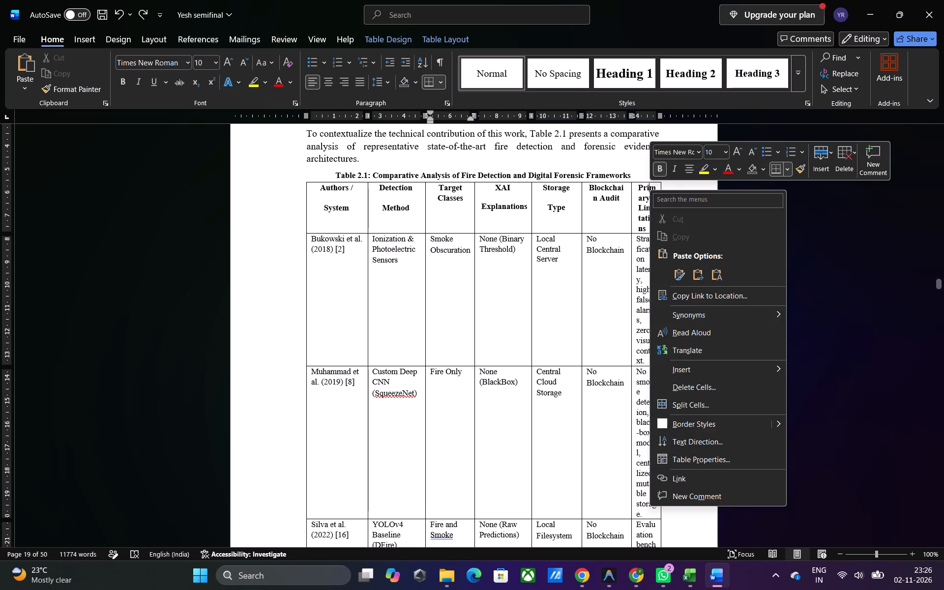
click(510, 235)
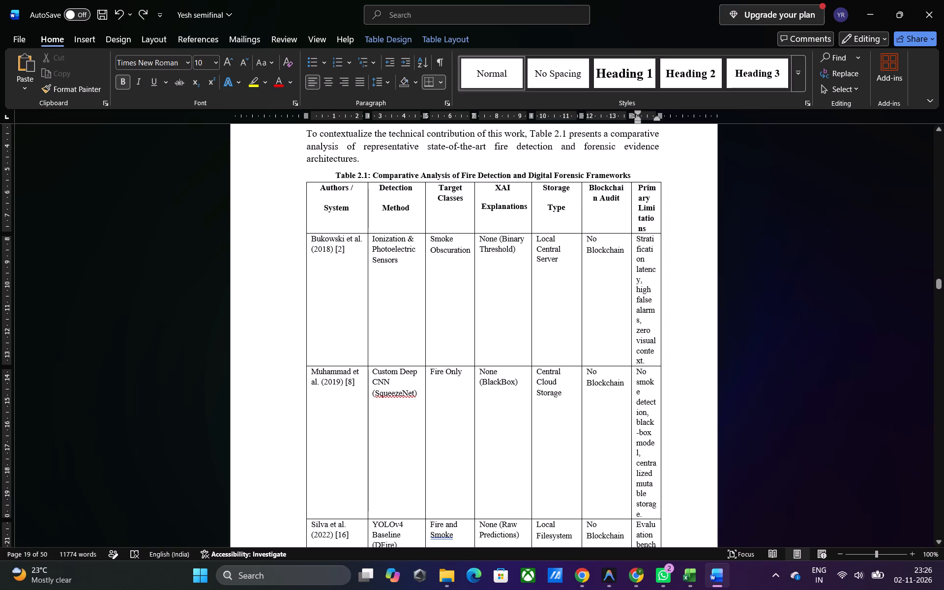
Set the text of all Table 2.1 rows below the header, through the Proposed Framework row, to font size 9.
drag(312, 239, 504, 489)
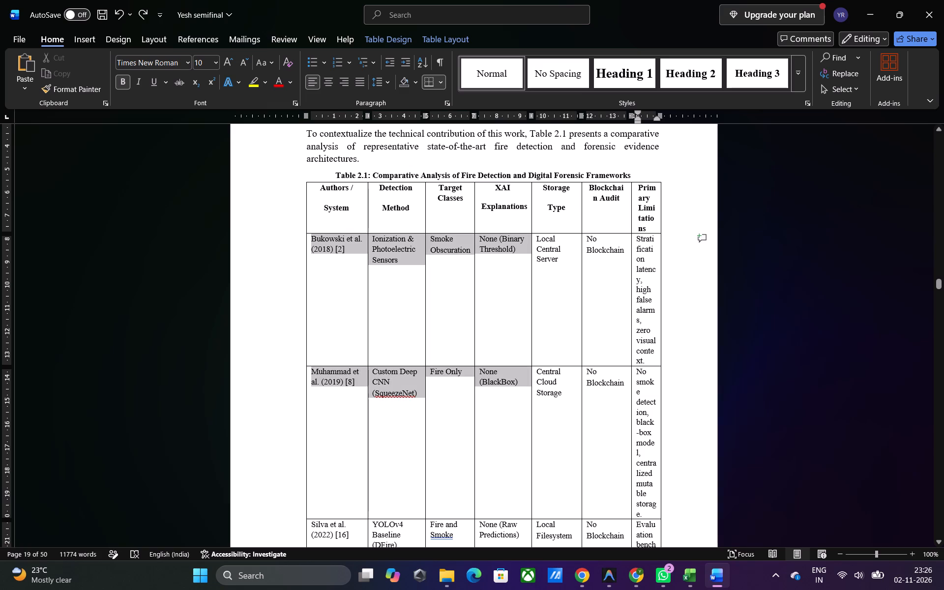
drag(504, 489, 669, 530)
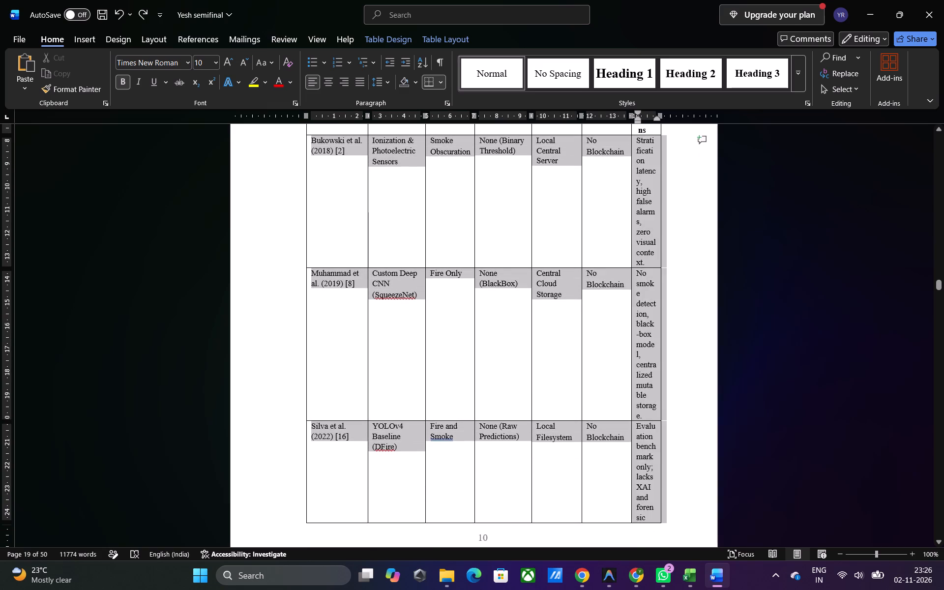
drag(669, 530, 671, 560)
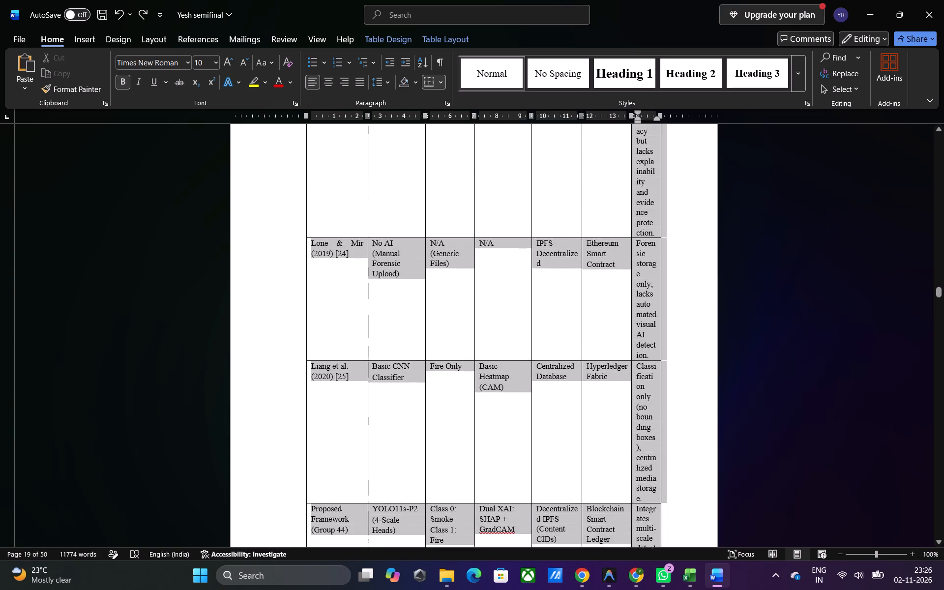
drag(671, 560, 655, 453)
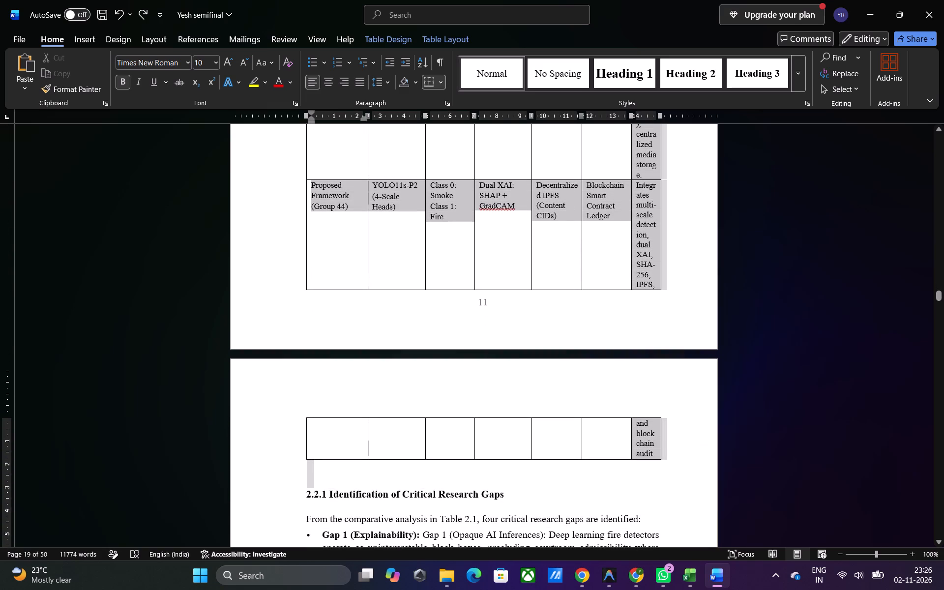
drag(655, 453, 656, 453)
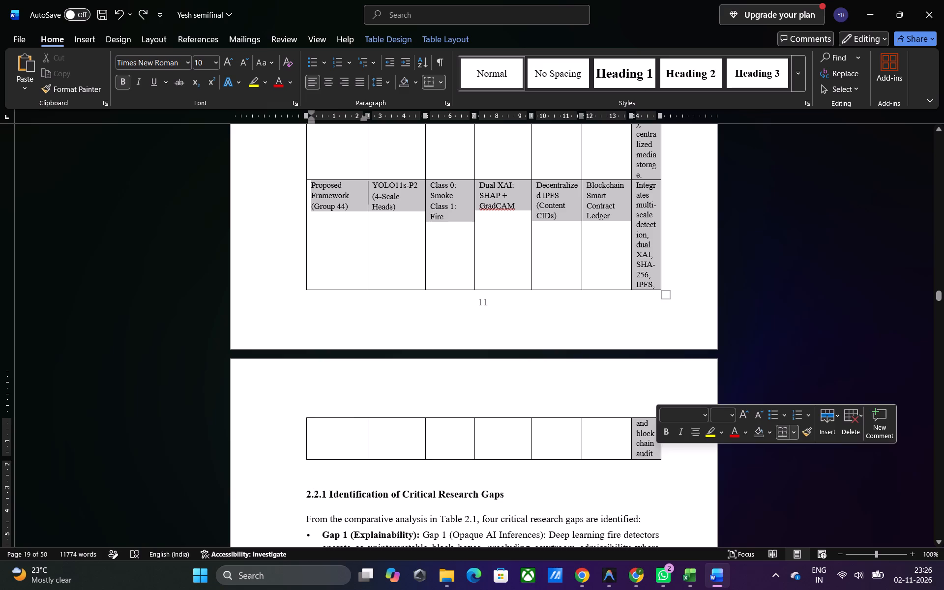
click(730, 419)
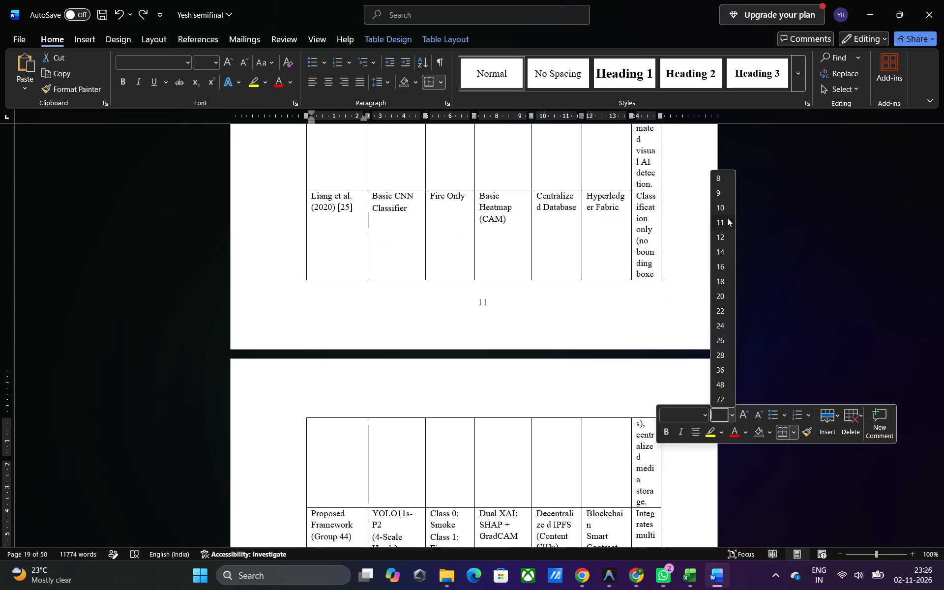
click(727, 218)
click(731, 417)
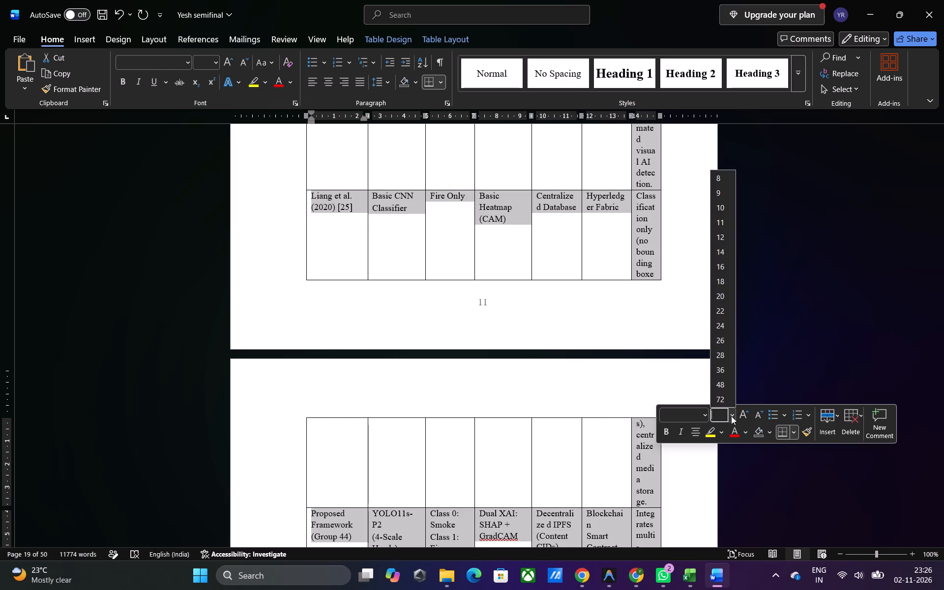
click(718, 198)
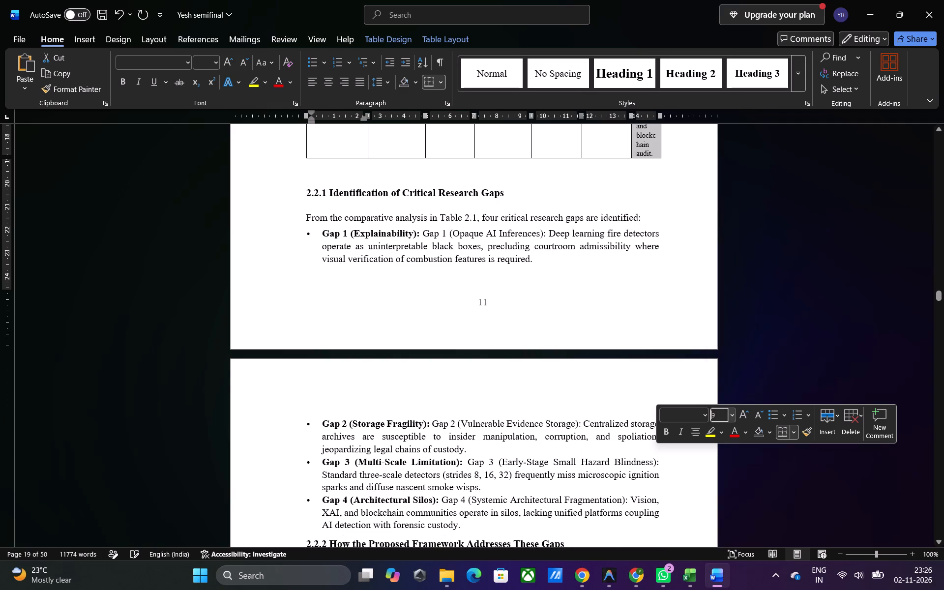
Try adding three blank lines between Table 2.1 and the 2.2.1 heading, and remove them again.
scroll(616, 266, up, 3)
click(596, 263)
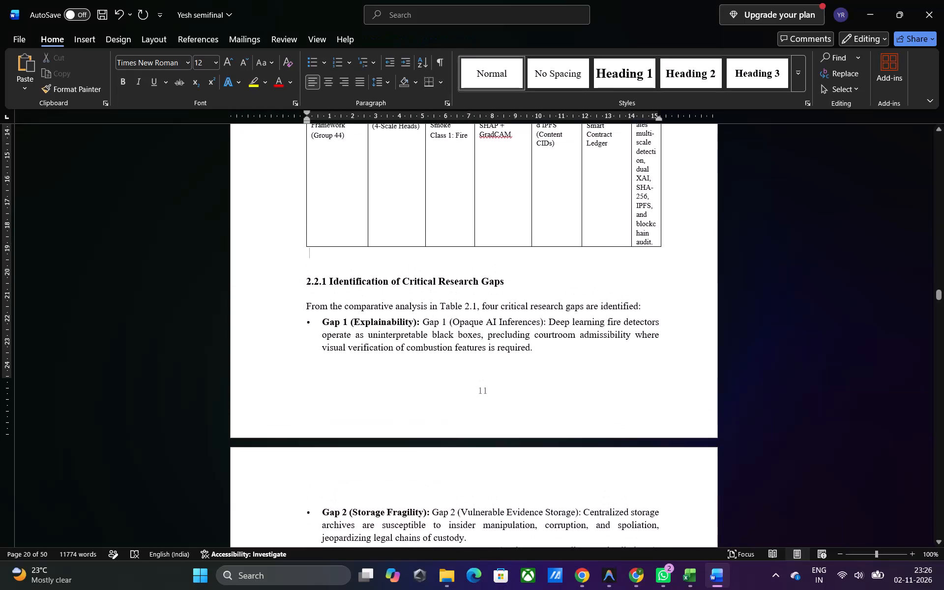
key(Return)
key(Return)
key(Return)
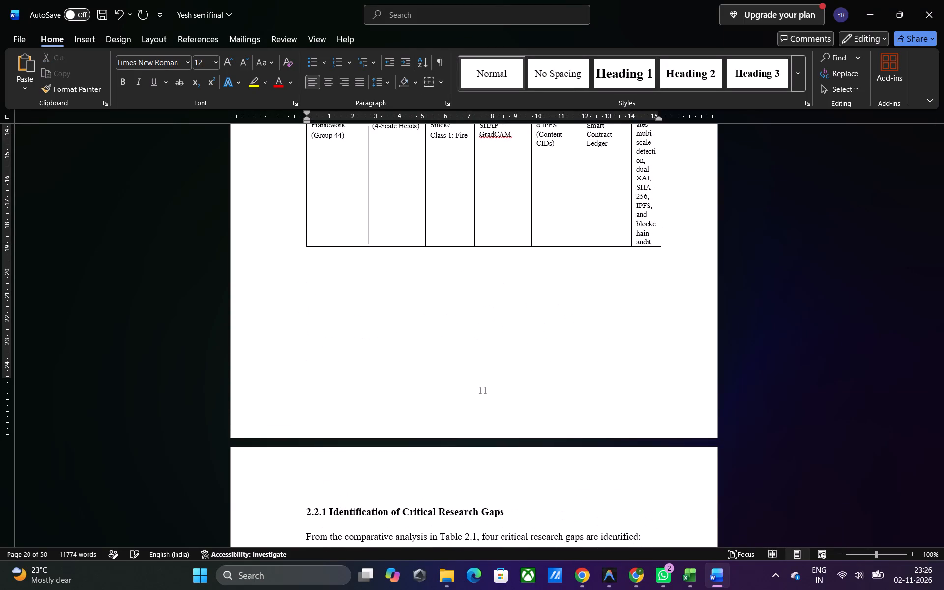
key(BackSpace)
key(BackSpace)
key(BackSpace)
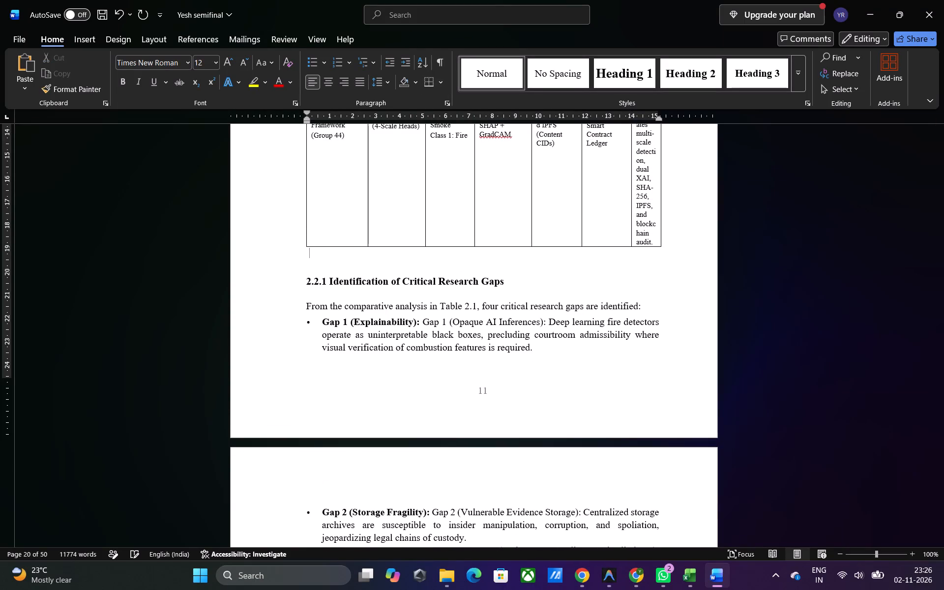
Examine how the last rows of Table 2.1 lay out across the pages, including the row split over a page break.
scroll(605, 273, up, 8)
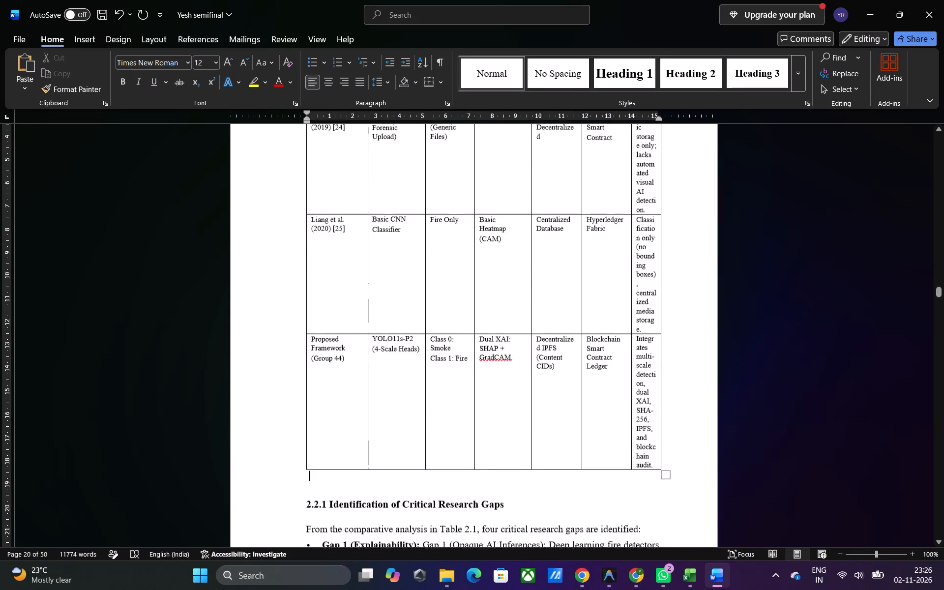
scroll(583, 331, up, 7)
scroll(589, 330, down, 2)
scroll(589, 330, up, 3)
scroll(589, 330, down, 6)
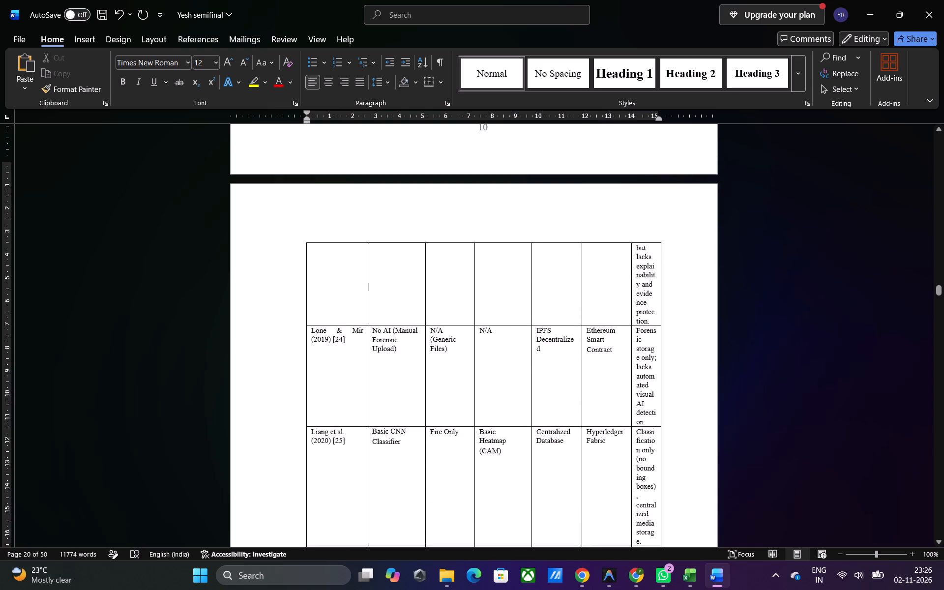
Correct the flagged spacing before the colon in the "CHAPTER 3 : SOFTWARE REQUIREMENTS SPECIFICATION" heading.
scroll(589, 325, down, 18)
scroll(588, 328, down, 8)
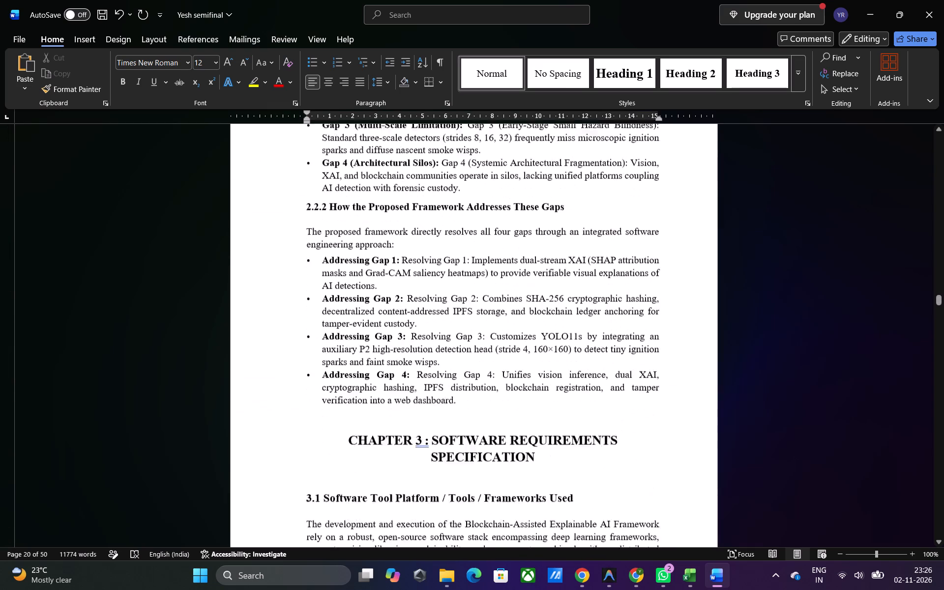
scroll(585, 335, down, 5)
scroll(585, 303, up, 1)
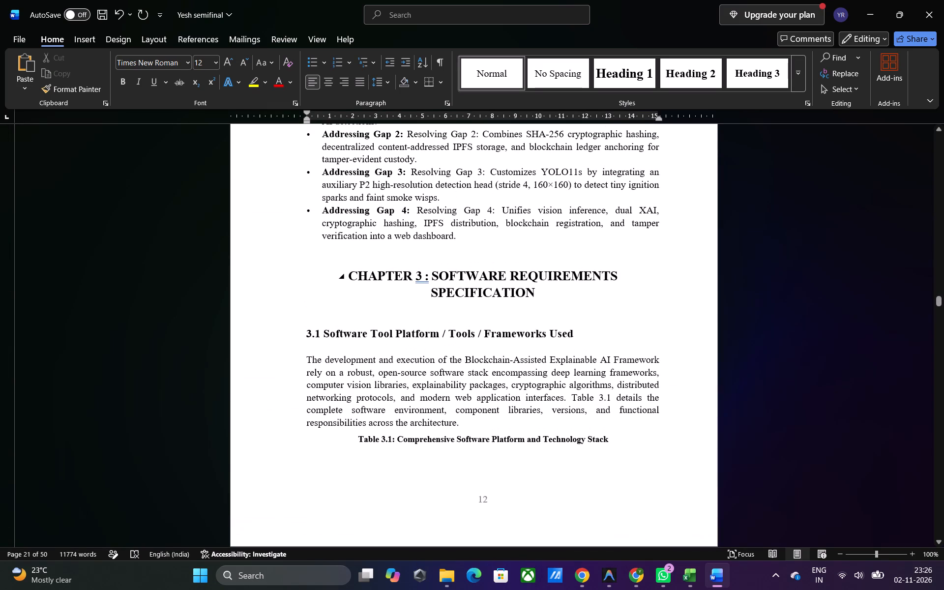
right_click(425, 280)
click(418, 291)
Insert enough blank lines above the Chapter 3 heading for the chapter to start on a new page.
click(432, 261)
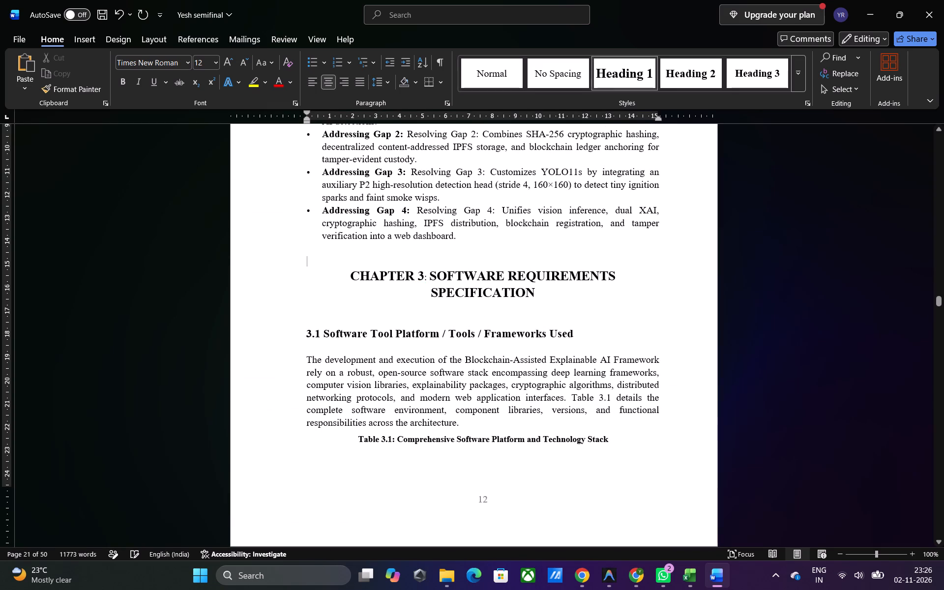
key(Return)
key(Return)
key(Return)
key(Return)
key(Return)
key(Return)
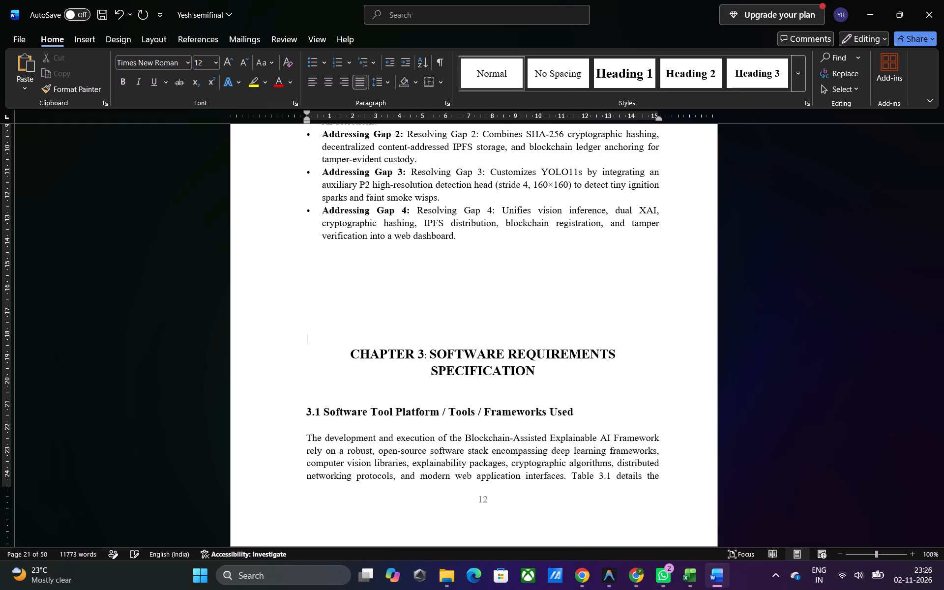
key(Return)
key(Return)
key(Return)
key(Return)
scroll(440, 227, down, 6)
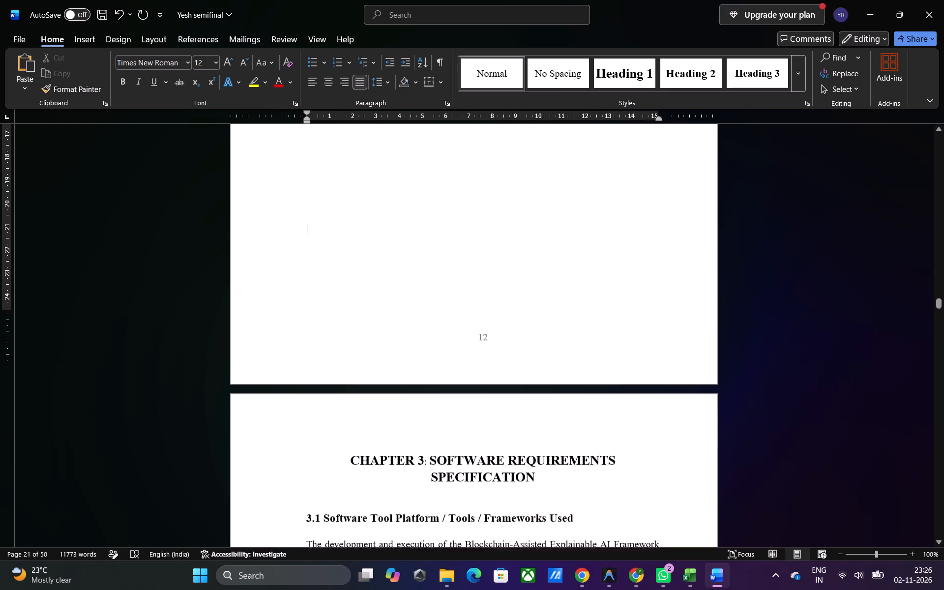
key(BackSpace)
key(BackSpace)
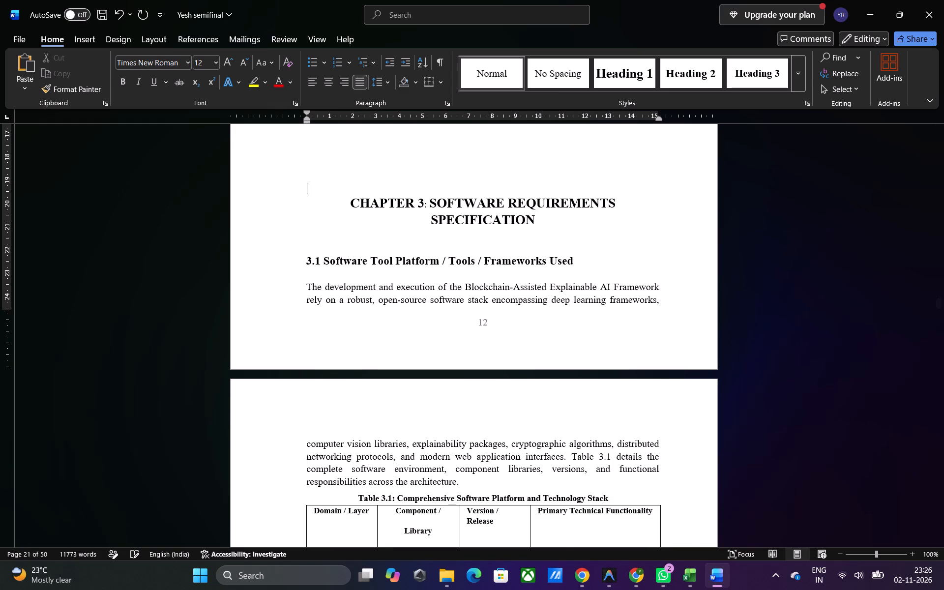
key(Return)
Examine how Section 3.1 and Table 3.1 lay out across the pages, down to the 3.2 Hardware Tools heading.
scroll(468, 330, down, 11)
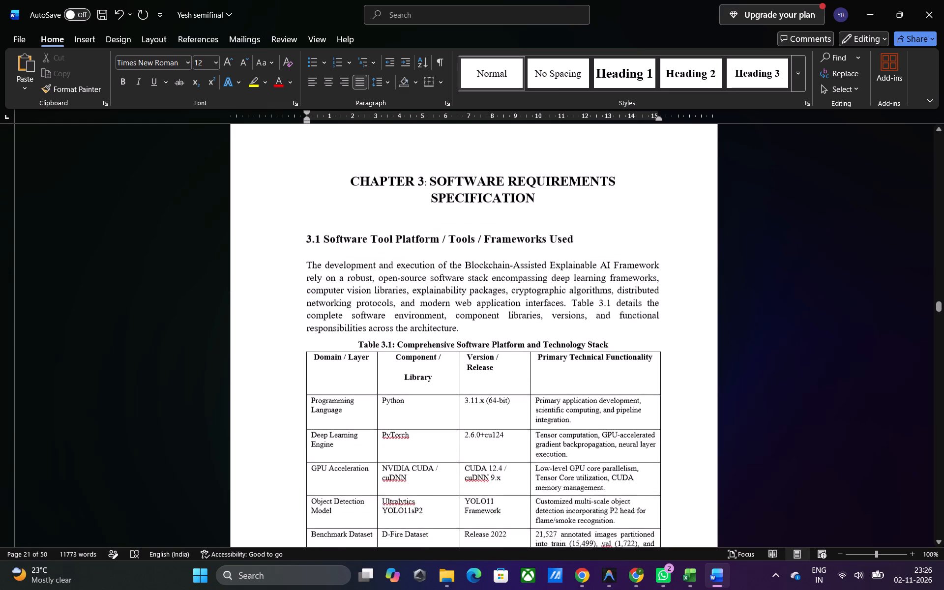
scroll(480, 328, down, 9)
scroll(481, 328, up, 4)
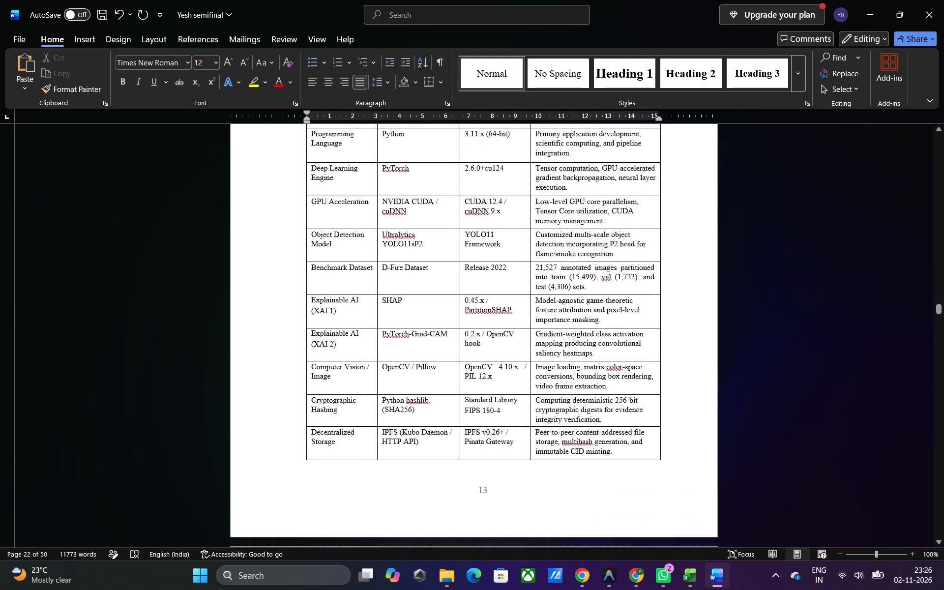
scroll(482, 327, up, 3)
scroll(482, 322, down, 18)
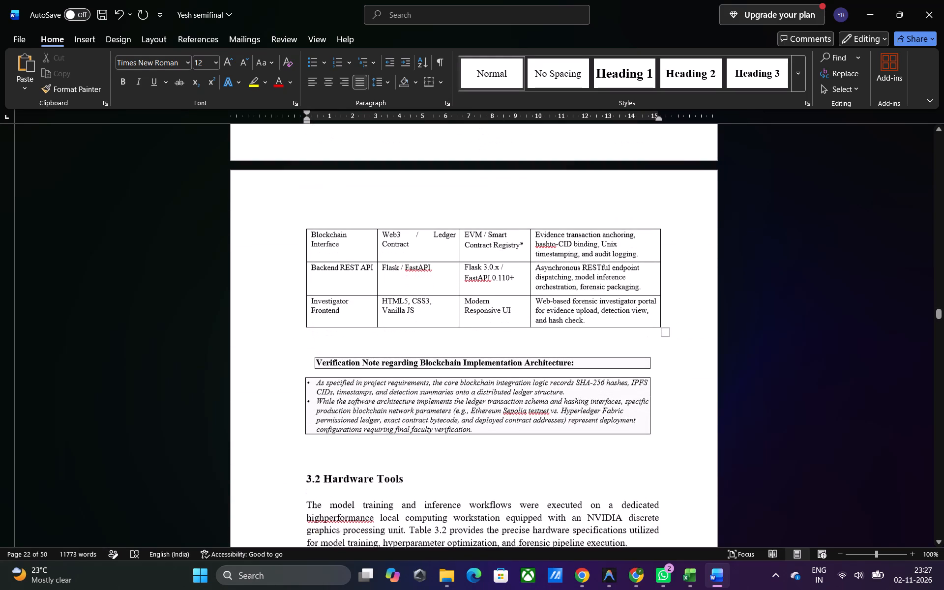
Read back through Section 3.1 and Table 3.1, from the Chapter 3 heading to the Decentralized Storage row.
click(593, 307)
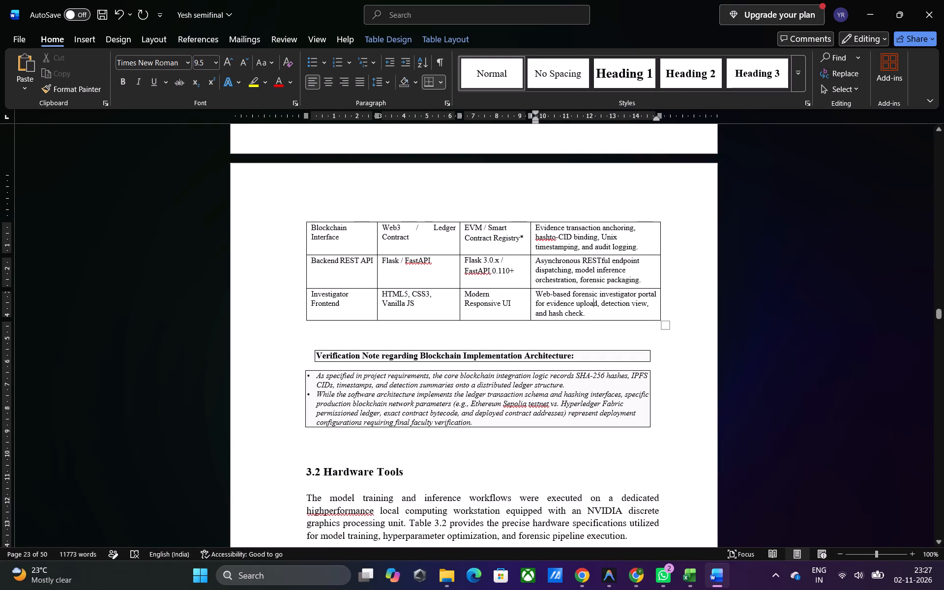
scroll(563, 249, up, 4)
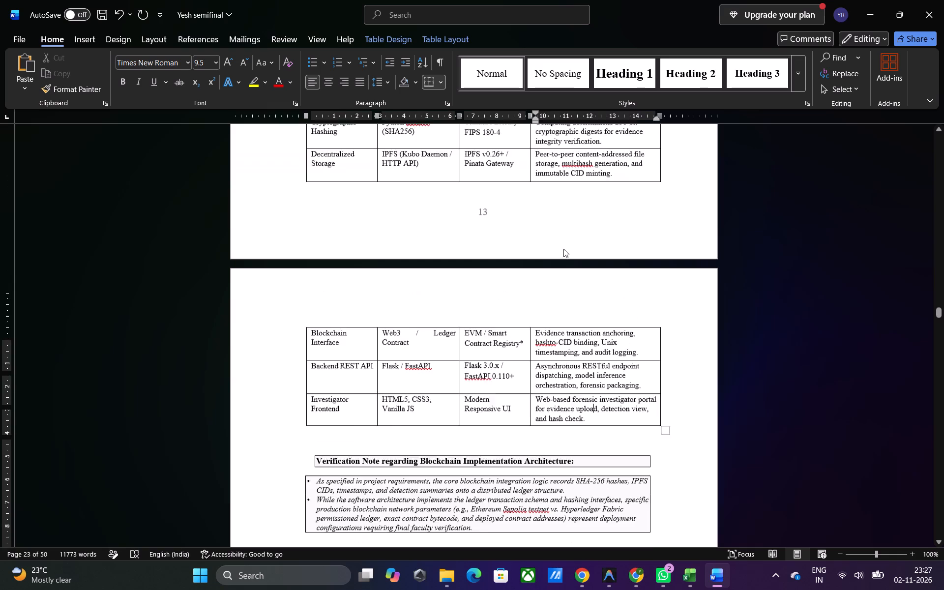
scroll(563, 249, up, 15)
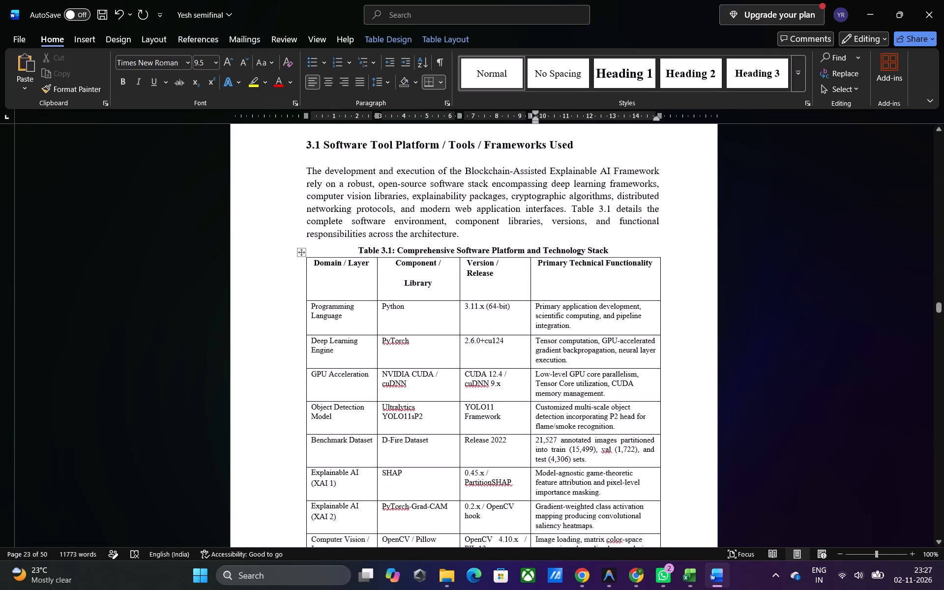
scroll(581, 255, up, 1)
scroll(581, 255, down, 4)
scroll(581, 255, up, 9)
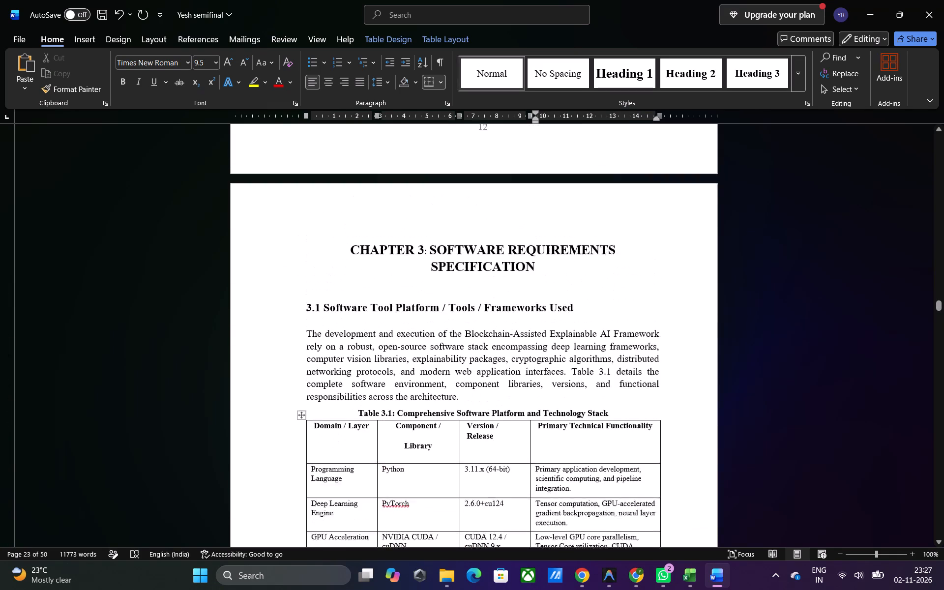
scroll(581, 255, up, 1)
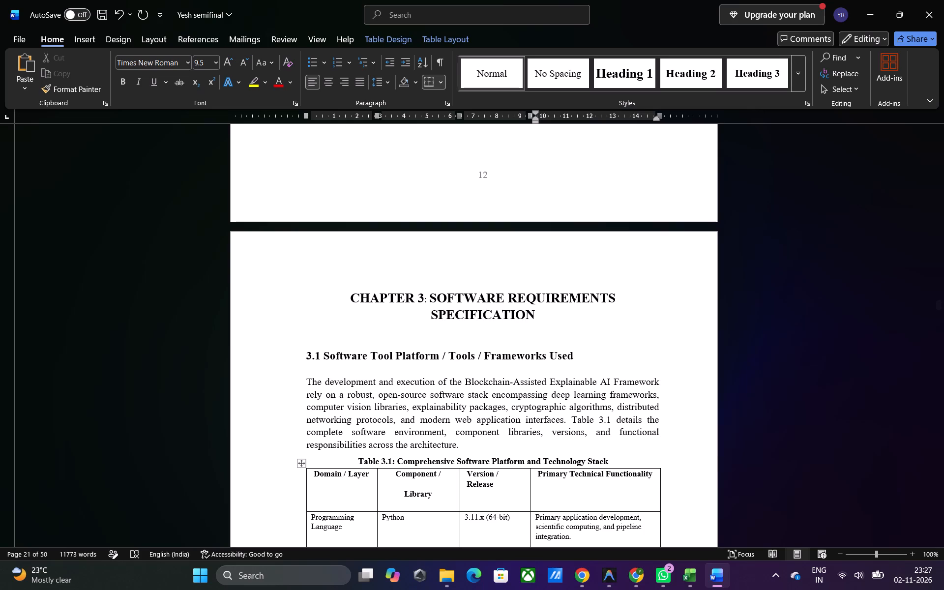
scroll(331, 470, down, 4)
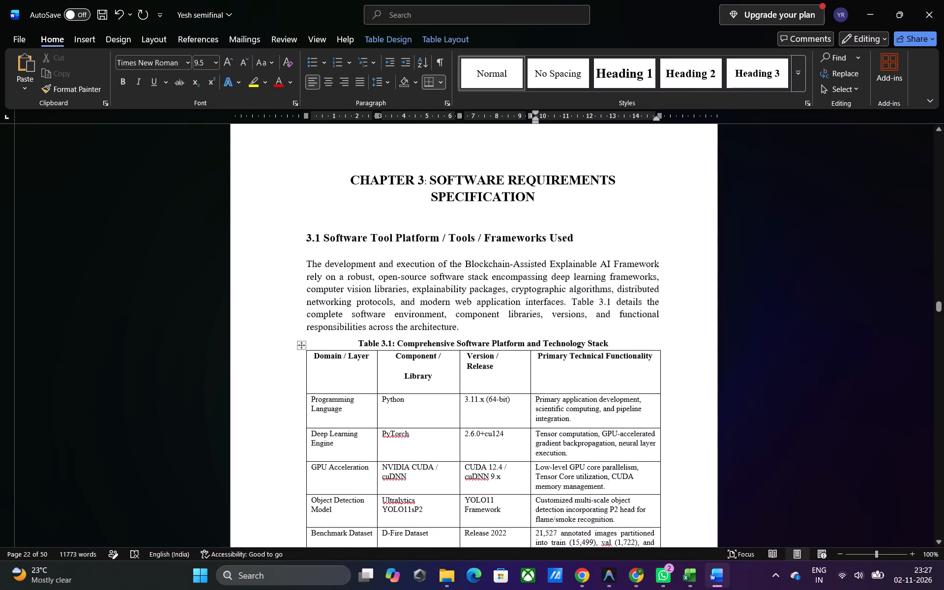
scroll(398, 358, down, 2)
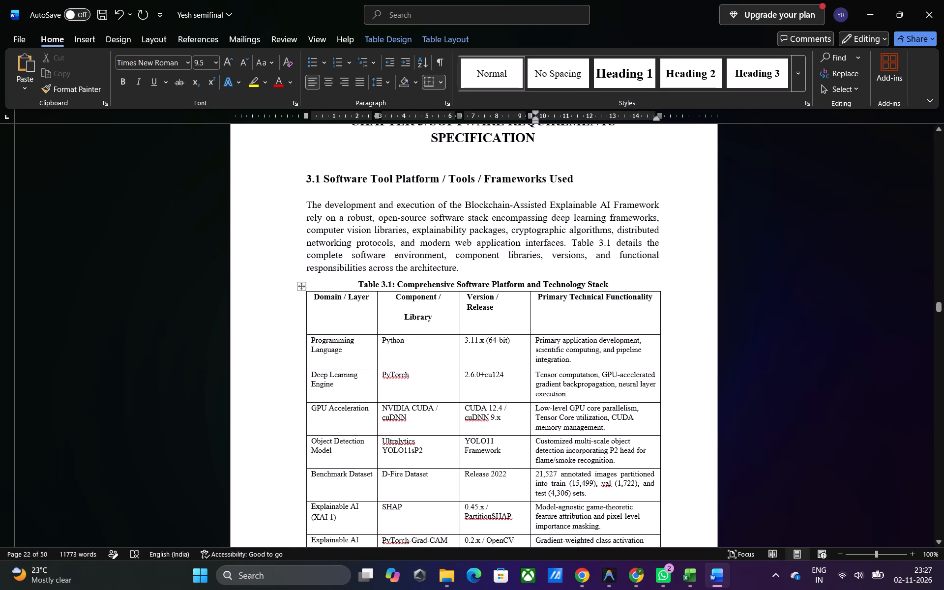
scroll(509, 375, down, 2)
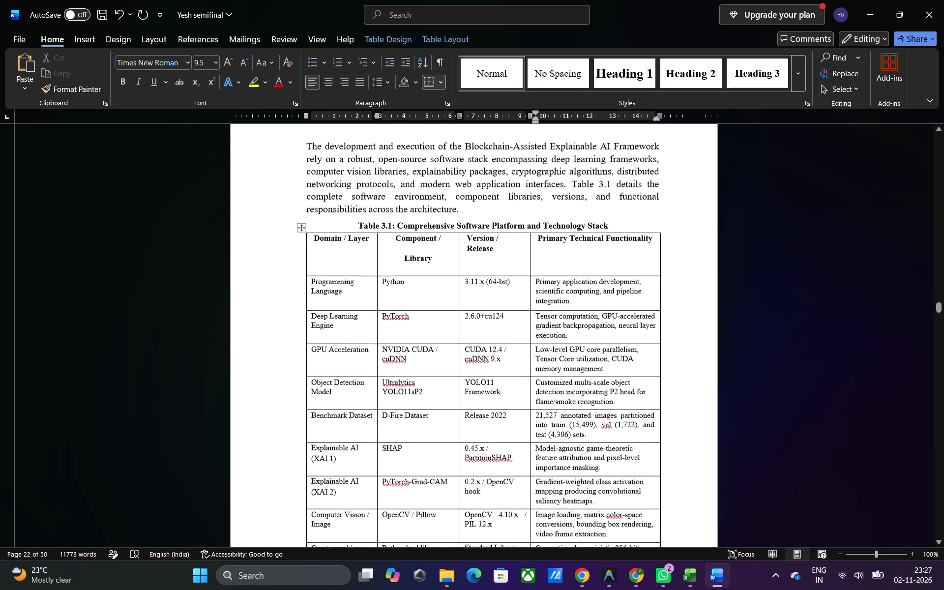
scroll(538, 388, down, 2)
scroll(503, 440, down, 3)
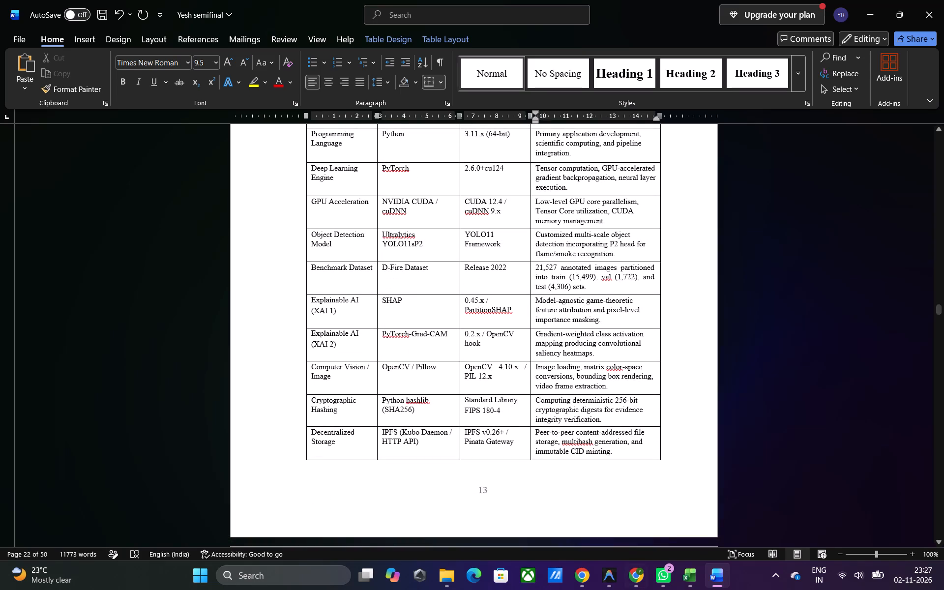
Delete the boxed "Verification Note regarding Blockchain Implementation Architecture" and its two bullets before Section 3.2.
scroll(393, 418, down, 6)
scroll(493, 435, down, 7)
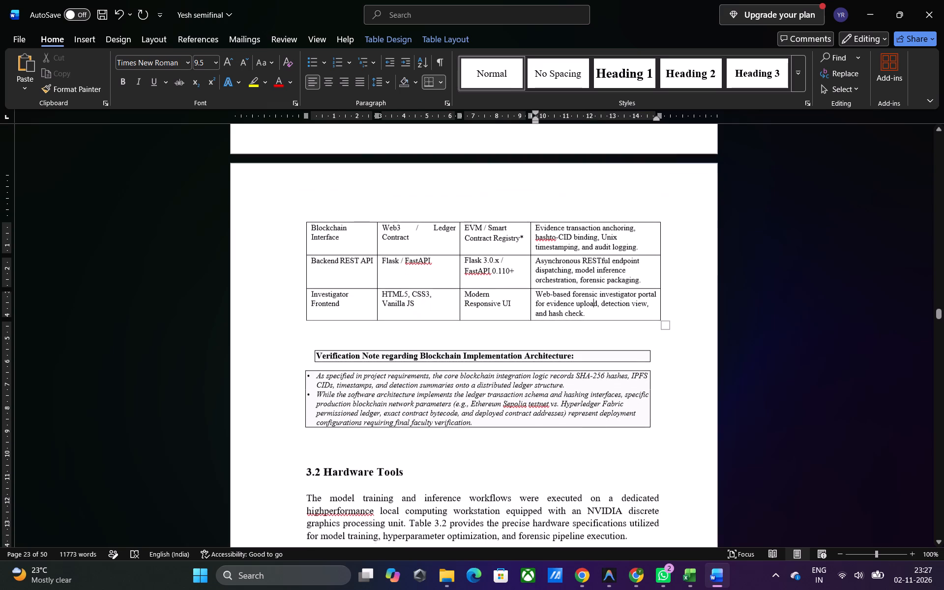
click(642, 429)
drag(677, 432, 345, 361)
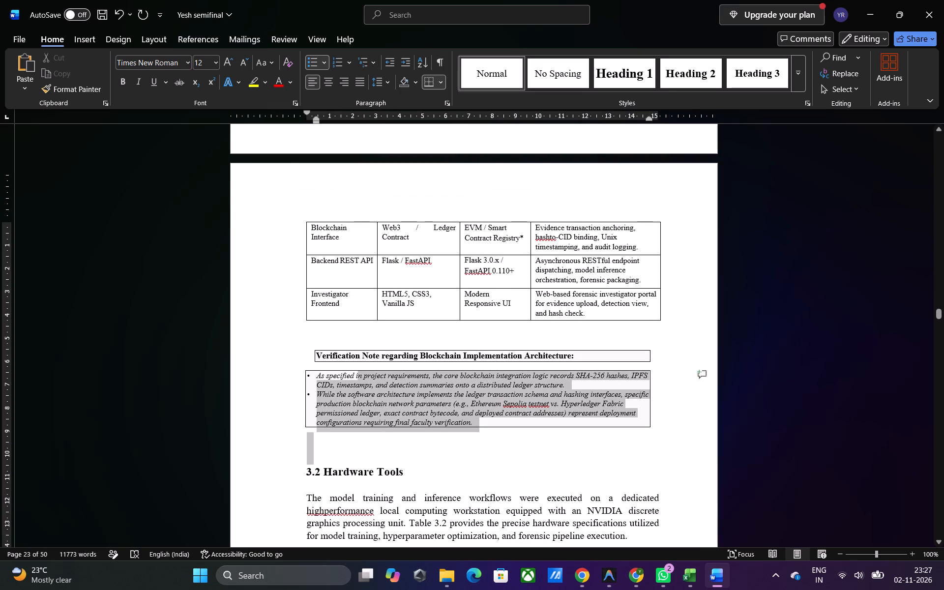
drag(345, 361, 306, 366)
key(BackSpace)
Check the layout of Table 3.1 and the following Section 3.2 with Table 3.2 across the pages.
scroll(391, 332, up, 1)
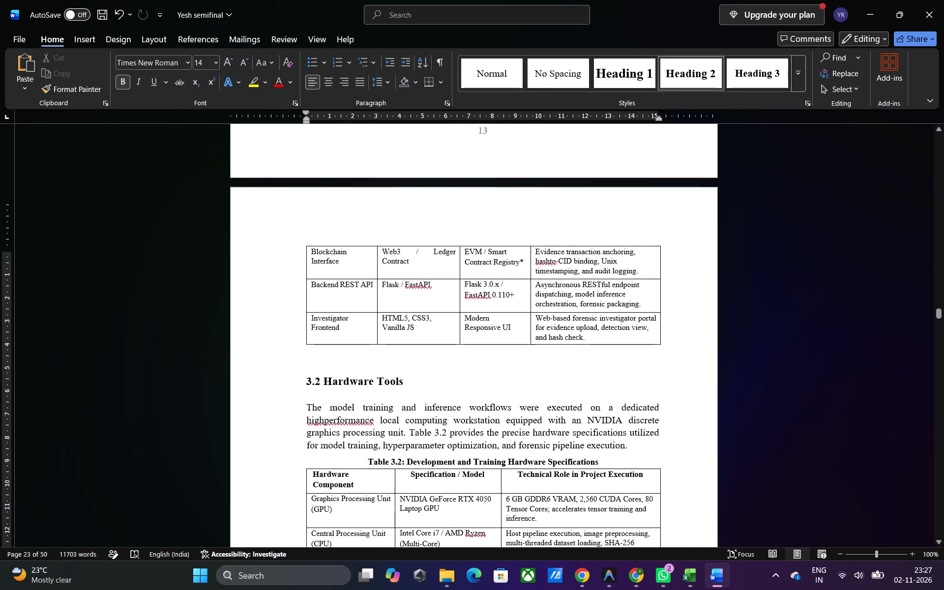
scroll(391, 332, up, 18)
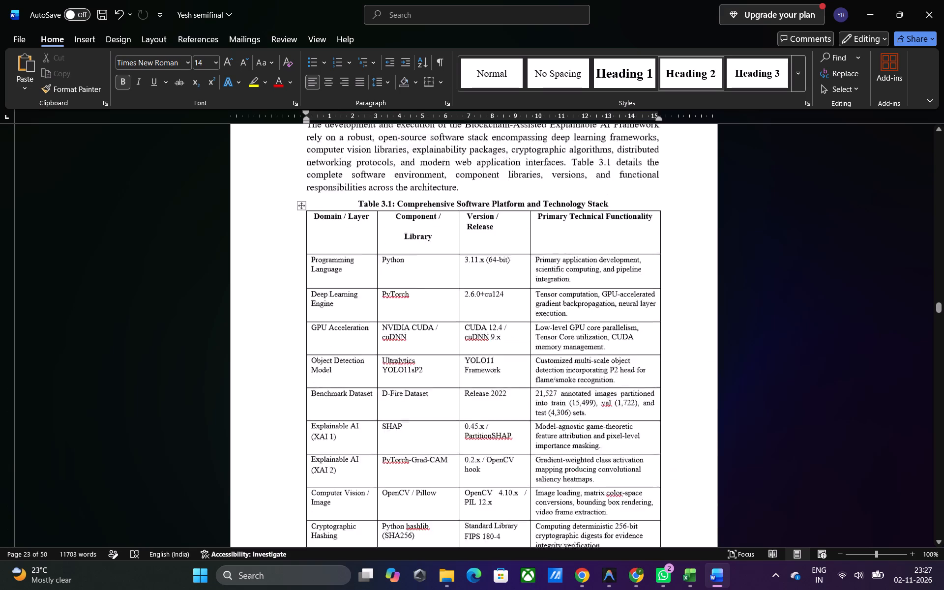
scroll(419, 337, up, 6)
scroll(419, 339, down, 16)
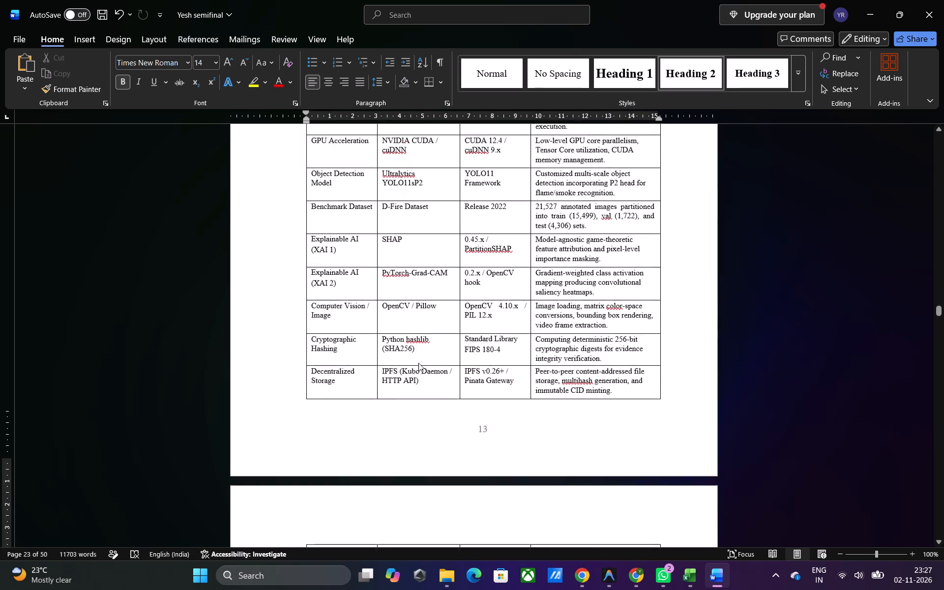
scroll(418, 363, down, 19)
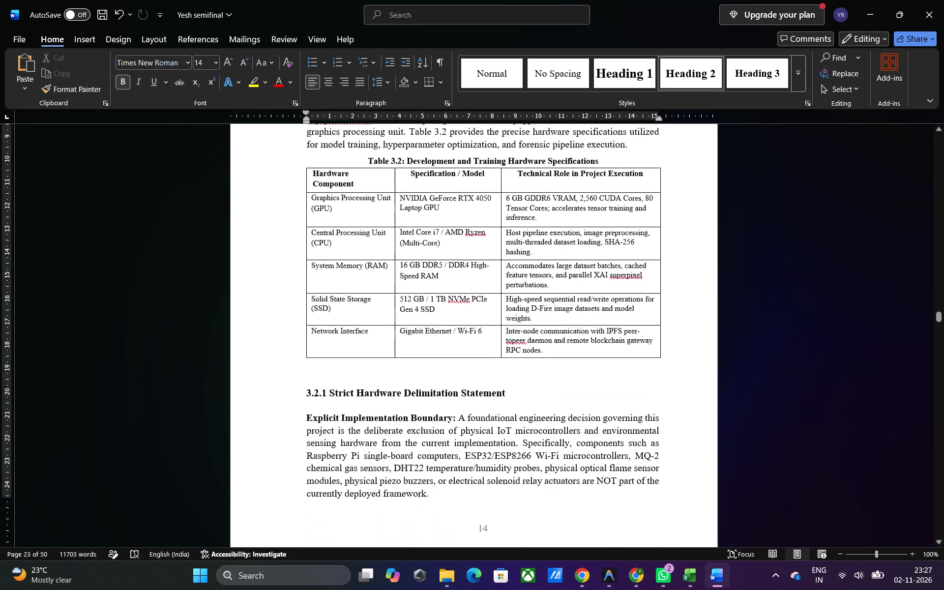
Correct the flagged word "highperformance" to "high-performance" in the 3.2 Hardware Tools paragraph.
scroll(423, 353, up, 5)
right_click(348, 250)
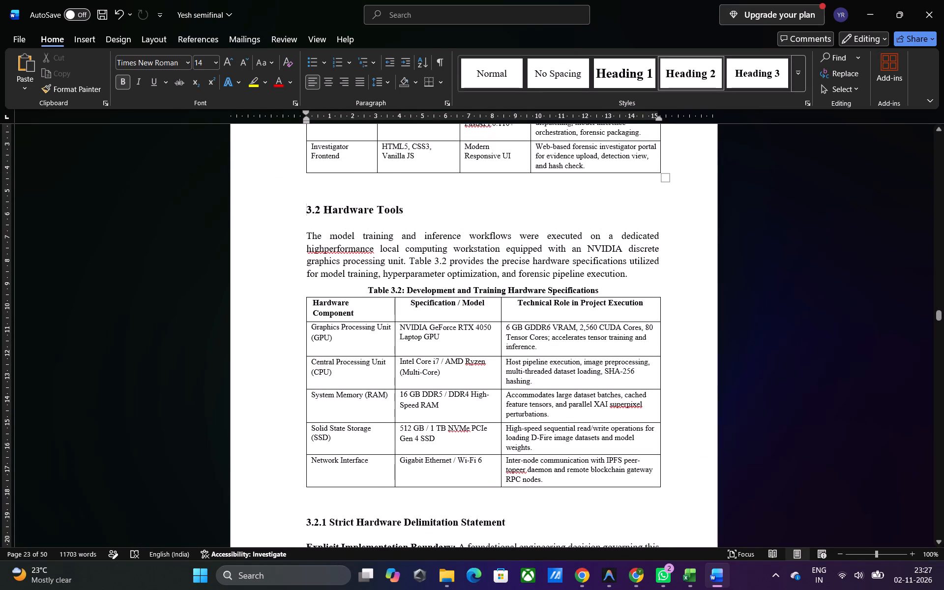
click(345, 254)
click(344, 262)
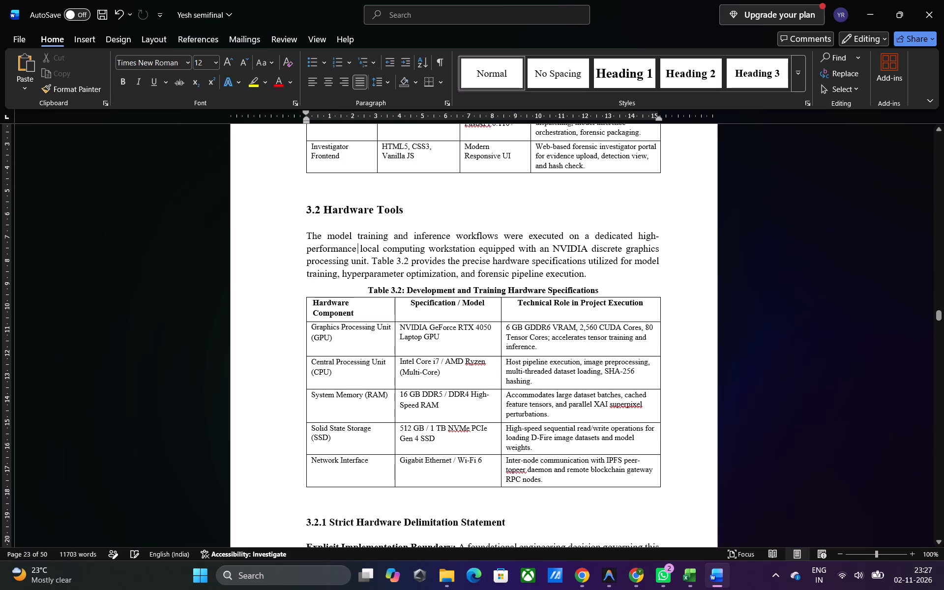
Remove the extra blank lines between the Figure 3.1 caption and the Table 3.3 title.
scroll(473, 346, down, 7)
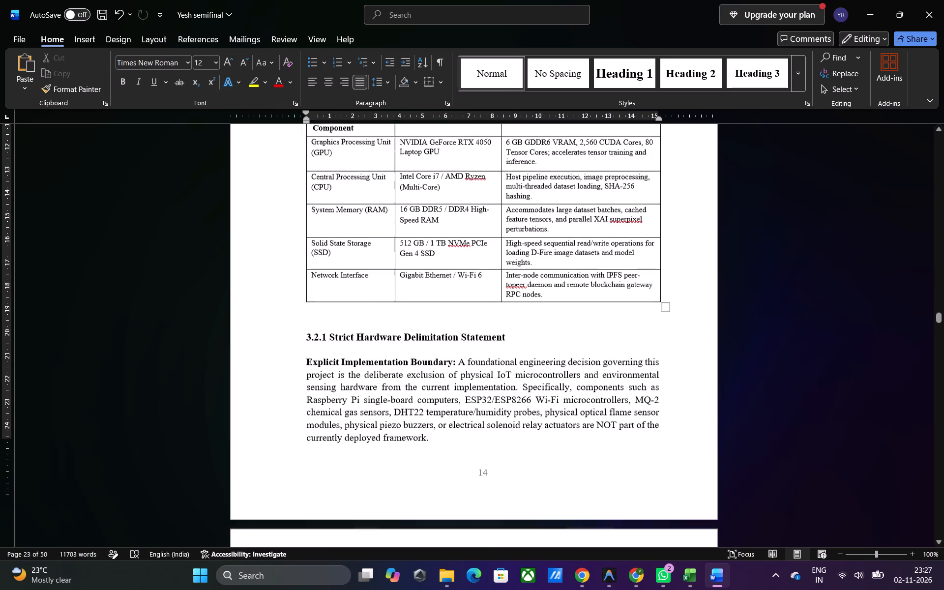
scroll(474, 351, down, 18)
scroll(471, 343, down, 9)
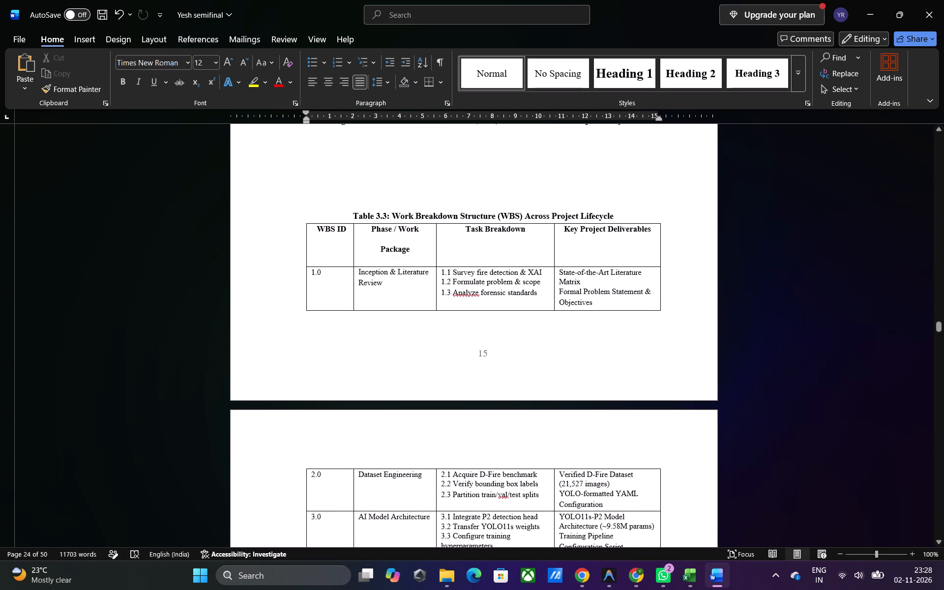
click(468, 188)
scroll(468, 188, up, 3)
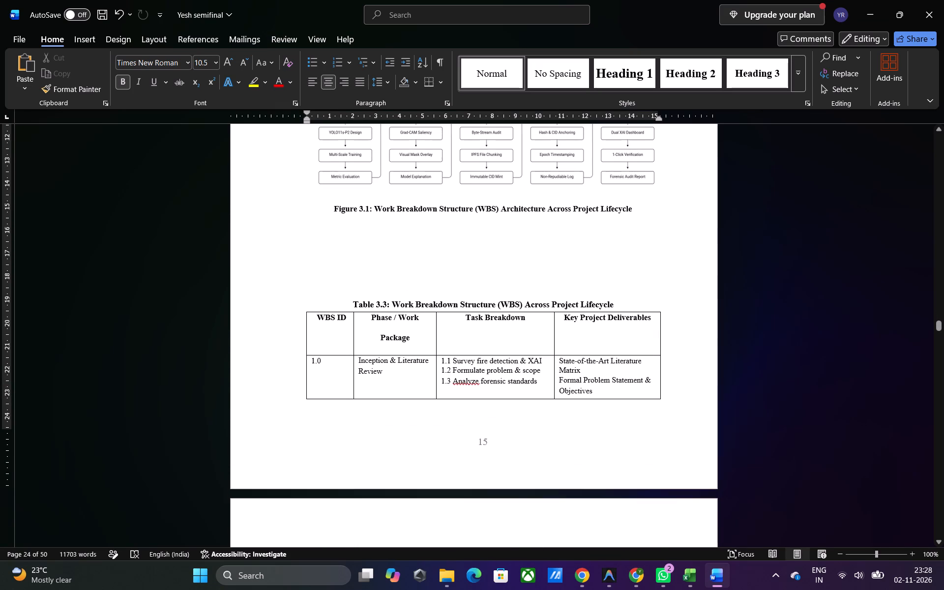
key(BackSpace)
key(BackSpace)
key(BackSpace)
key(BackSpace)
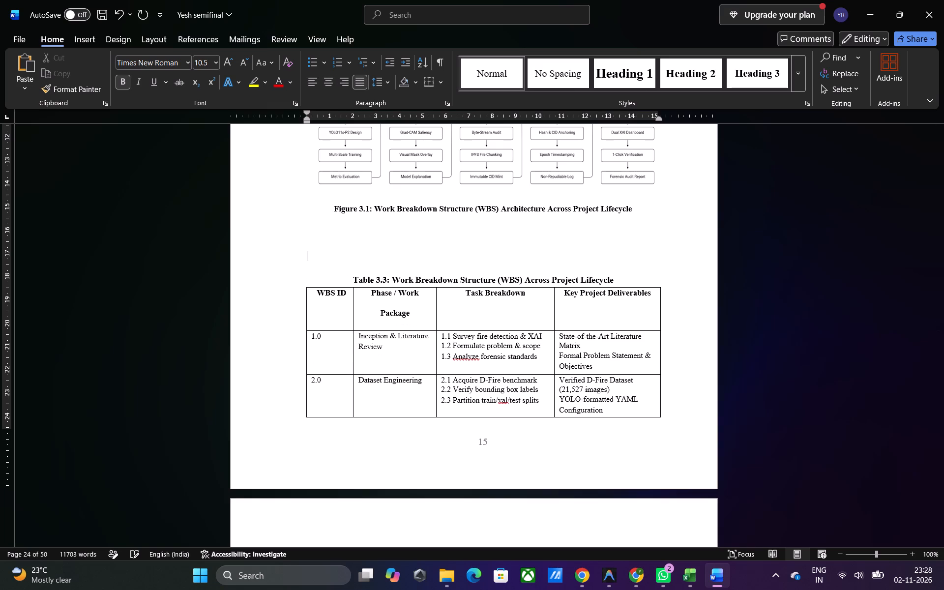
key(BackSpace)
key(BackSpace)
key(BackSpace)
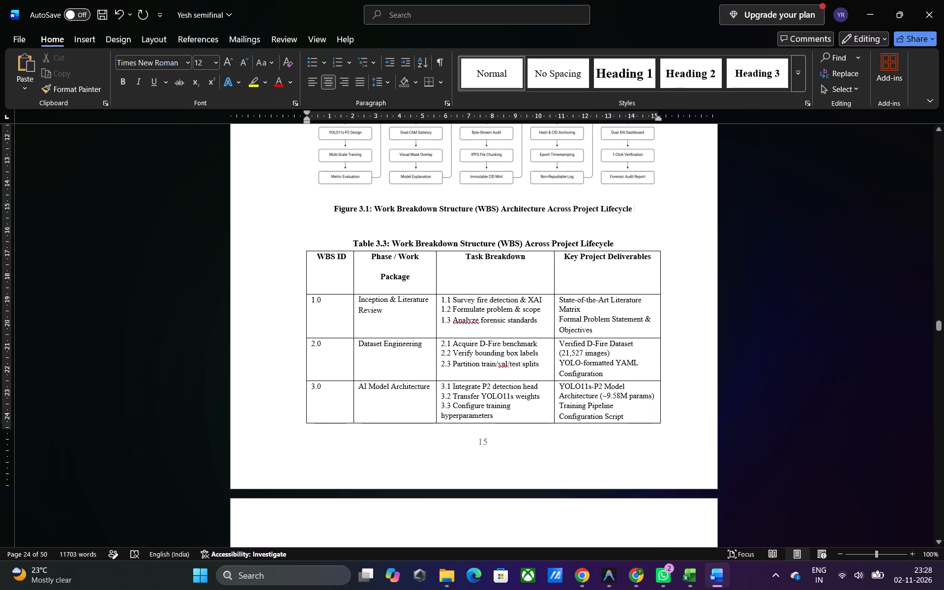
Correct the flagged word "behaviors" to "behaviours" in the 3.4 Functional Requirements paragraph.
scroll(492, 225, down, 14)
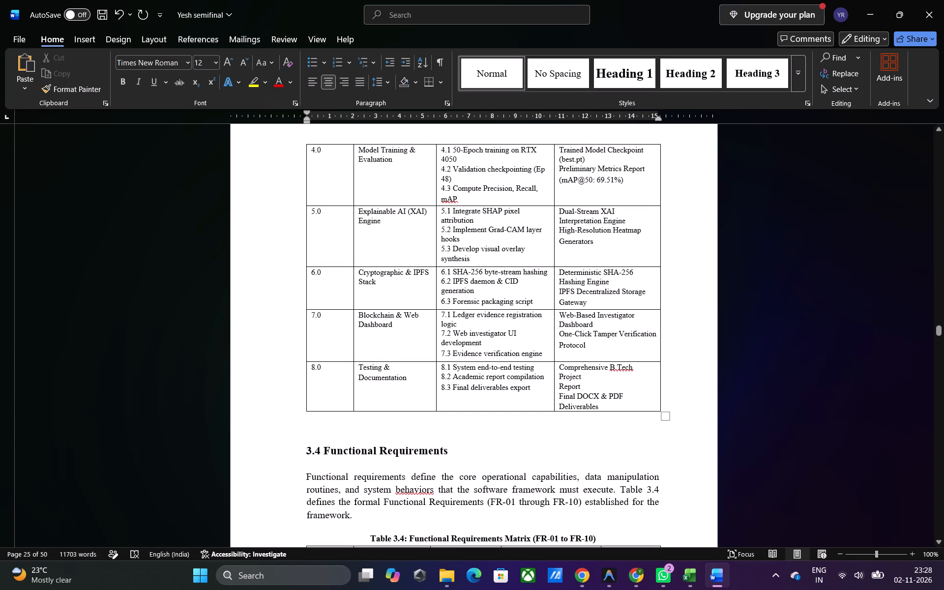
scroll(492, 233, down, 7)
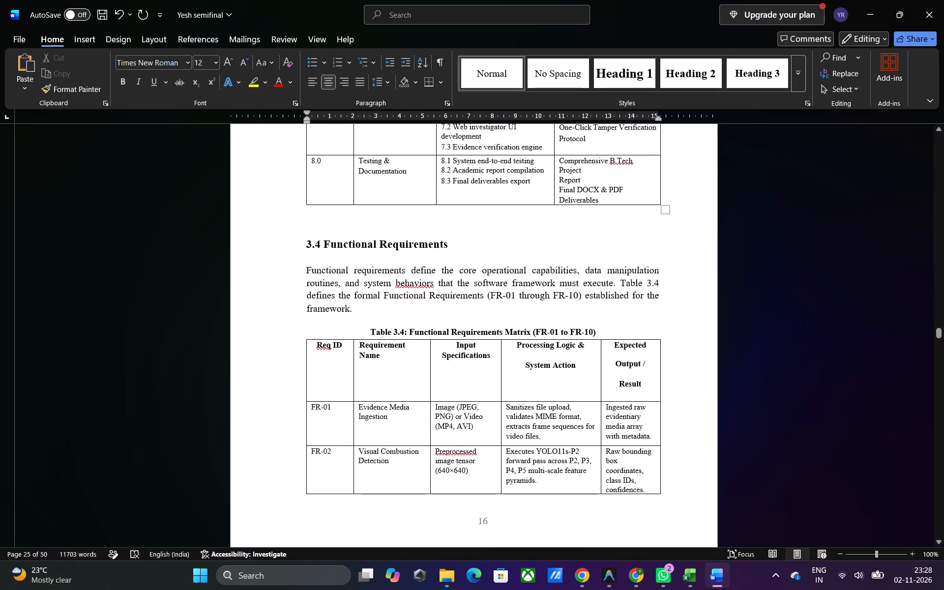
right_click(429, 279)
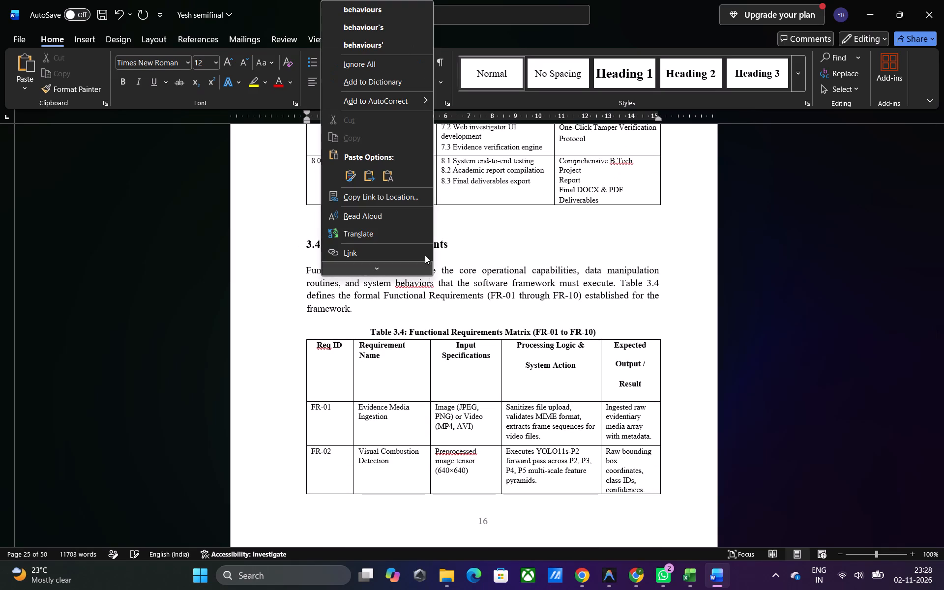
click(404, 8)
Replace the flagged word "Preprocessed" with "Preprocesses" in the FR-02 input specifications of Table 3.4.
scroll(487, 313, down, 2)
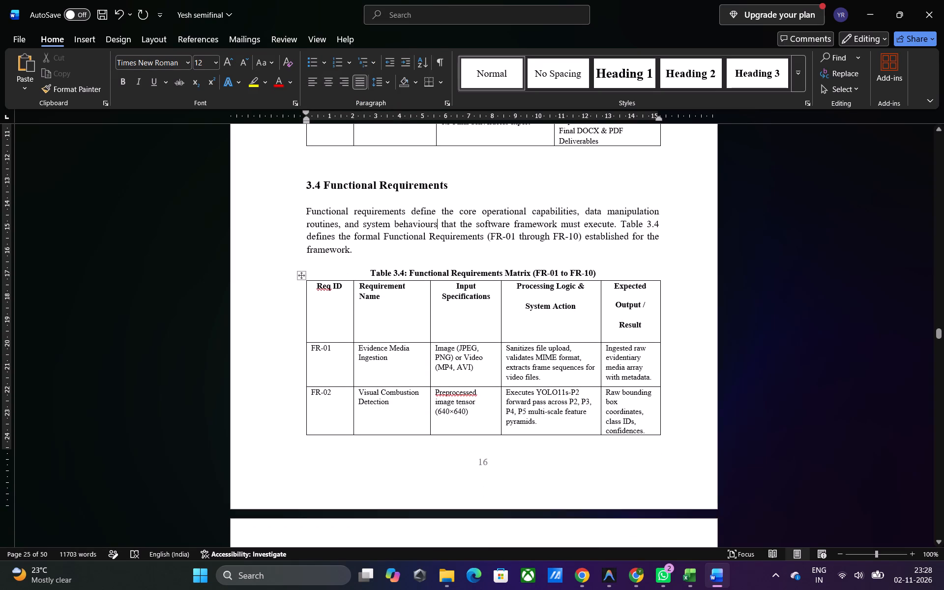
scroll(415, 379, down, 4)
right_click(439, 273)
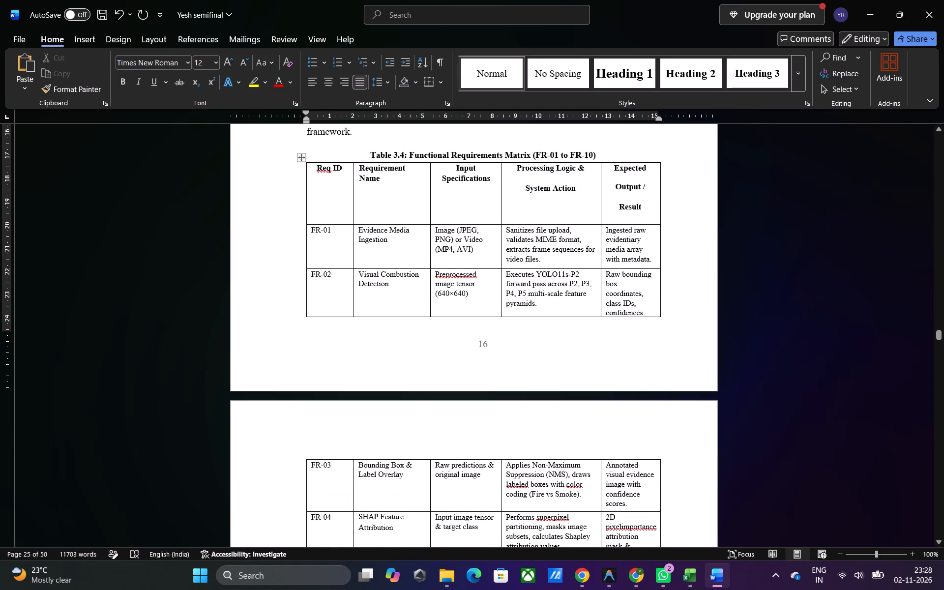
click(432, 303)
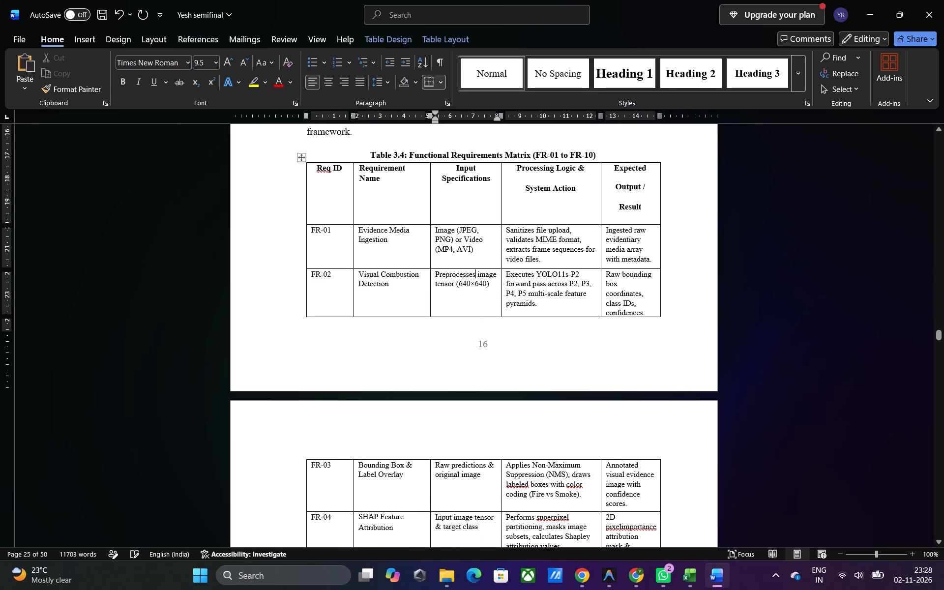
Correct the flagged words in the FR-04 row of Table 3.4 to "pixel importance" and "super pixel".
scroll(469, 301, down, 2)
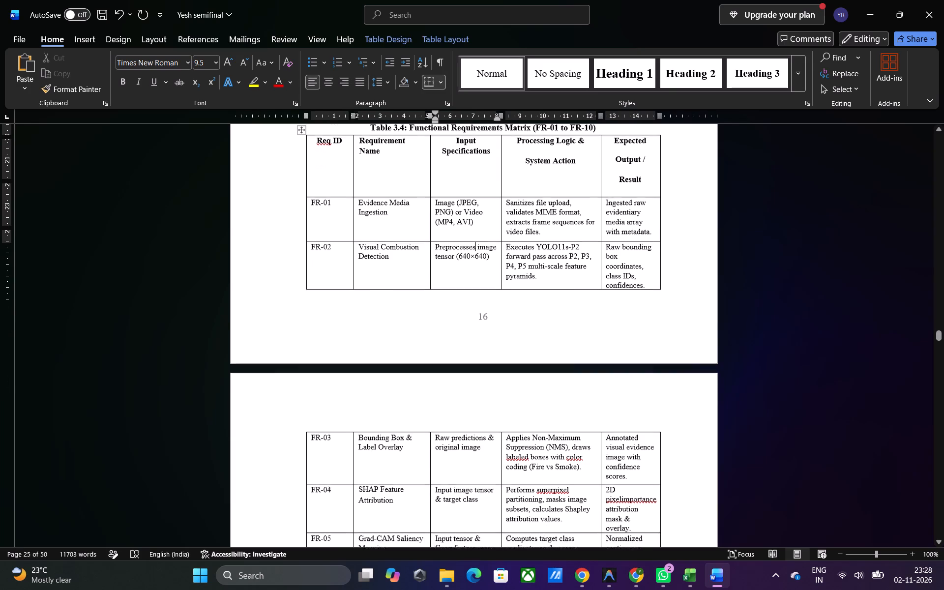
scroll(471, 306, down, 1)
scroll(576, 369, down, 4)
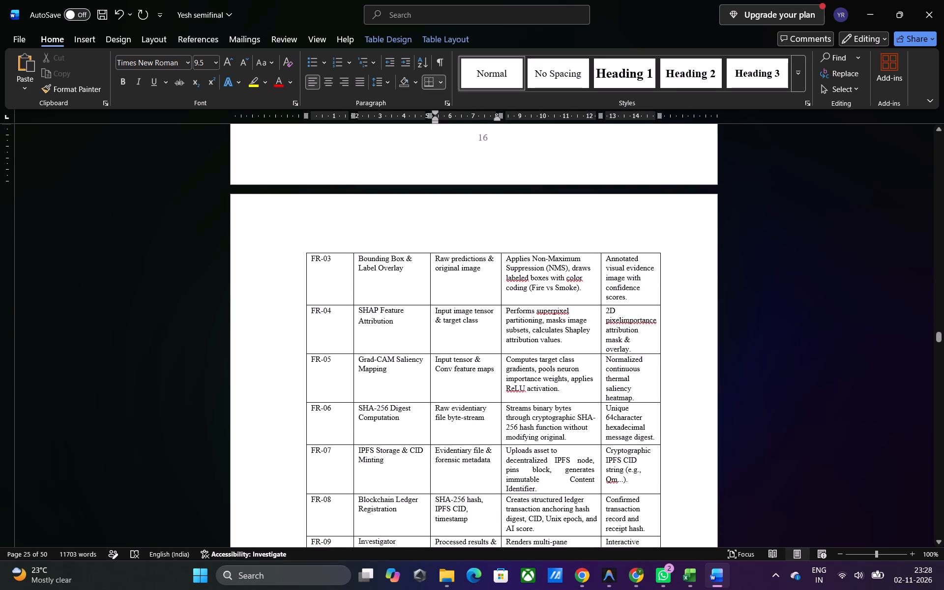
right_click(620, 321)
click(602, 74)
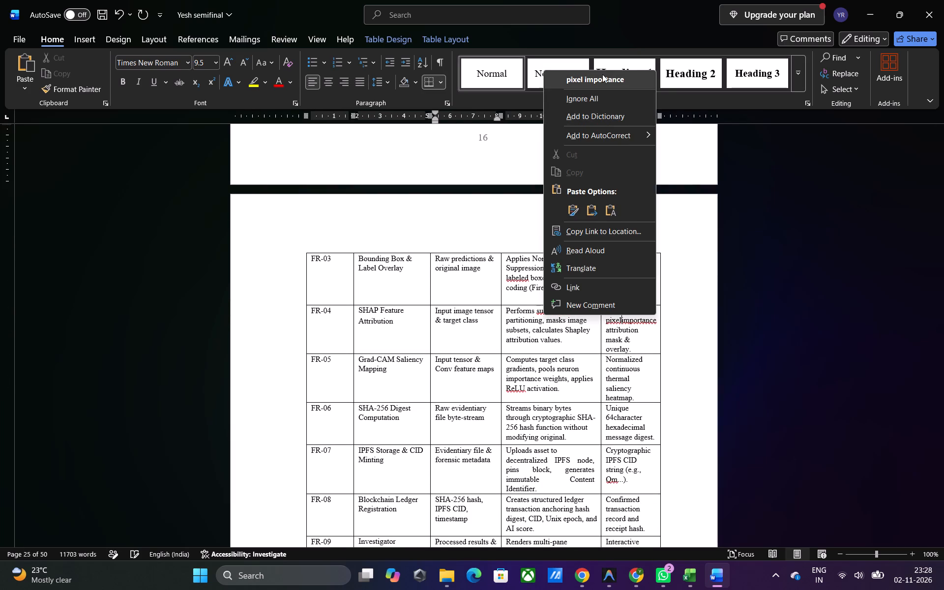
scroll(534, 316, down, 2)
right_click(555, 249)
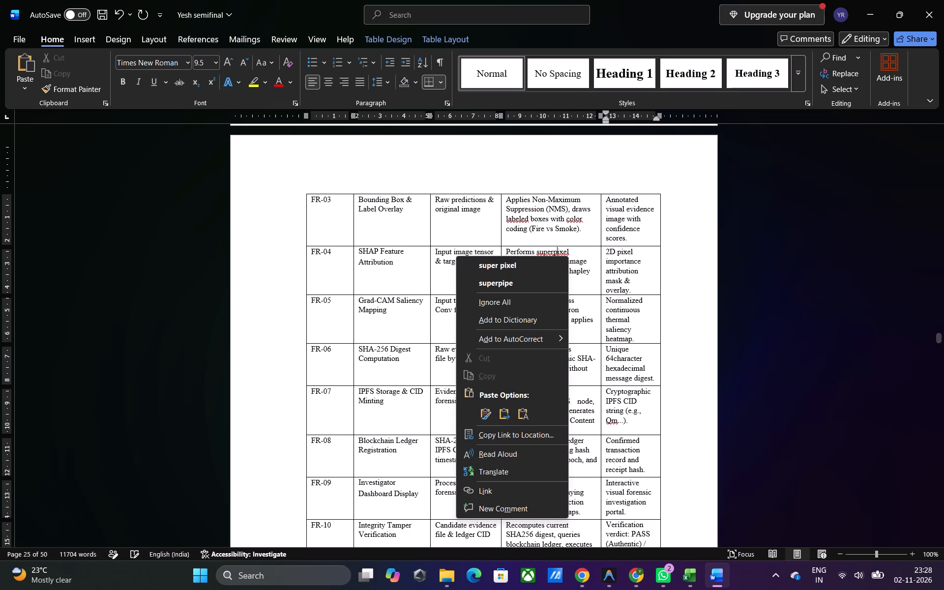
click(554, 257)
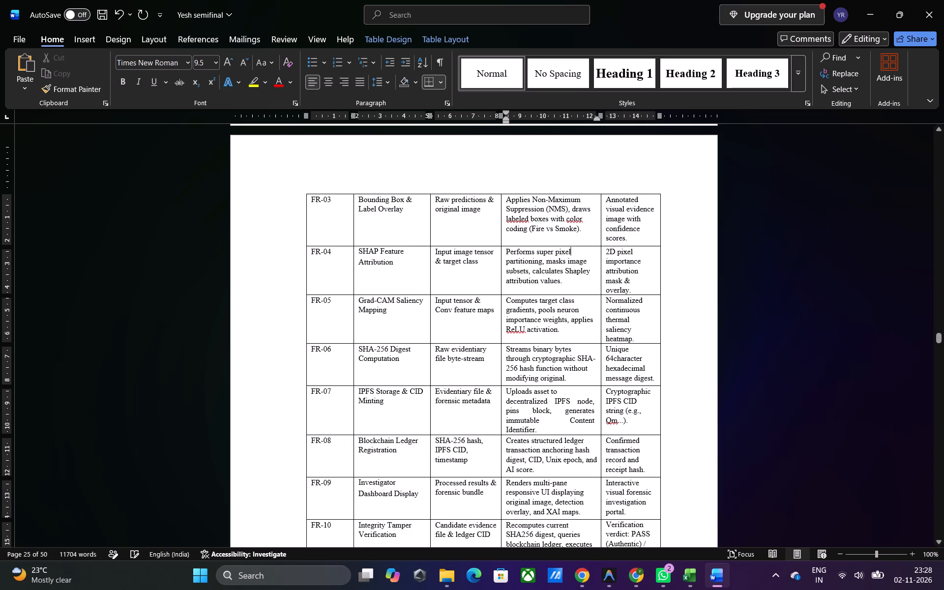
Correct the flagged word "boolean" to "Boolean" in the FR-10 processing logic cell of Table 3.4.
scroll(521, 330, down, 7)
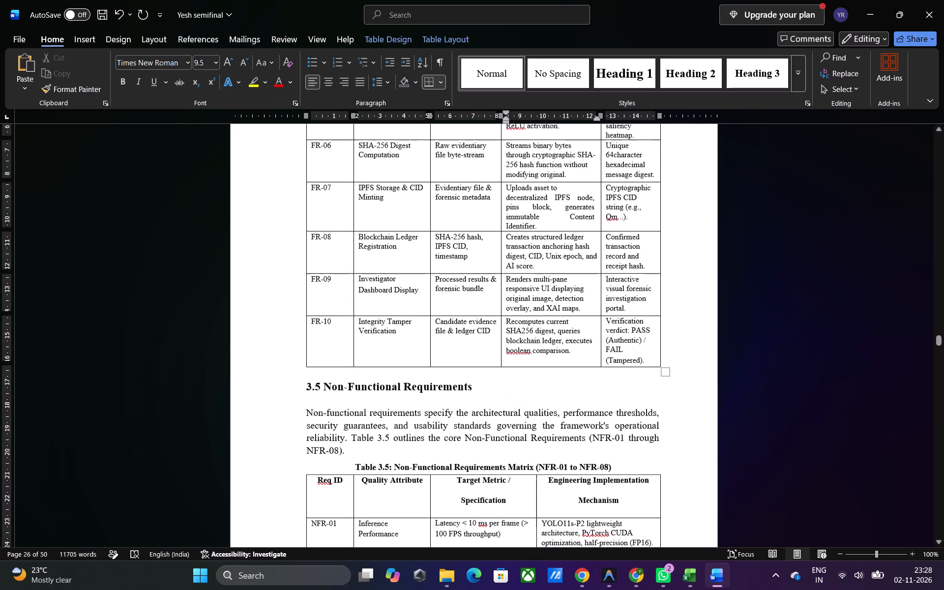
right_click(523, 350)
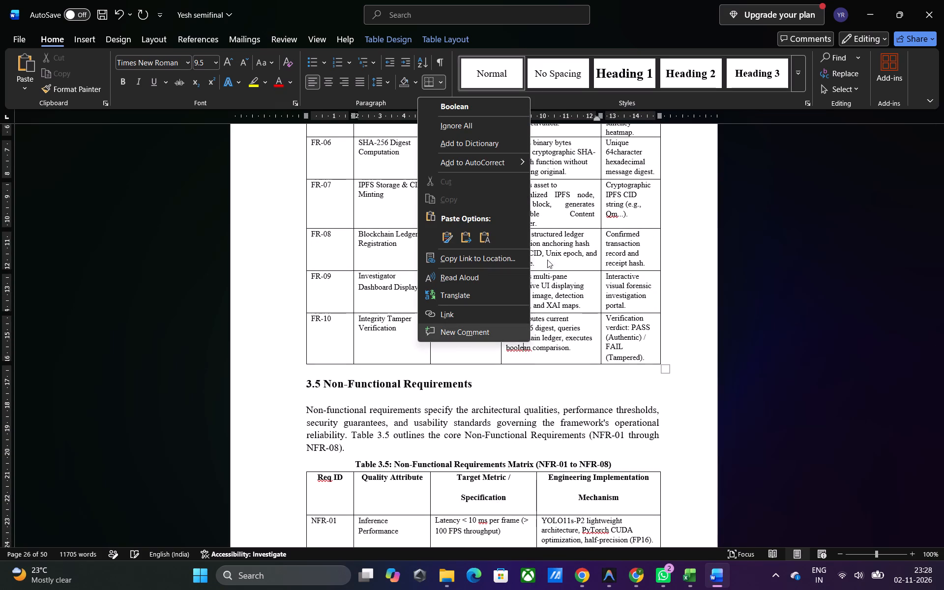
click(499, 109)
Correct the flagged word "labeled" to "labelled" in the FR-03 processing logic cell of Table 3.4.
scroll(528, 222, up, 2)
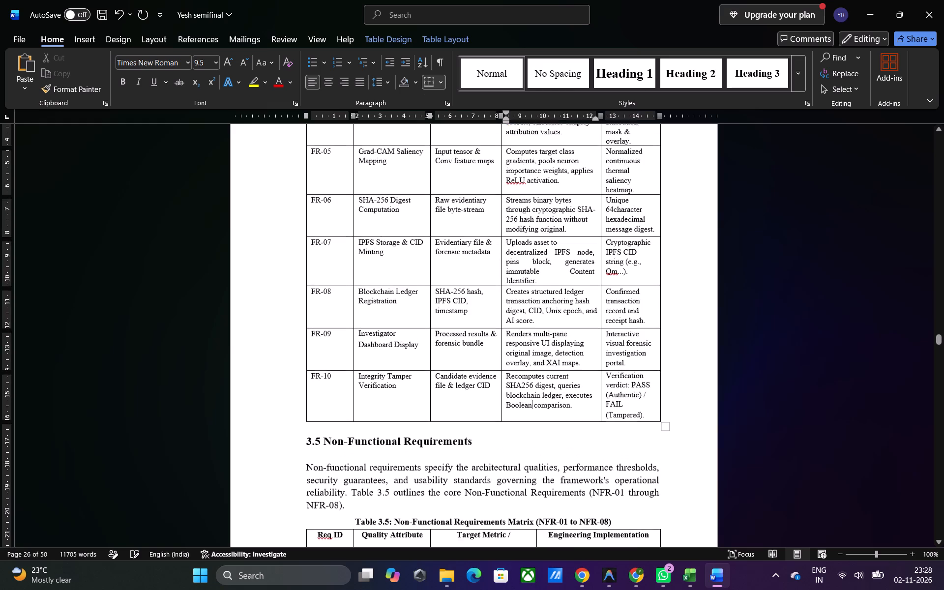
scroll(531, 214, up, 4)
right_click(521, 188)
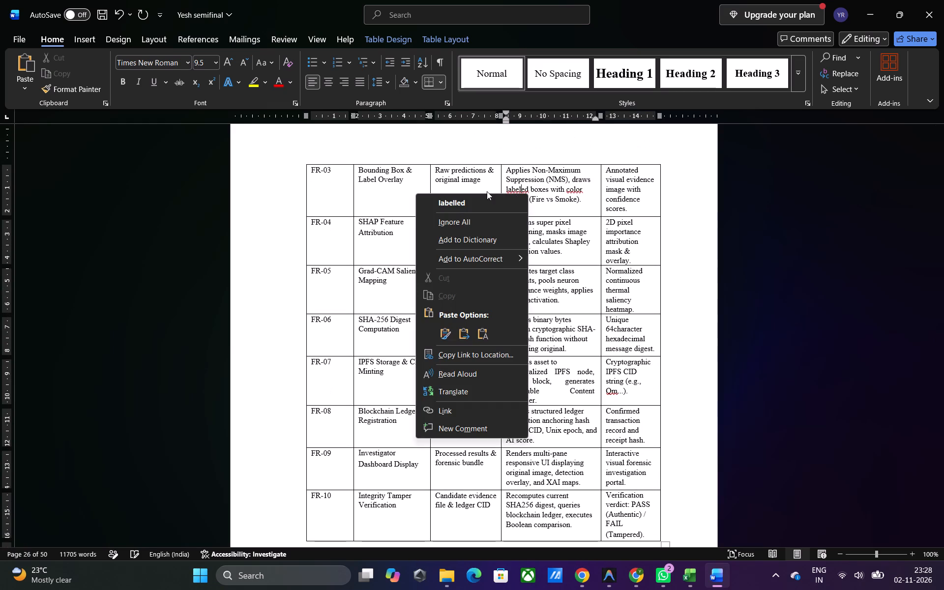
click(487, 202)
Change the "Actual Outof-Pocket" column header of Table 3.6 to "Actual Out of Pocket".
scroll(512, 263, down, 12)
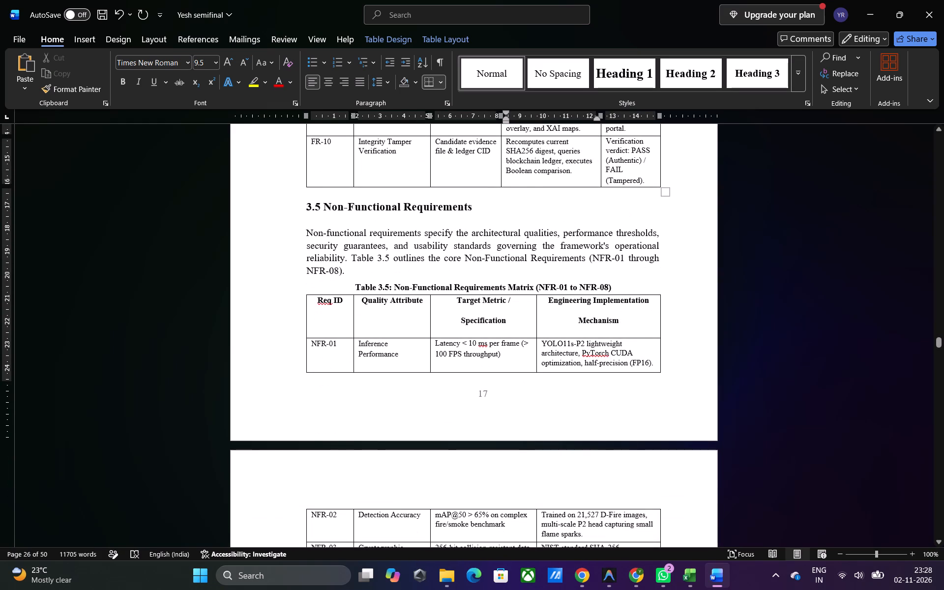
scroll(507, 373, down, 17)
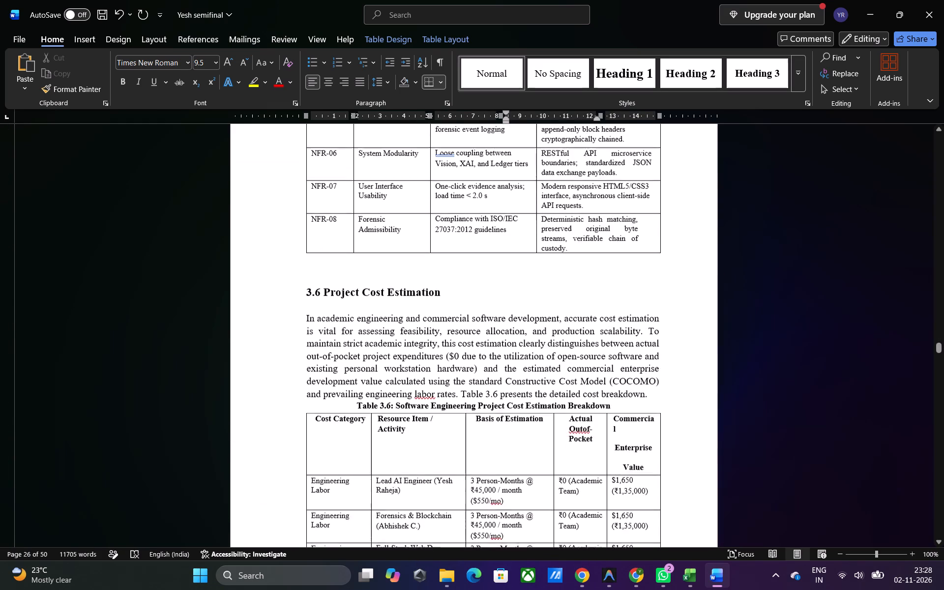
scroll(494, 360, down, 1)
right_click(424, 365)
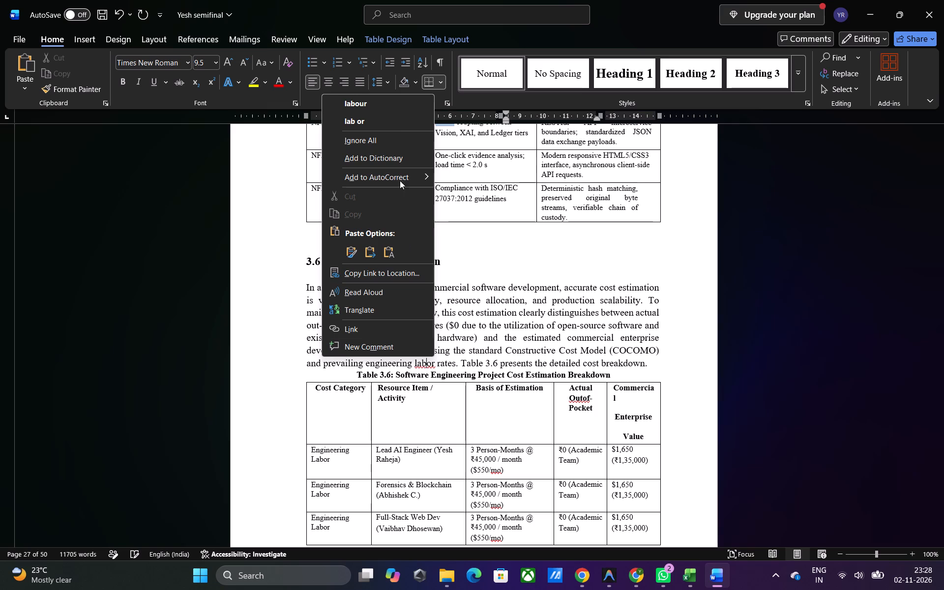
click(525, 362)
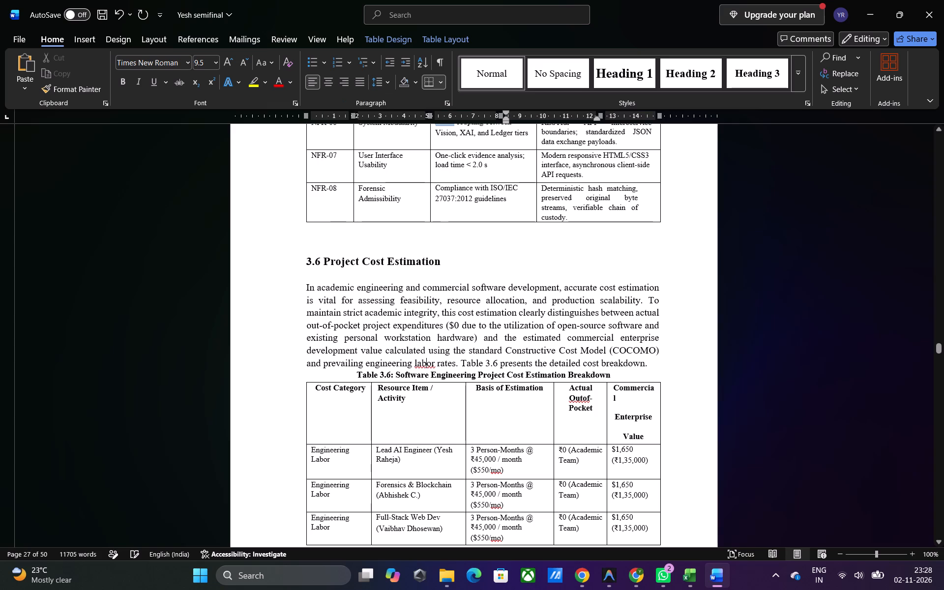
right_click(575, 397)
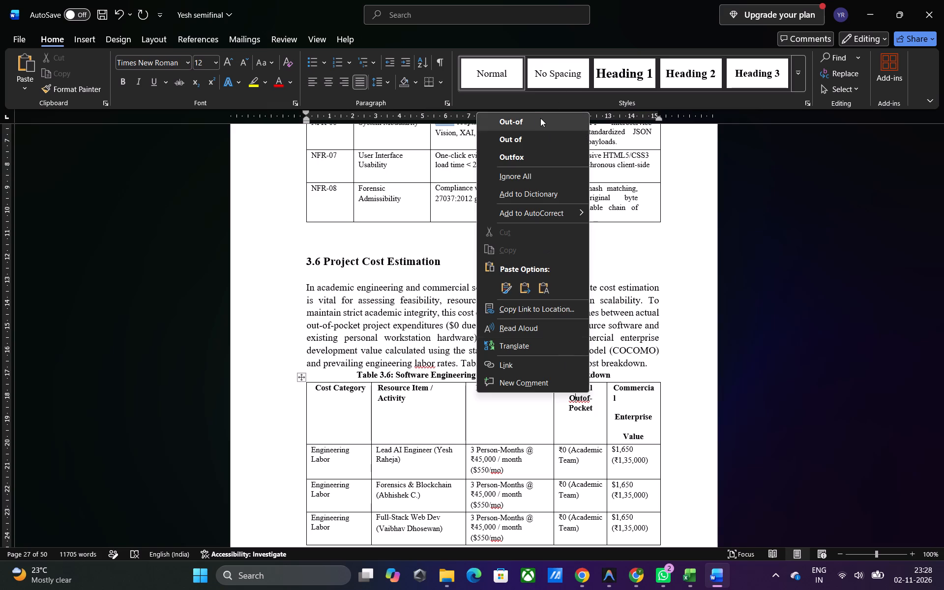
click(539, 121)
scroll(541, 341, down, 3)
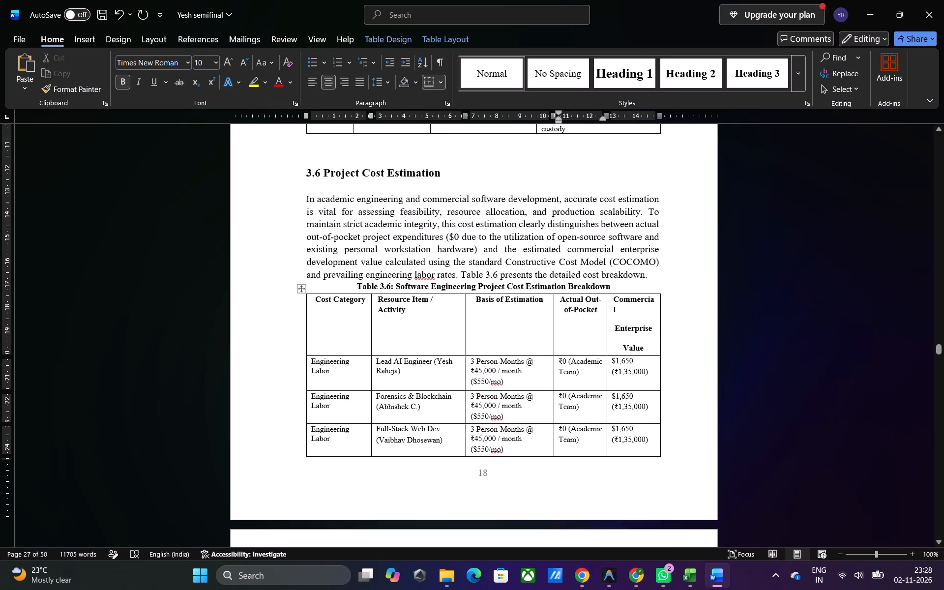
click(576, 313)
key(BackSpace)
key(space)
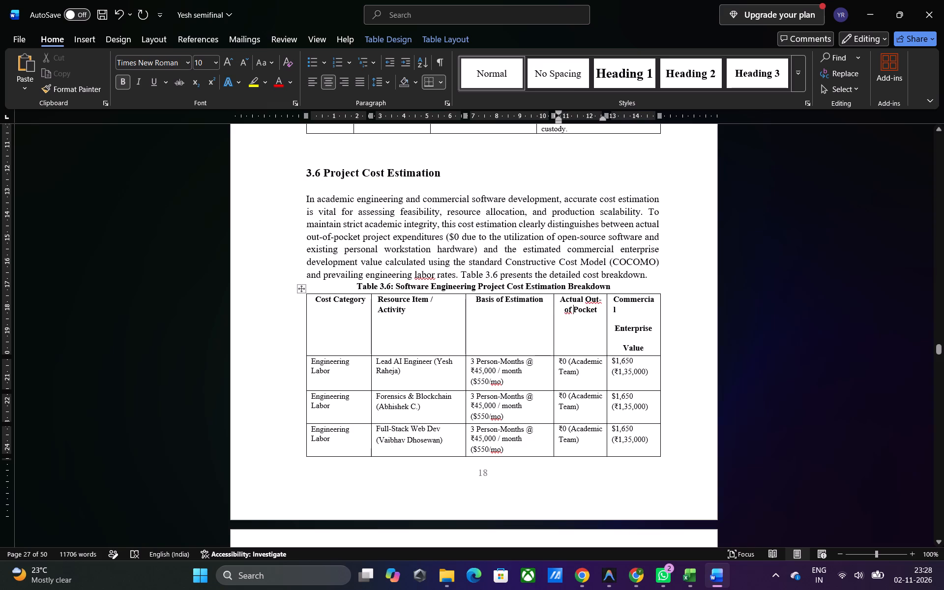
right_click(588, 297)
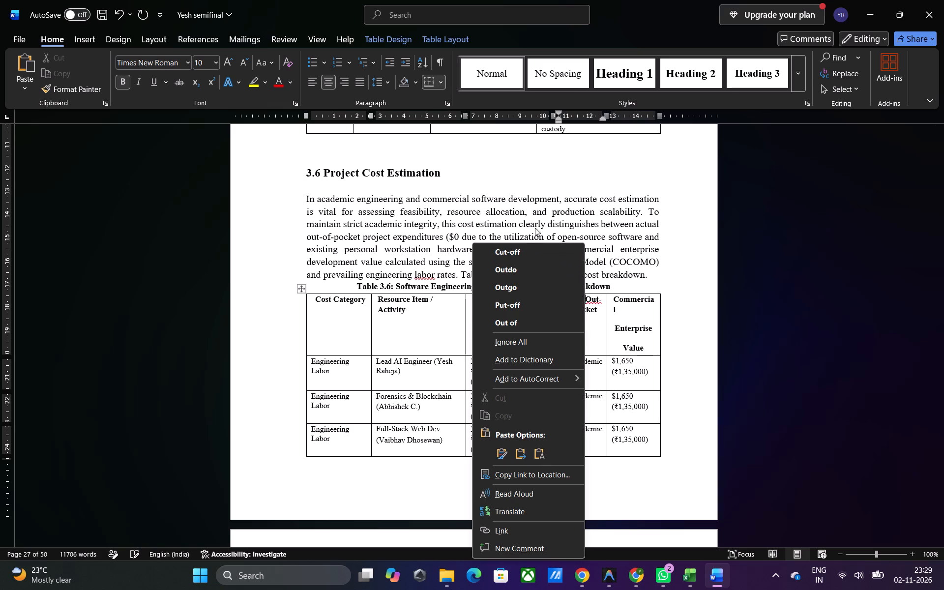
click(557, 327)
Review the rows of Table 3.6 across its pages together with the preceding non-functional requirements table and cost estimation text.
scroll(557, 327, down, 4)
scroll(508, 313, down, 6)
scroll(500, 295, up, 10)
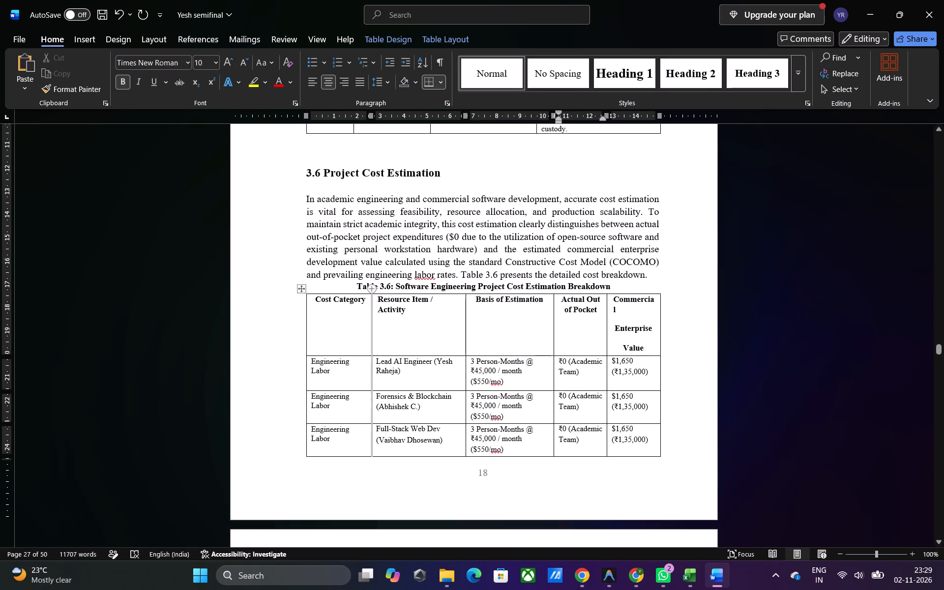
scroll(346, 227, up, 8)
scroll(346, 227, down, 3)
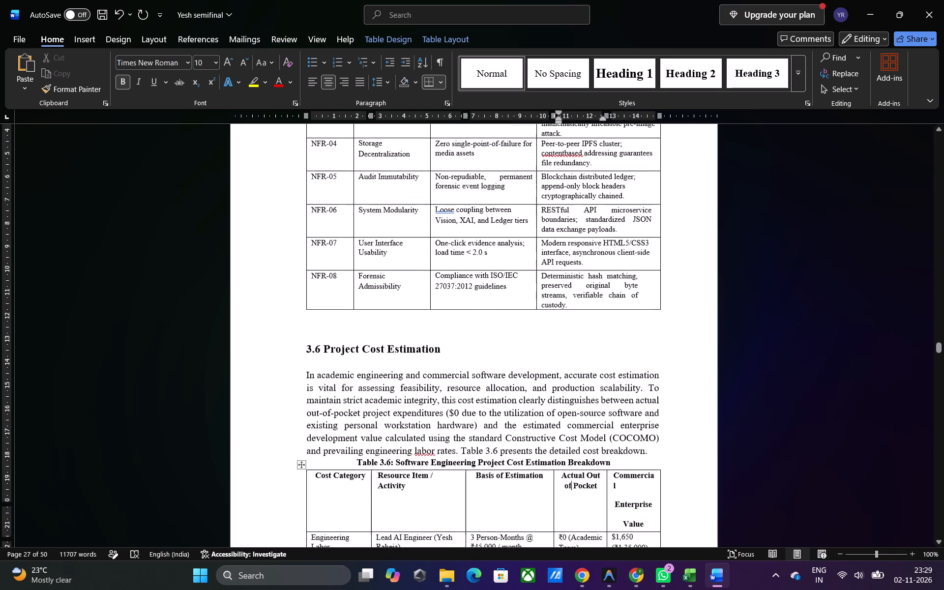
scroll(343, 247, down, 9)
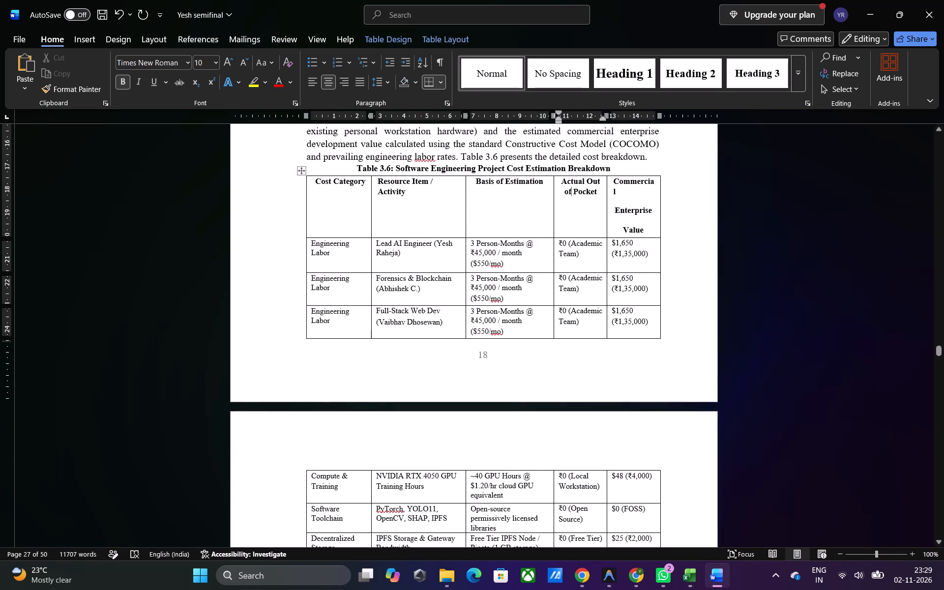
Delete the three "Engineering Labor" rows from Table 3.6, the cost estimation breakdown.
right_click(331, 259)
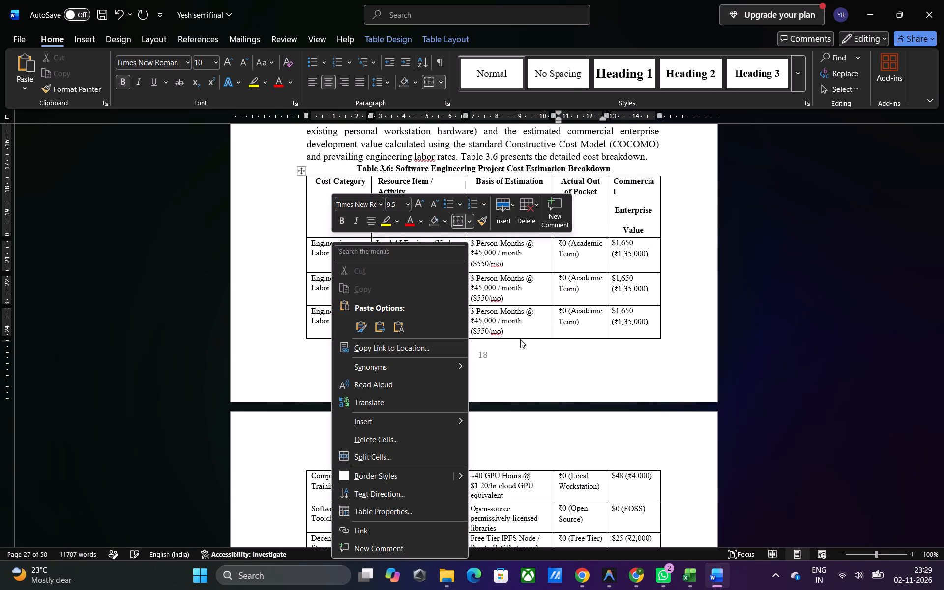
click(531, 221)
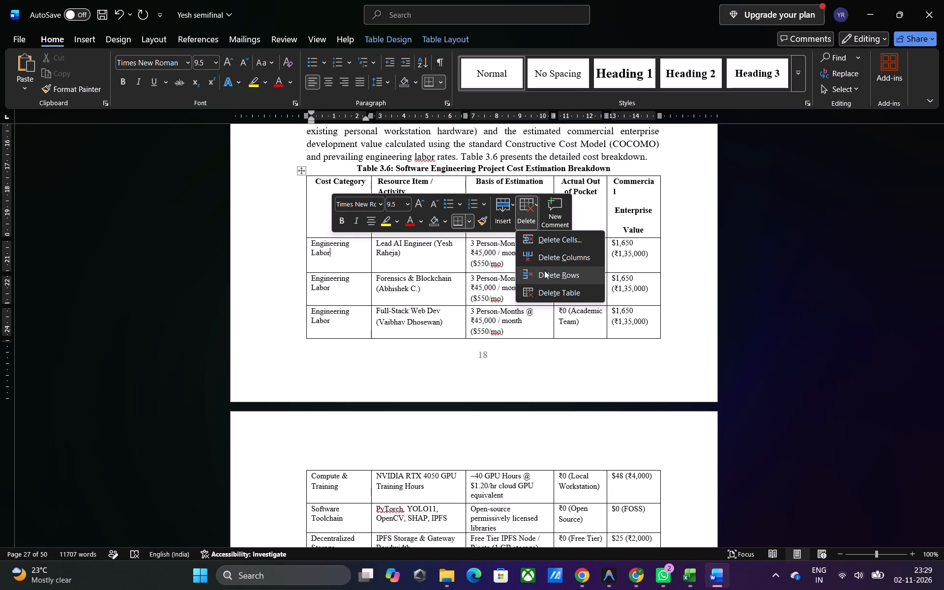
click(544, 270)
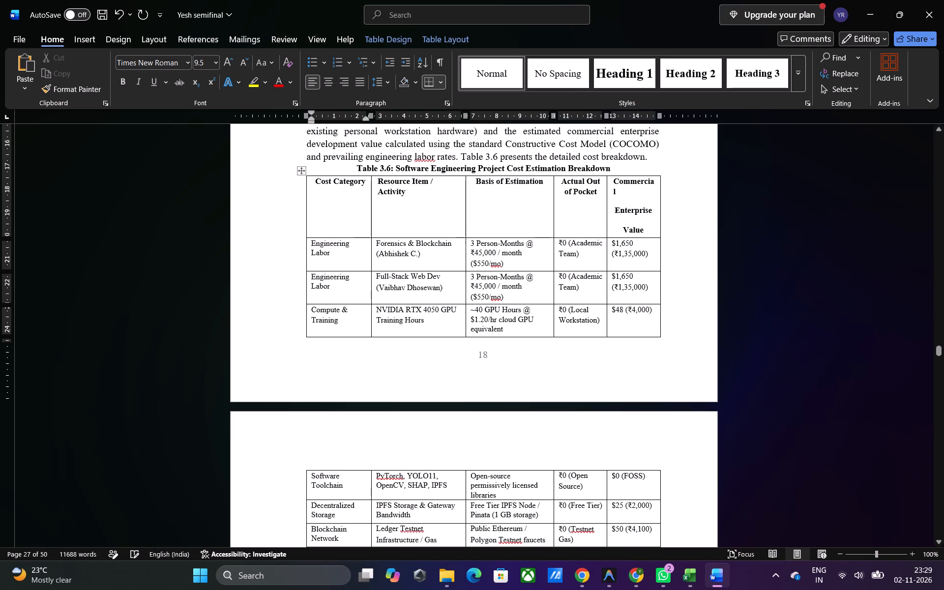
right_click(354, 259)
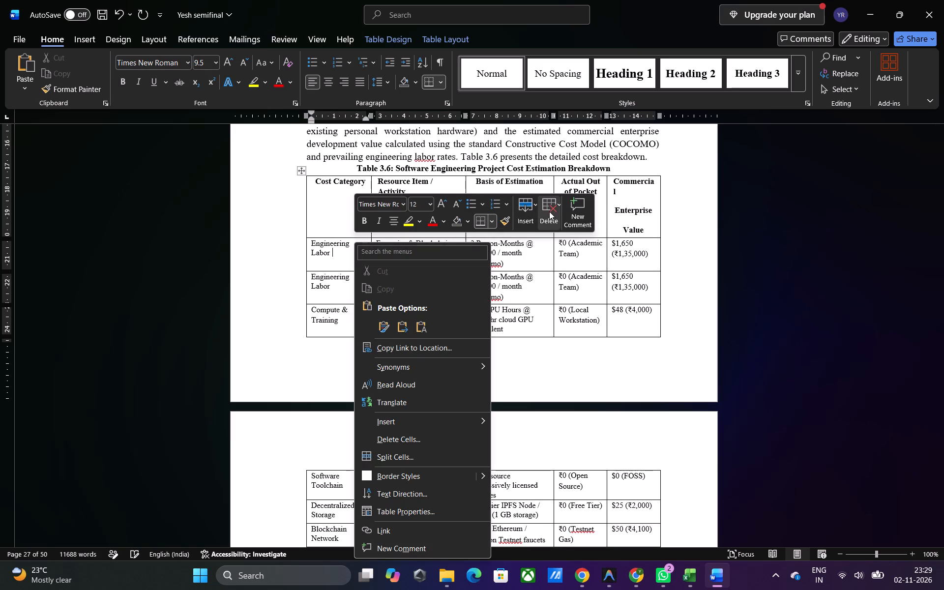
click(550, 212)
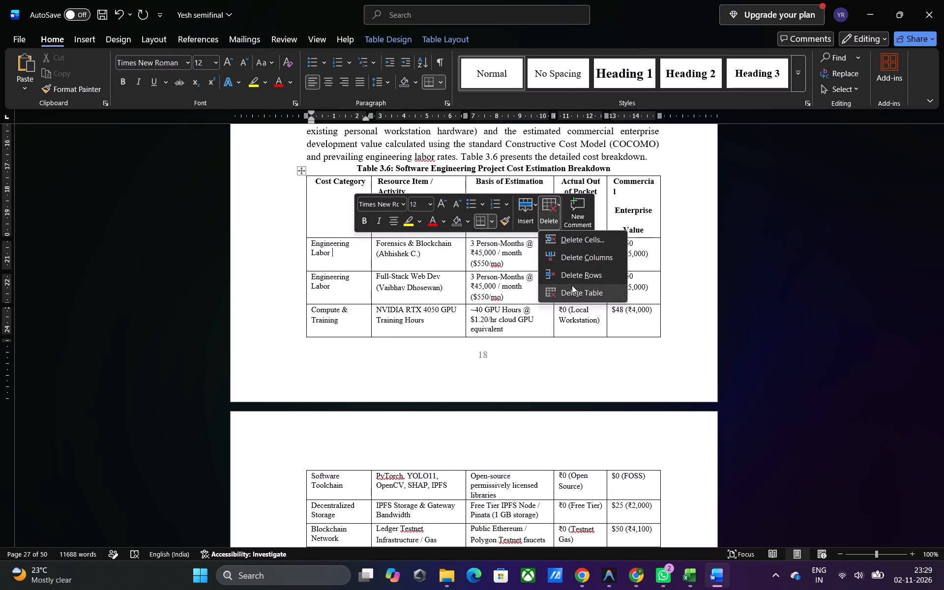
click(571, 279)
right_click(335, 258)
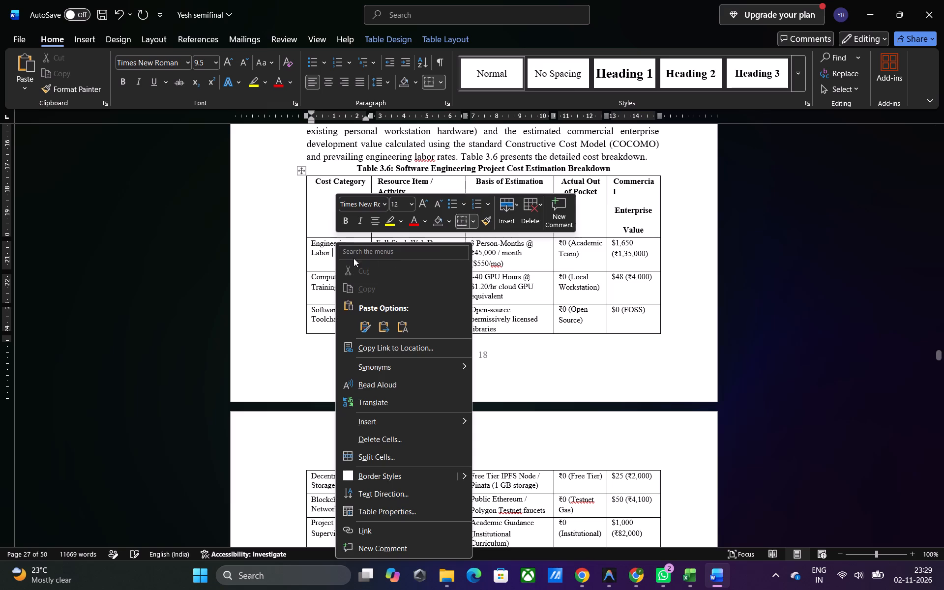
click(531, 215)
click(557, 267)
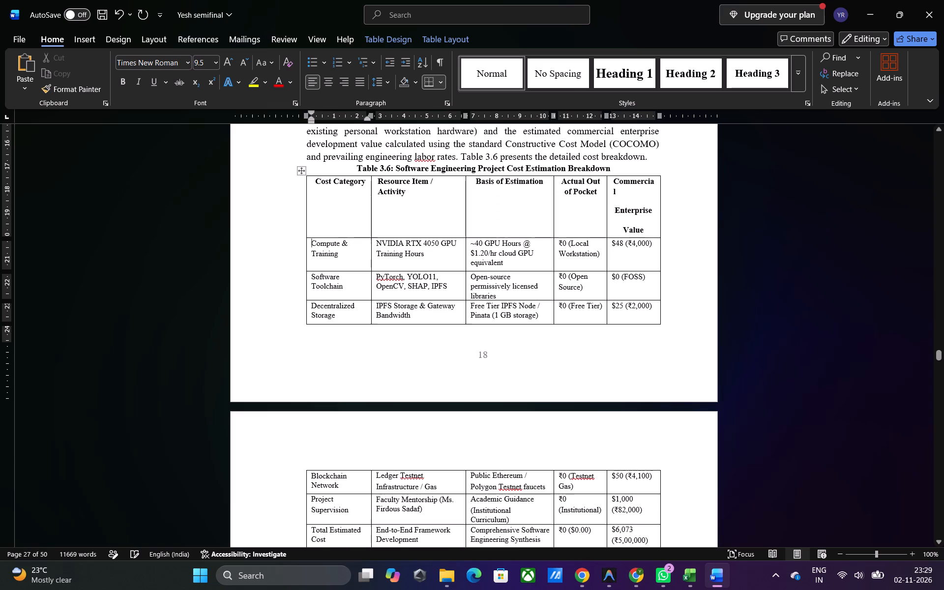
scroll(427, 302, up, 1)
scroll(427, 302, down, 2)
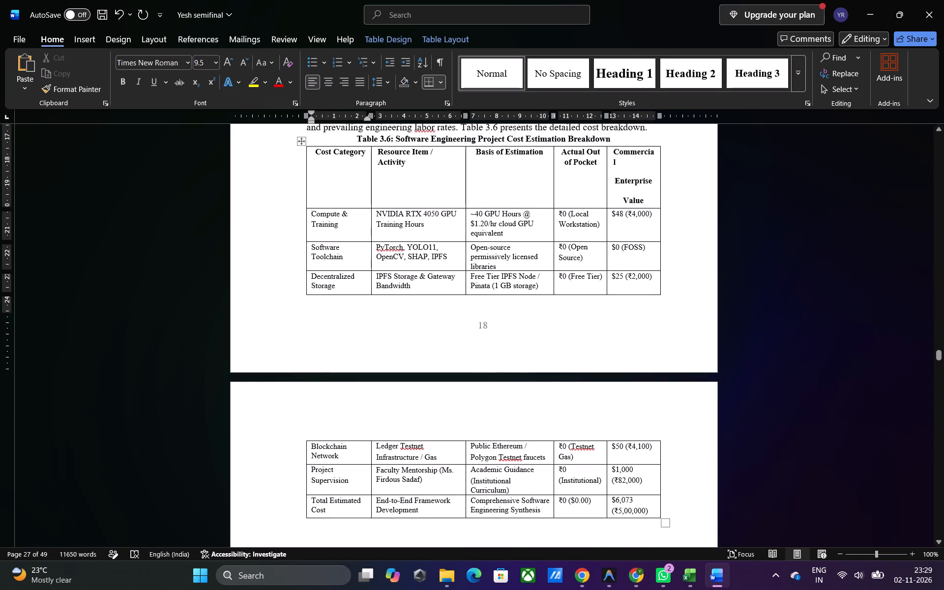
scroll(432, 282, down, 1)
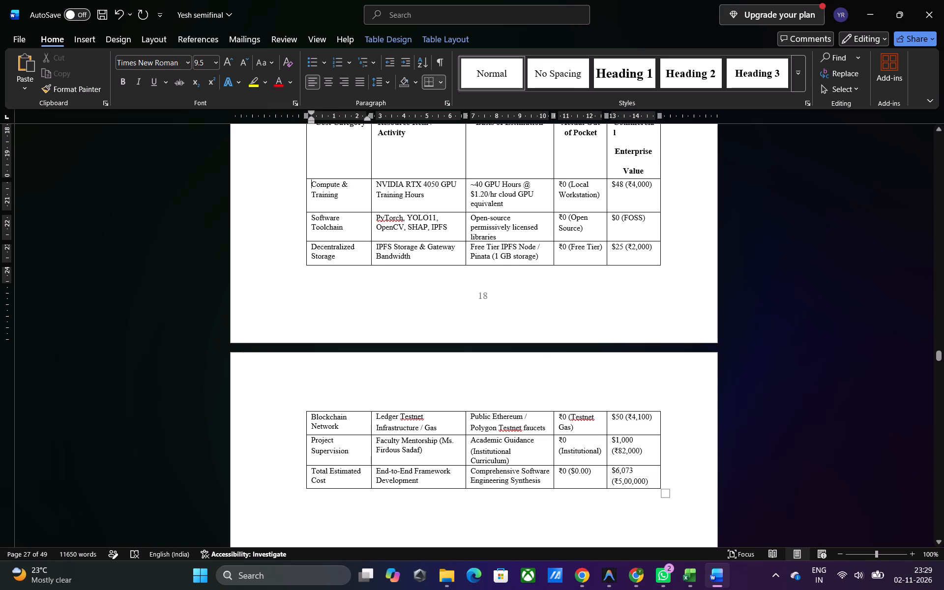
Add two blank lines between the section 3.6 cost estimation paragraph and the Table 3.6 caption.
scroll(433, 282, up, 1)
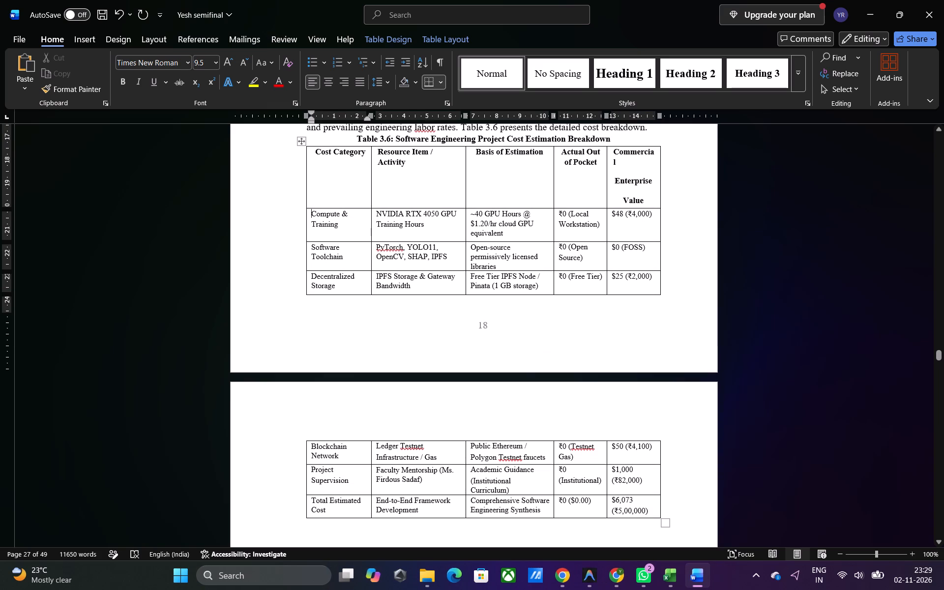
scroll(433, 282, up, 1)
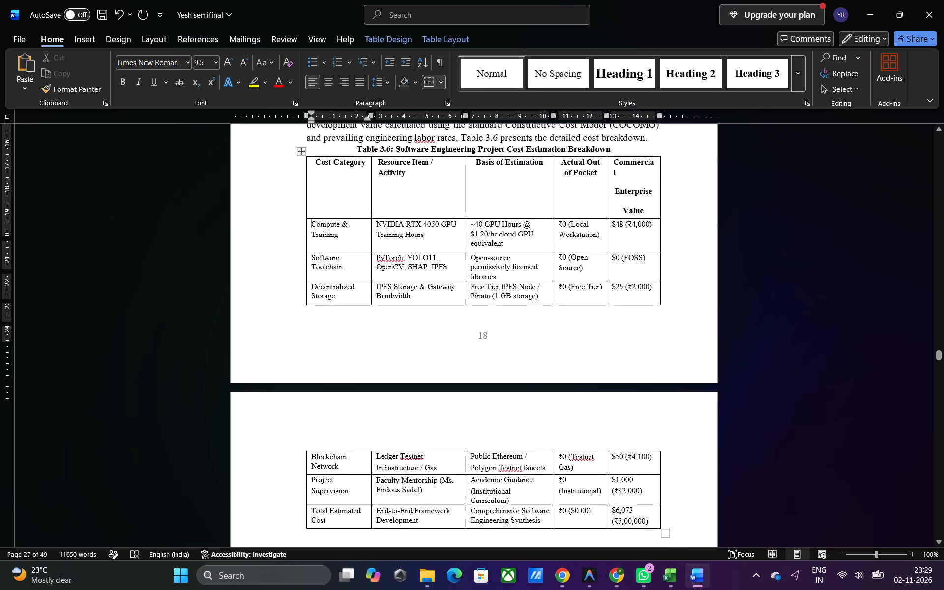
scroll(433, 282, up, 3)
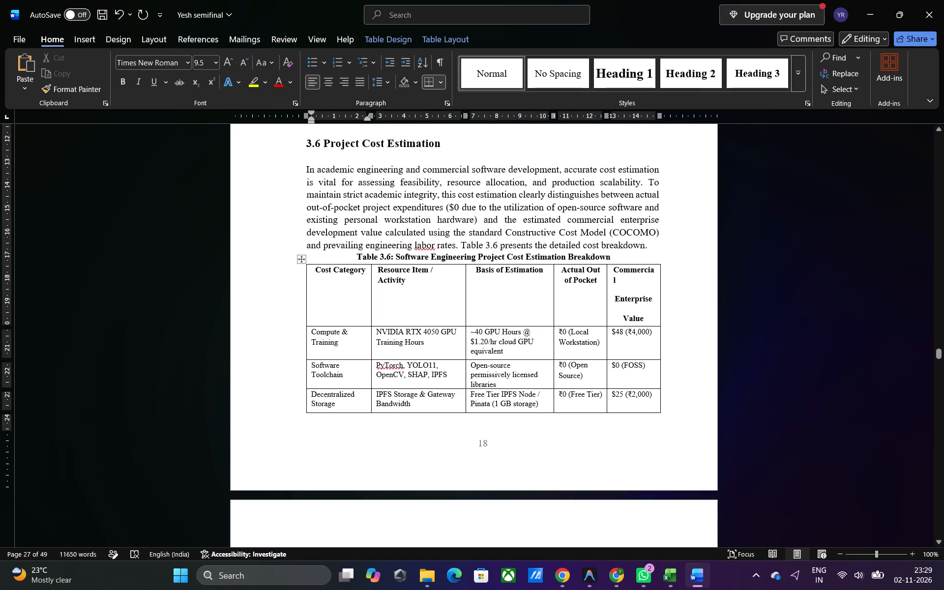
click(654, 250)
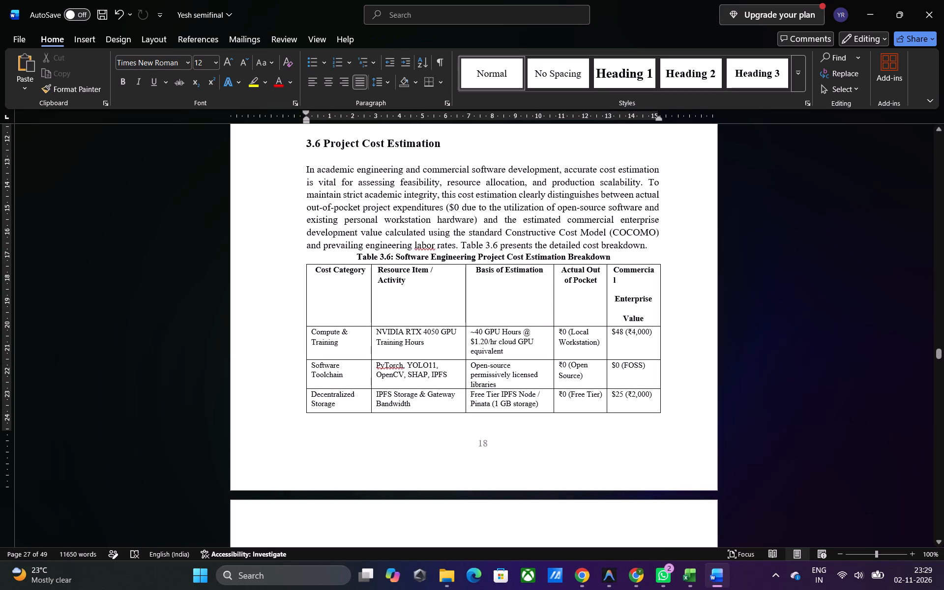
key(Return)
key(Return)
key(Return)
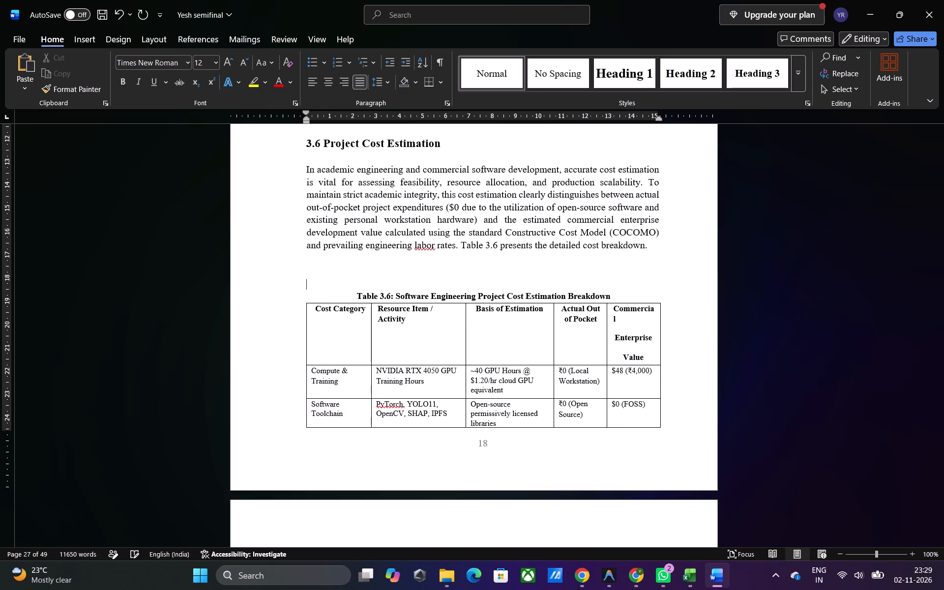
key(BackSpace)
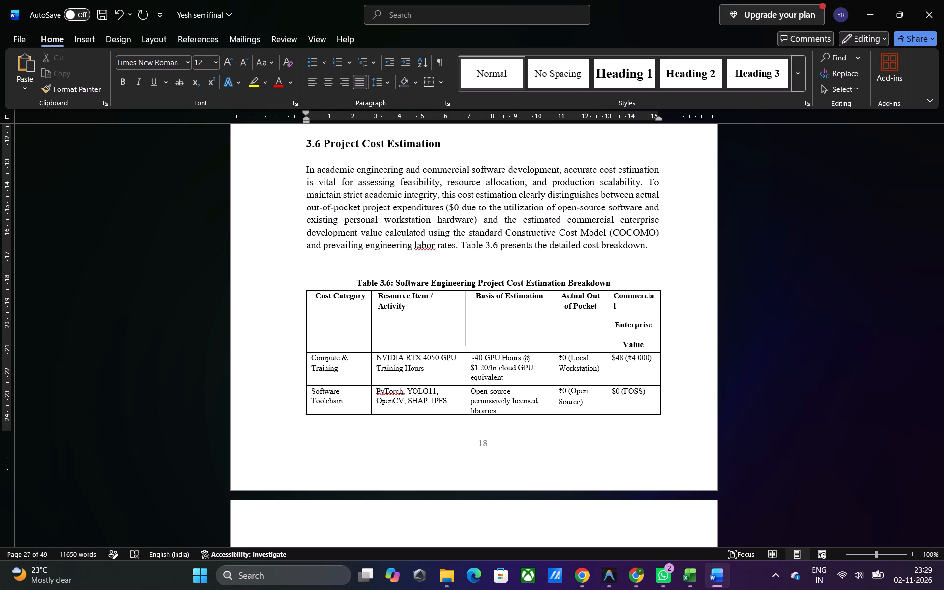
Insert a blank line between the non-functional requirements table and the "3.6 Project Cost Estimation" heading.
scroll(667, 250, up, 3)
click(586, 333)
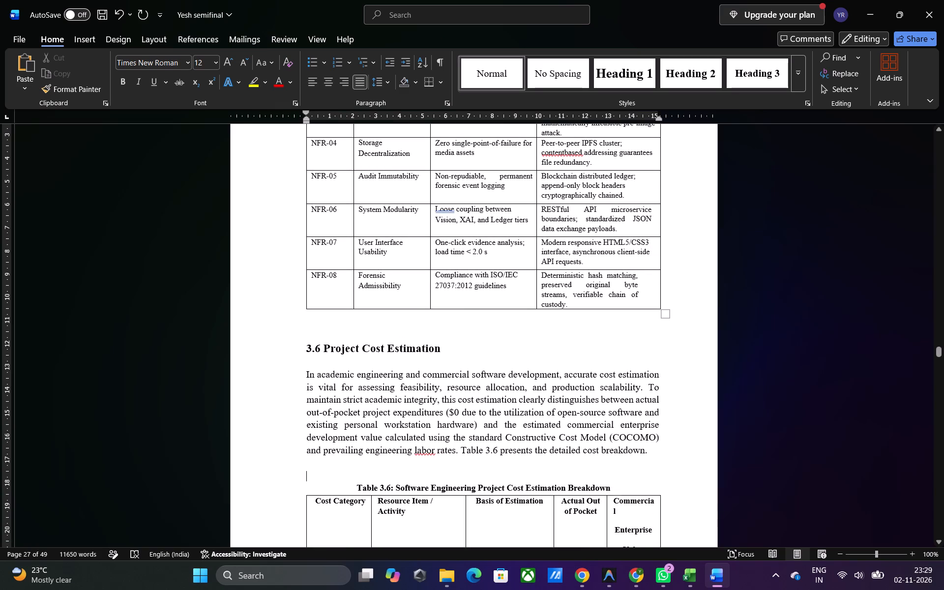
key(Return)
scroll(586, 333, down, 1)
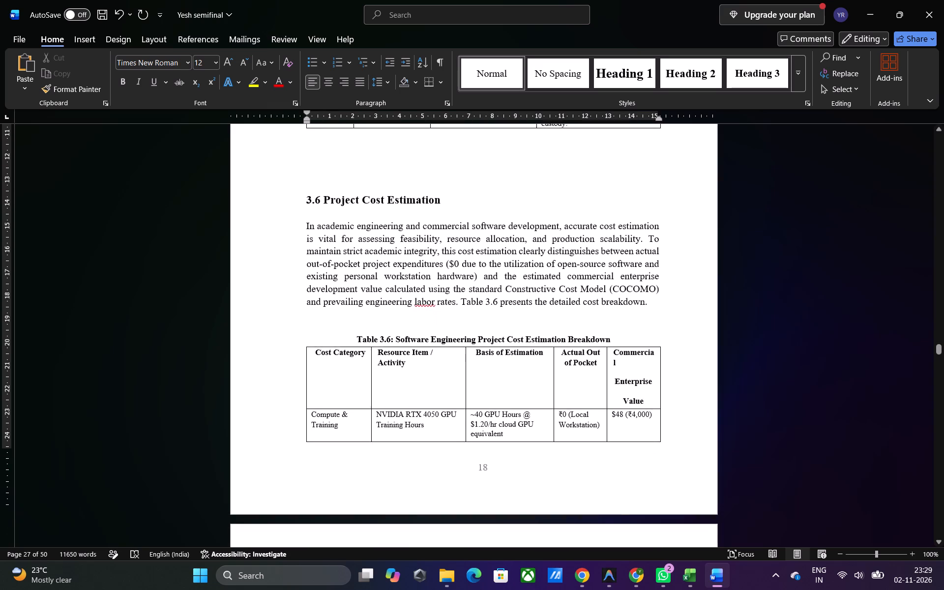
Add nine blank lines above the Table 3.6 caption so the caption and whole table start on the next page.
click(531, 317)
scroll(531, 317, down, 4)
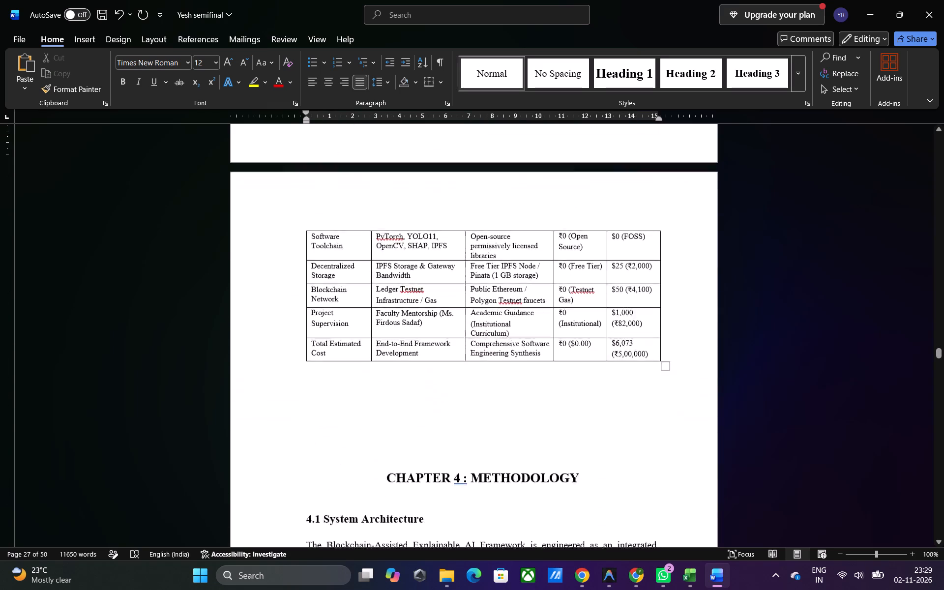
scroll(531, 317, down, 1)
scroll(531, 317, up, 4)
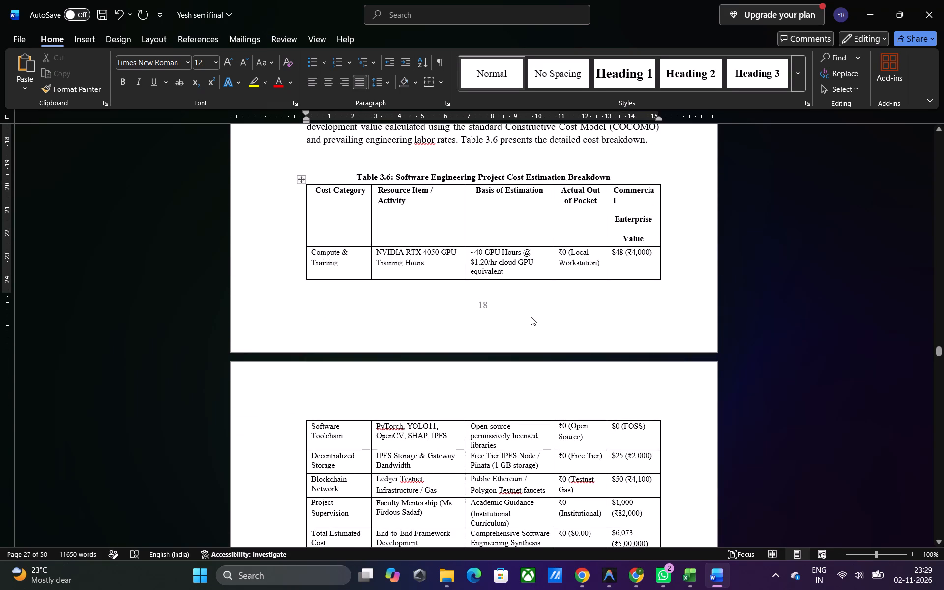
key(Return)
key(Return)
key(Return)
key(Return)
key(Return)
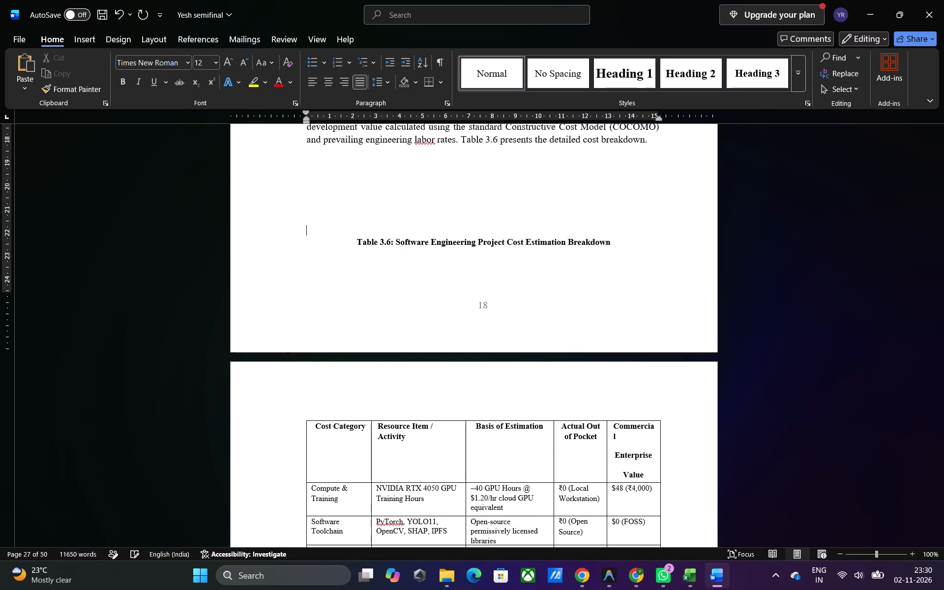
key(Return)
key(Return)
key(Return)
key(Return)
scroll(531, 317, down, 1)
scroll(531, 317, up, 1)
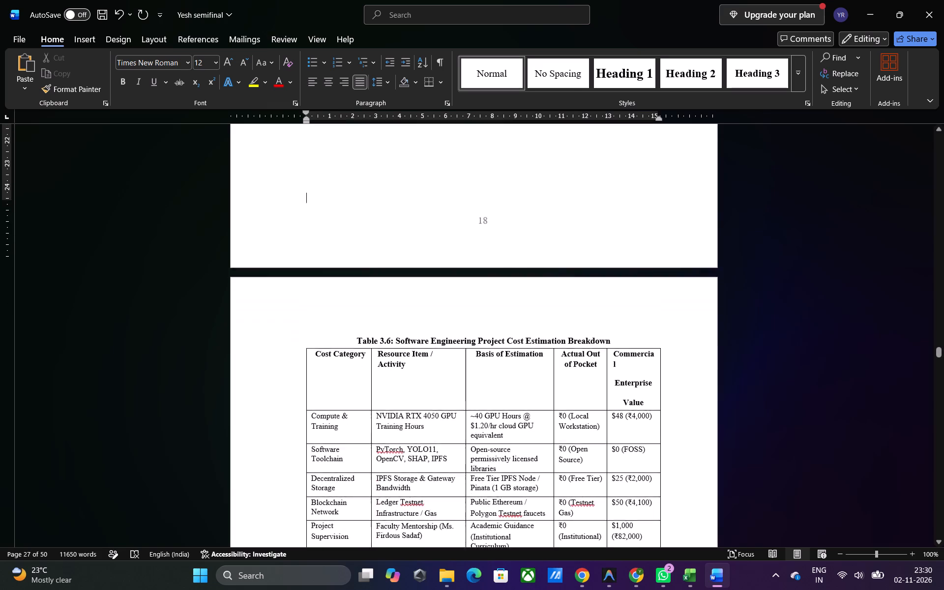
scroll(531, 317, up, 1)
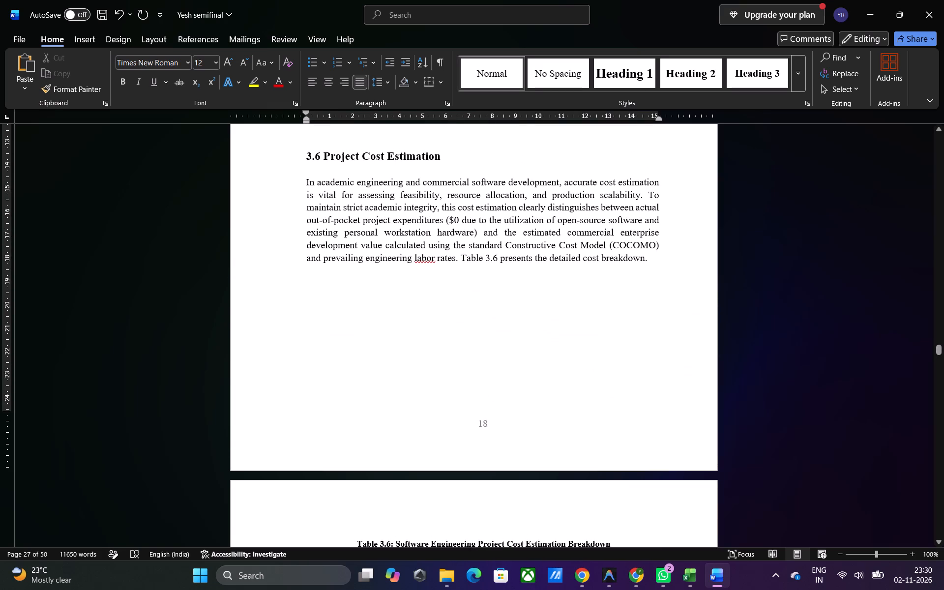
scroll(485, 302, up, 1)
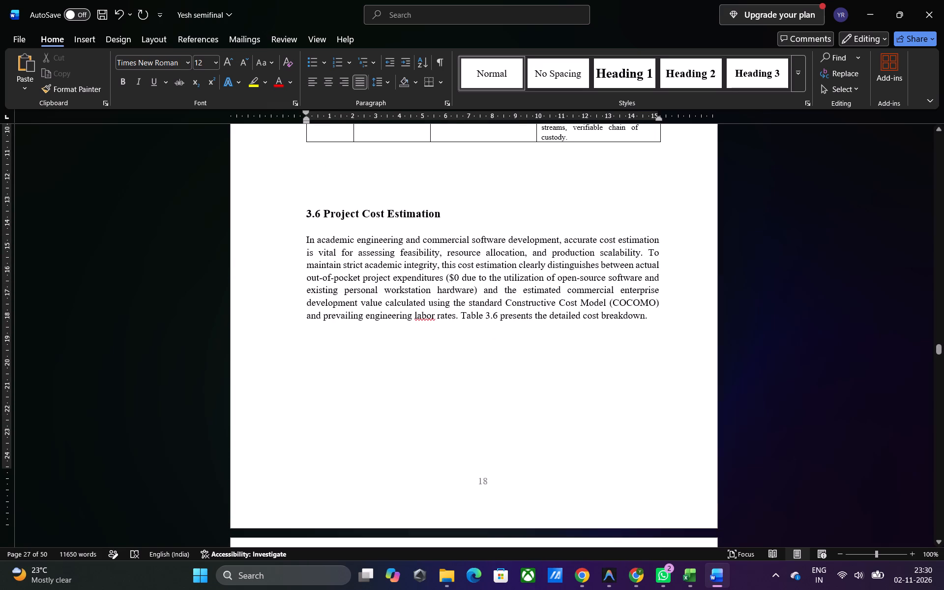
drag(657, 325, 303, 249)
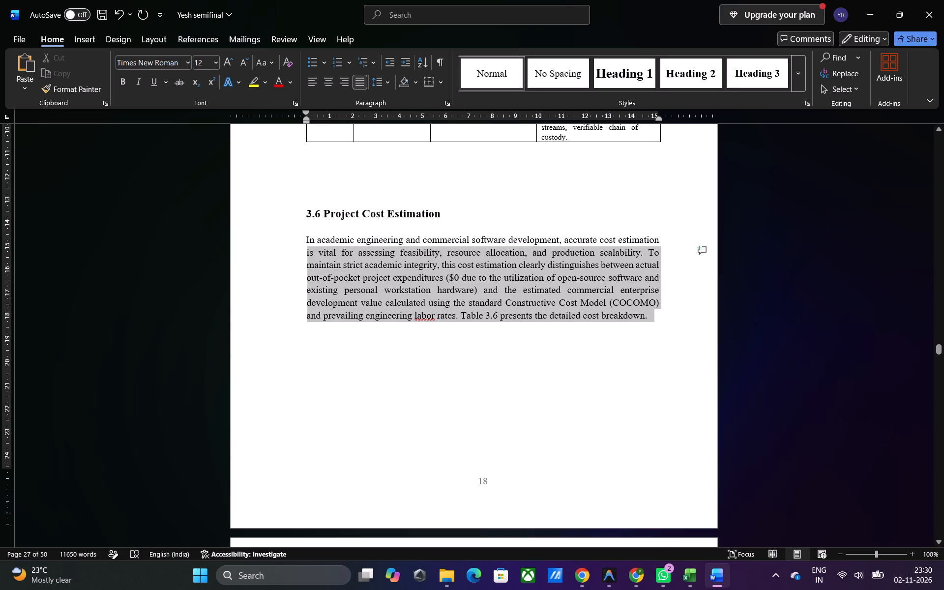
drag(303, 249, 305, 243)
key(ctrl+c)
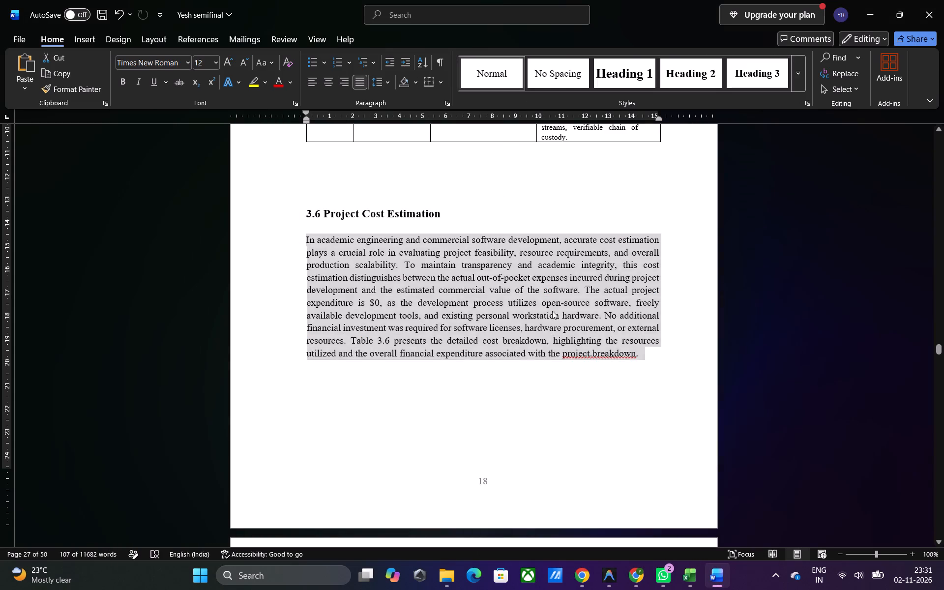
Delete the empty lines between the section 3.6 paragraph and the Table 3.6 caption.
scroll(532, 418, down, 3)
scroll(484, 418, down, 7)
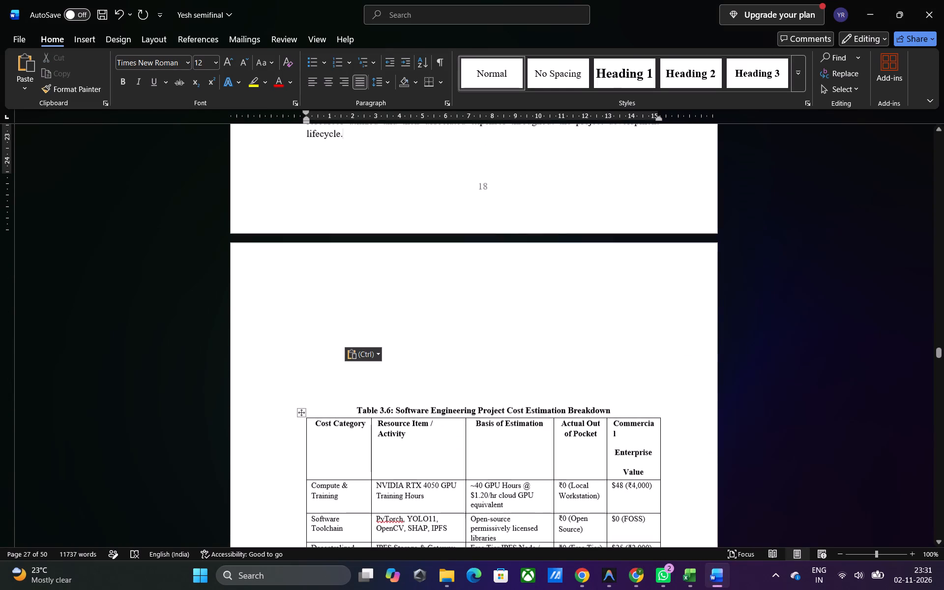
click(416, 387)
key(BackSpace)
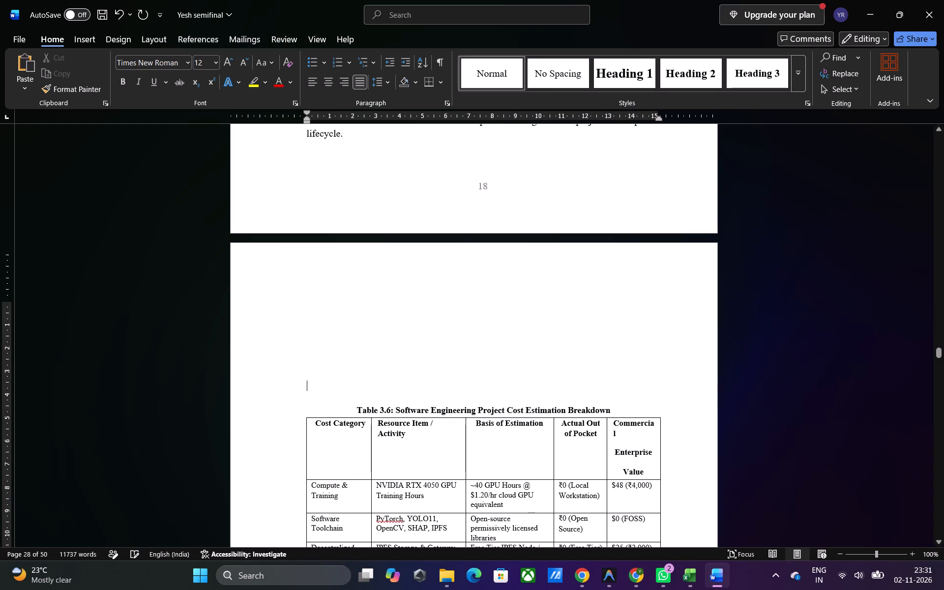
key(BackSpace)
key(BackSpace)
key(BackSpace)
key(BackSpace)
key(BackSpace)
key(BackSpace)
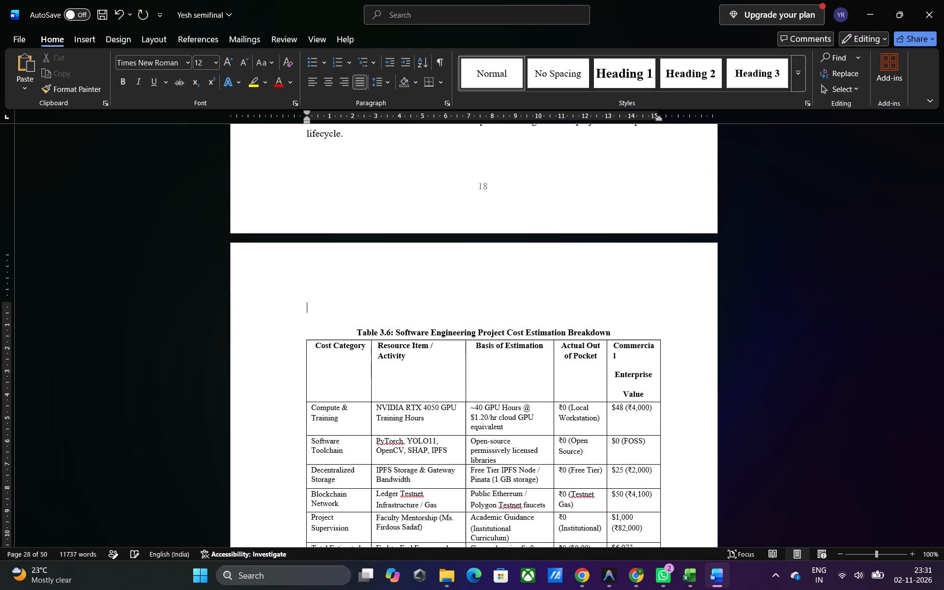
key(BackSpace)
scroll(426, 374, up, 3)
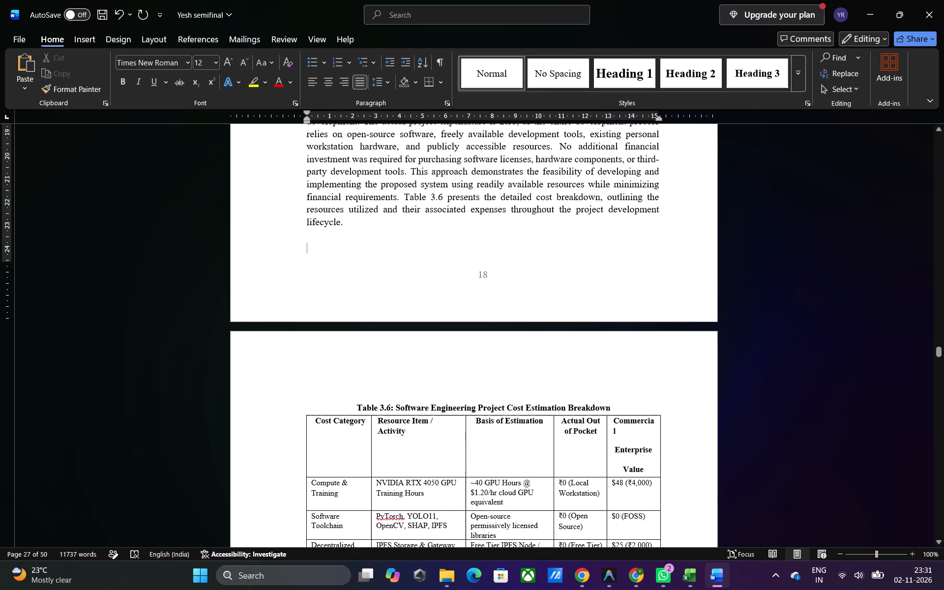
Reduce the Commercial Enterprise Value of the Compute & Training row in Table 3.6 to ₹4,000, without dollar amount or parentheses.
scroll(426, 374, down, 5)
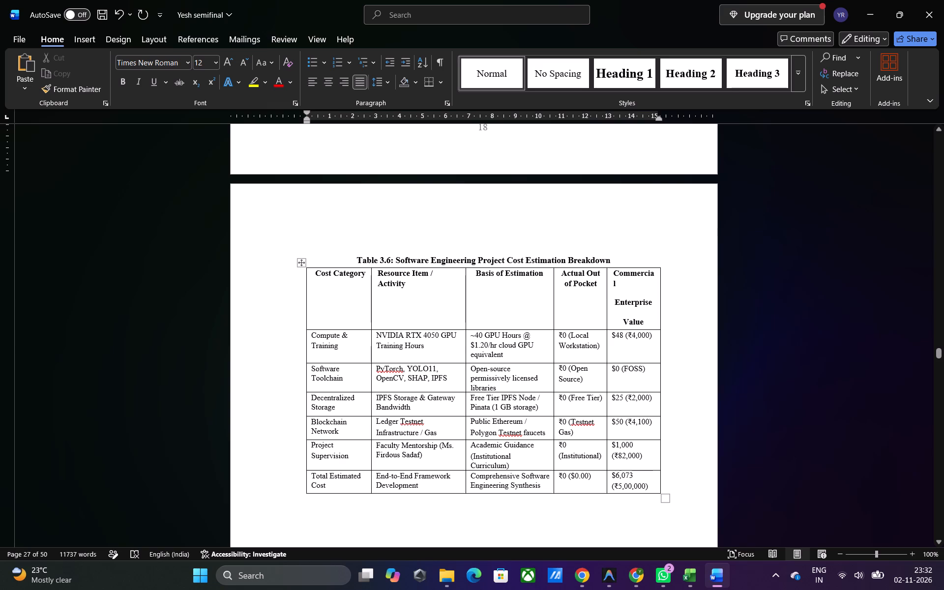
click(628, 337)
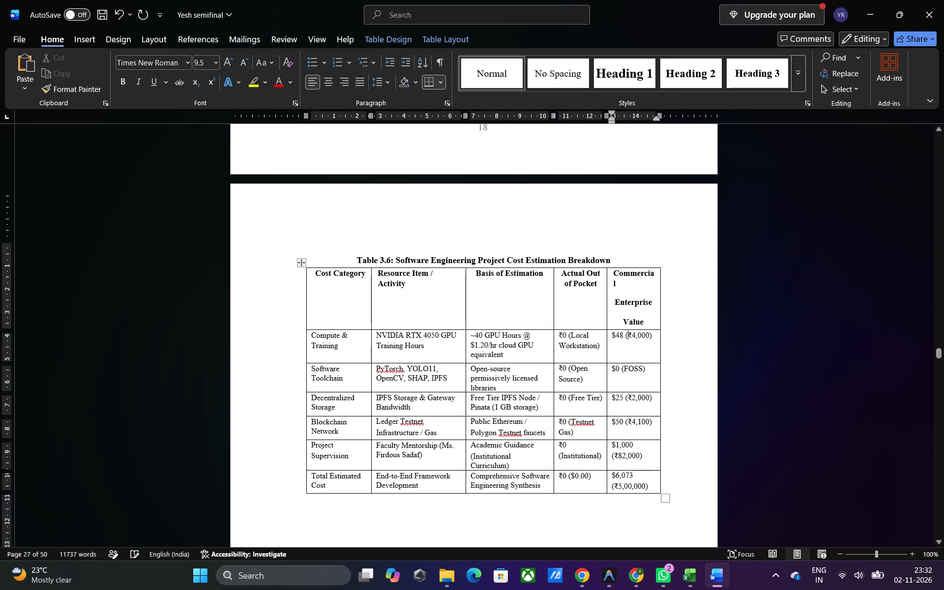
key(BackSpace)
key(BackSpace)
key(BackSpace)
key(BackSpace)
key(BackSpace)
click(635, 338)
key(BackSpace)
Delete the trailing space after "(FOSS)" in the Software Toolchain row of Table 3.6.
click(651, 371)
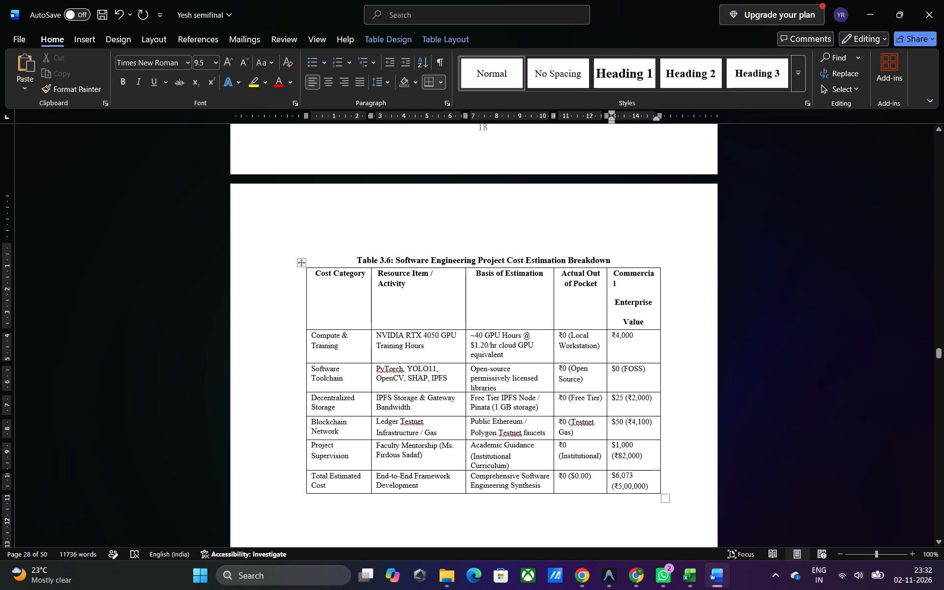
scroll(649, 371, up, 13)
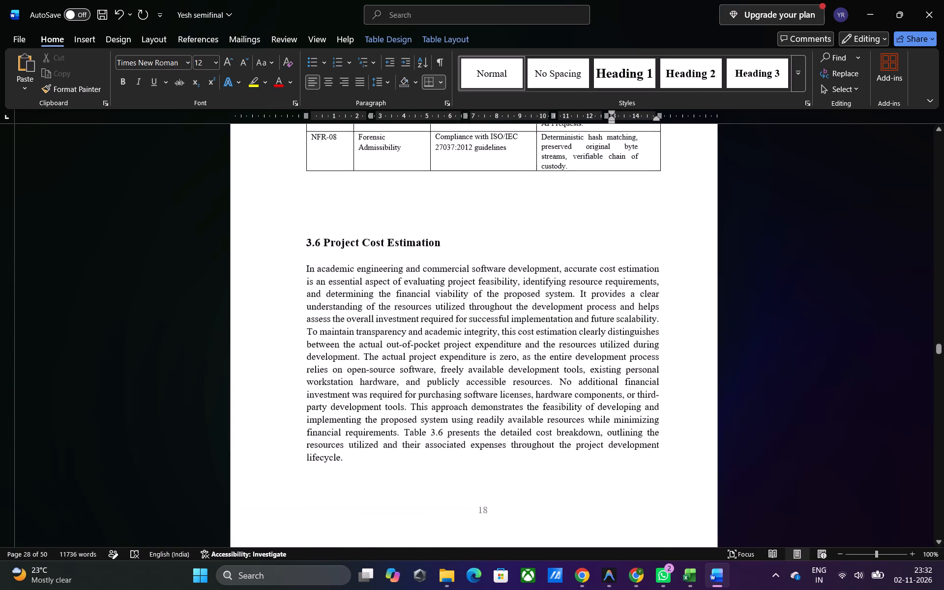
scroll(631, 345, up, 1)
scroll(623, 353, down, 14)
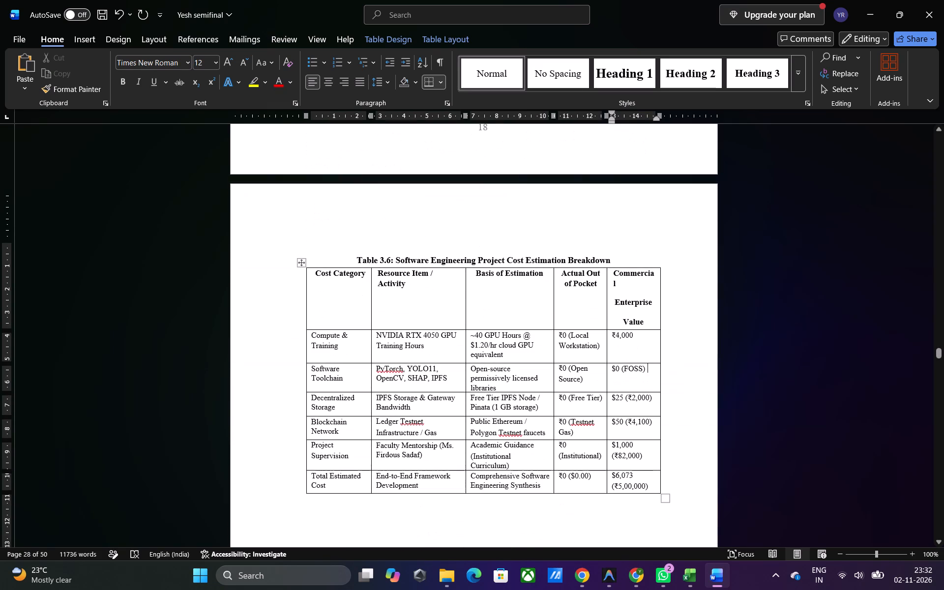
key(BackSpace)
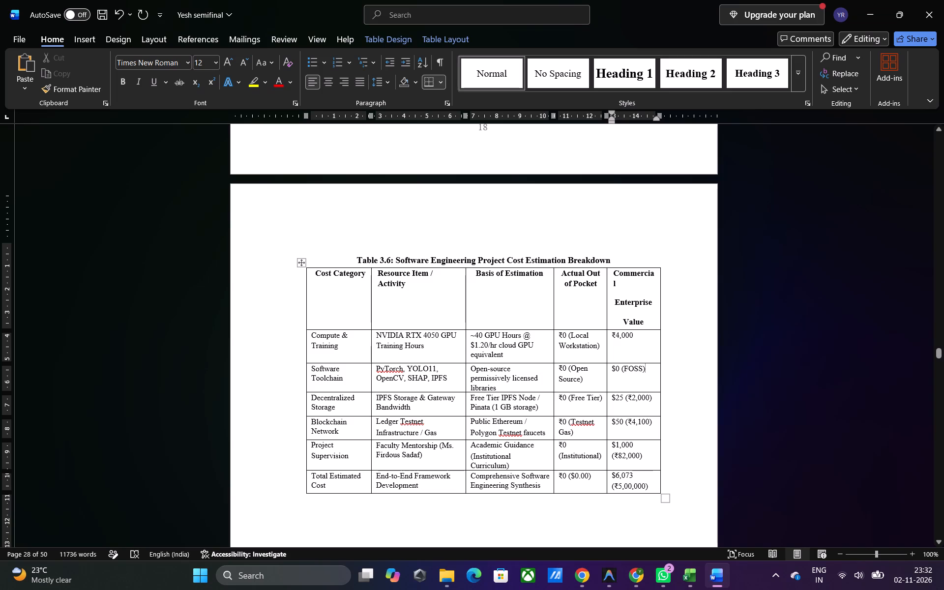
Reduce the Commercial Enterprise Value of the Decentralized Storage row to ₹2,000, without dollar amount or parentheses.
click(627, 397)
key(BackSpace)
key(BackSpace)
key(BackSpace)
key(BackSpace)
key(BackSpace)
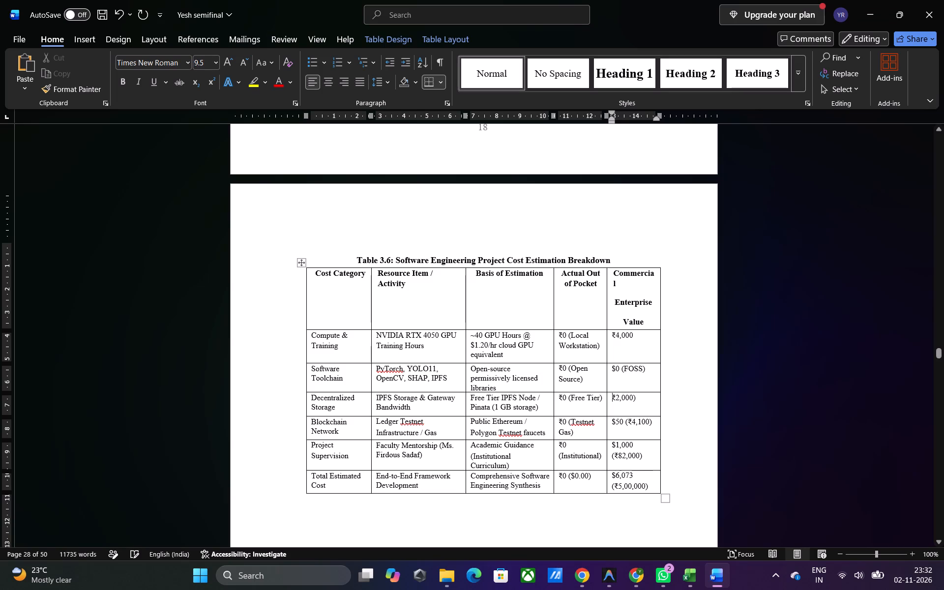
click(647, 401)
key(BackSpace)
key(BackSpace)
Reduce the Commercial Enterprise Value of the Blockchain Network row to ₹4,100, without dollar amount or parentheses.
click(631, 426)
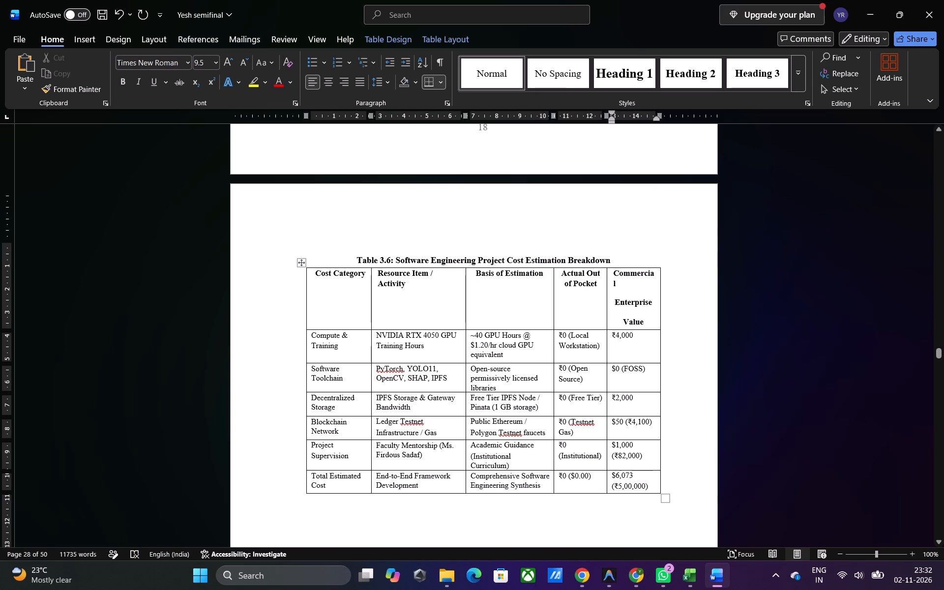
click(629, 423)
key(BackSpace)
key(BackSpace)
key(BackSpace)
key(BackSpace)
key(BackSpace)
key(Right)
key(Right)
key(Right)
key(Right)
key(Right)
key(Right)
key(Right)
key(BackSpace)
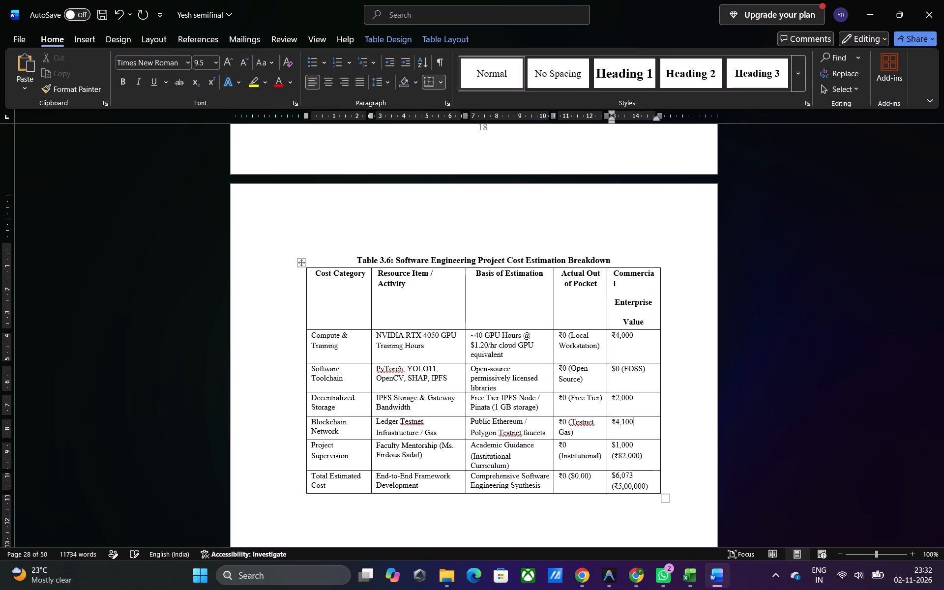
Delete the dollar amount from the Commercial Enterprise Value cell of the Project Supervision row.
key(Down)
key(Down)
key(Right)
key(Up)
key(BackSpace)
key(BackSpace)
key(BackSpace)
key(BackSpace)
key(BackSpace)
key(BackSpace)
key(BackSpace)
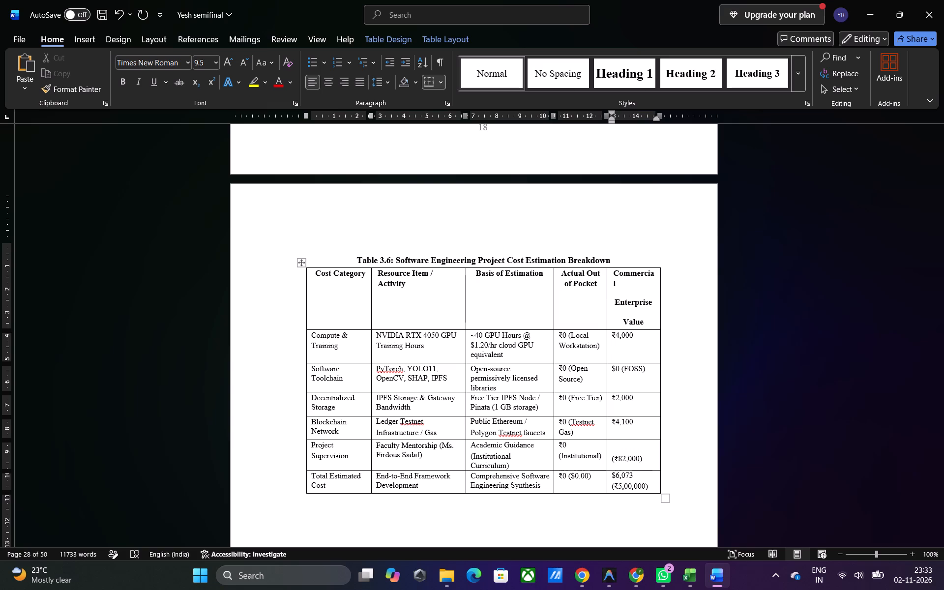
Trim the rupee amount in the Project Supervision row's Commercial Enterprise Value cell to ₹82,00, without parentheses.
key(Down)
key(Right)
key(BackSpace)
key(BackSpace)
key(Right)
key(Right)
key(Right)
key(Right)
key(Right)
key(Right)
key(Right)
key(BackSpace)
key(Right)
key(BackSpace)
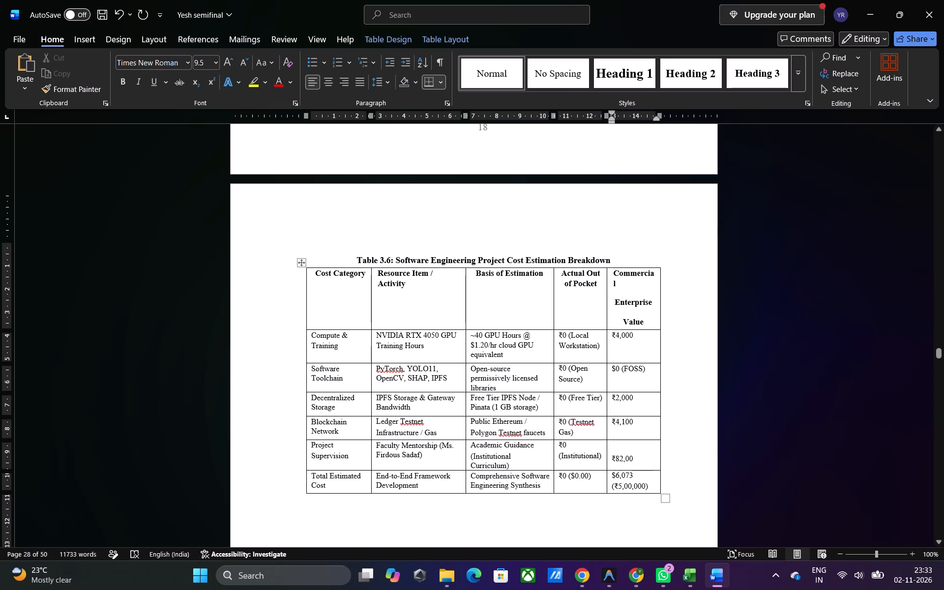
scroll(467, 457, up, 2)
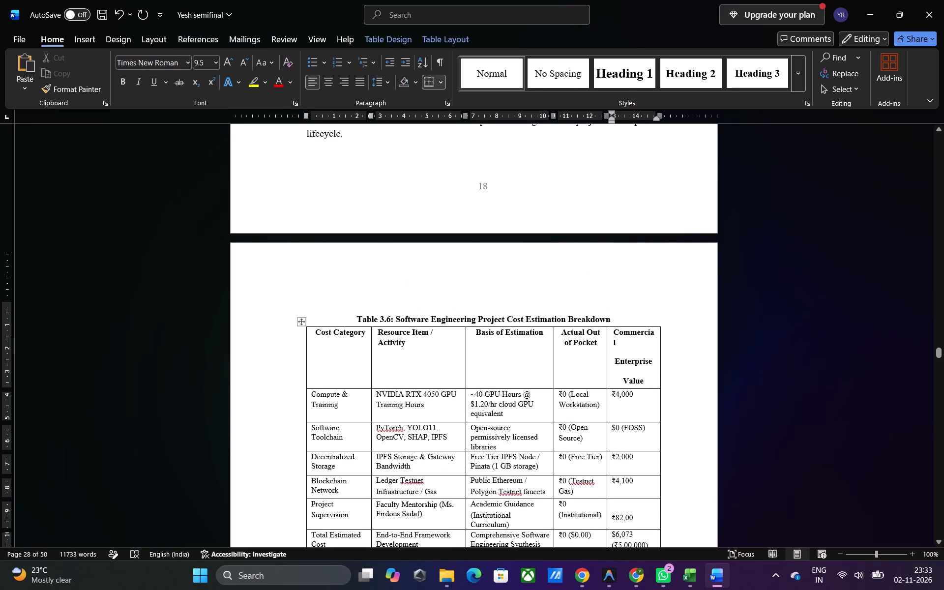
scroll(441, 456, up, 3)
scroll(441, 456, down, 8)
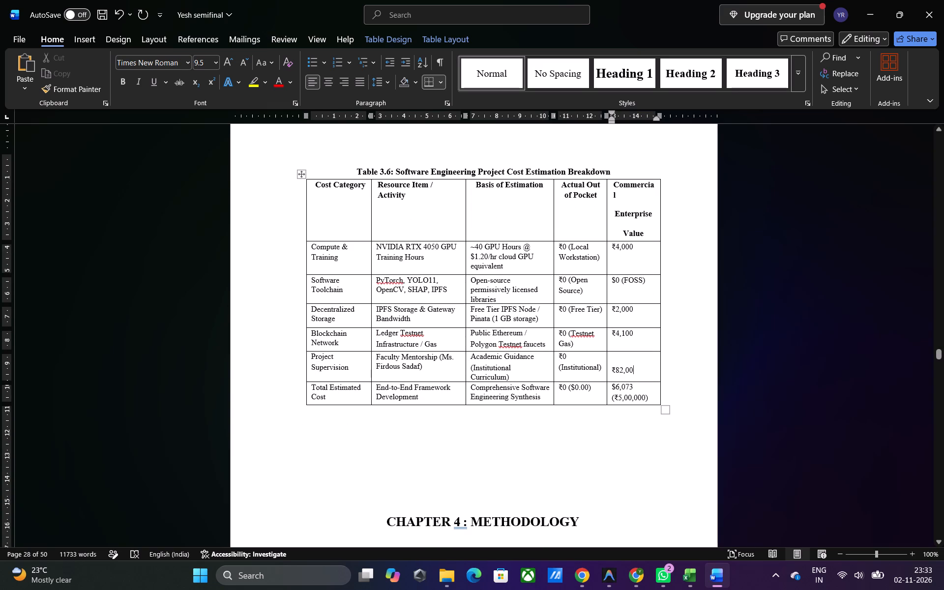
Delete the whole of section 3.6, including Table 3.6, between the NFR table and the Chapter 4 heading.
drag(684, 425, 265, 302)
key(BackSpace)
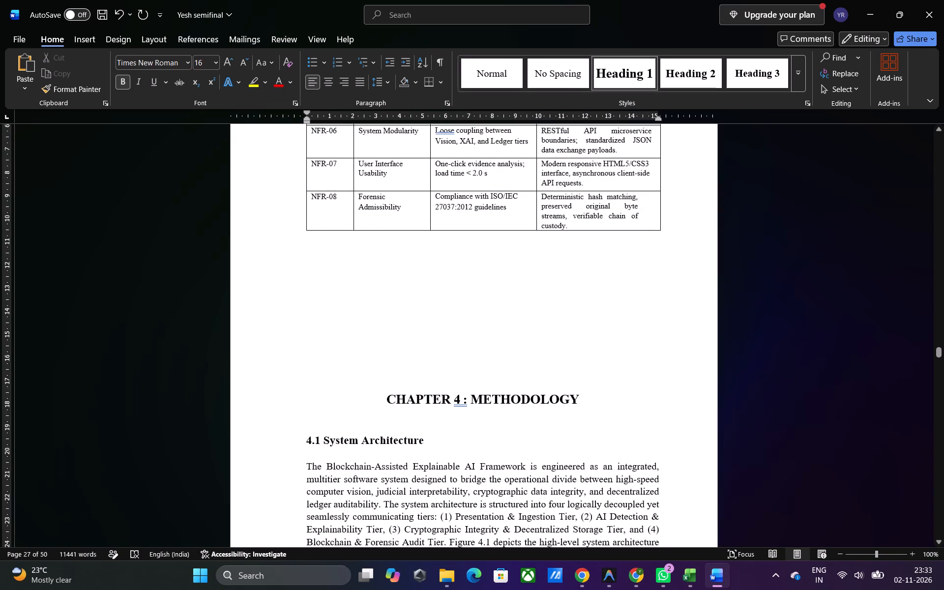
Insert seven blank lines above the Chapter 4: Methodology heading to start it on a new page.
key(Return)
key(Return)
key(Return)
key(Return)
key(Return)
scroll(271, 300, down, 2)
key(Return)
key(Return)
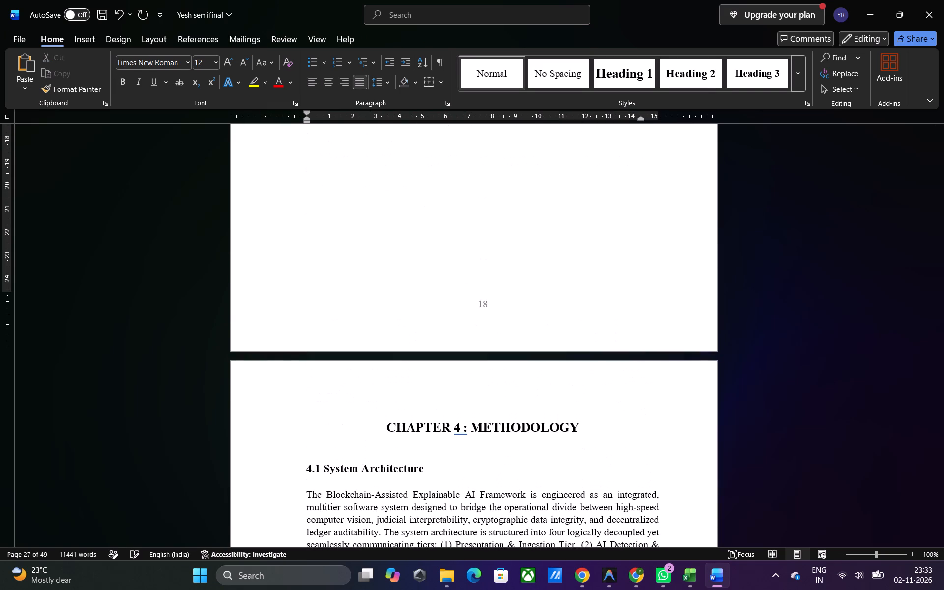
Apply the suggested grammar correction "4:" in the Chapter 4 Methodology heading.
scroll(271, 300, up, 2)
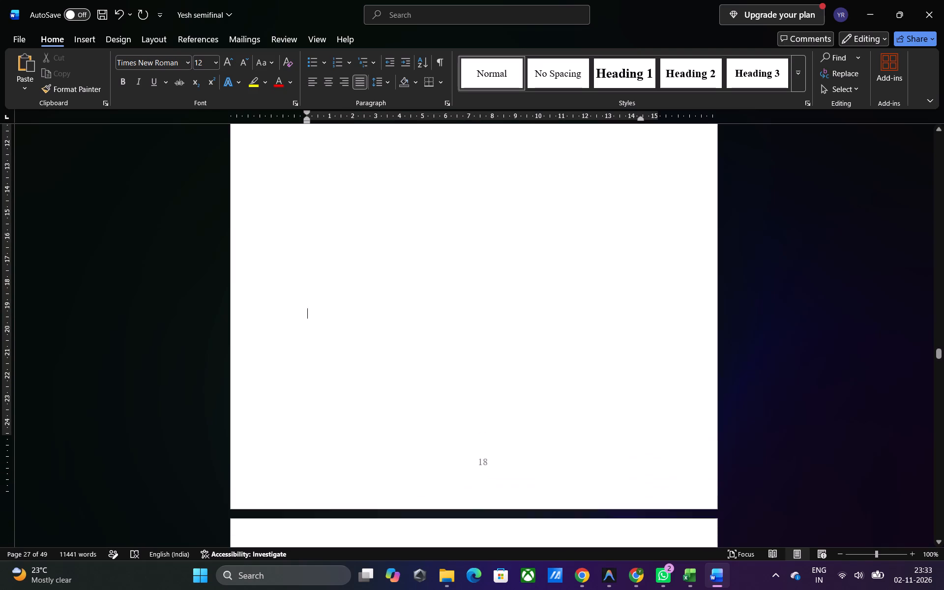
scroll(271, 300, down, 1)
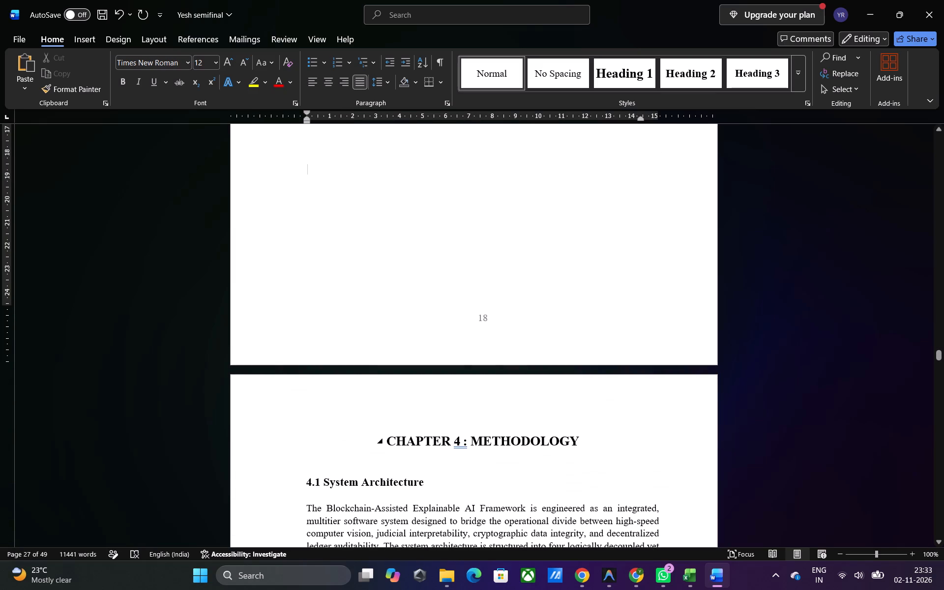
right_click(460, 446)
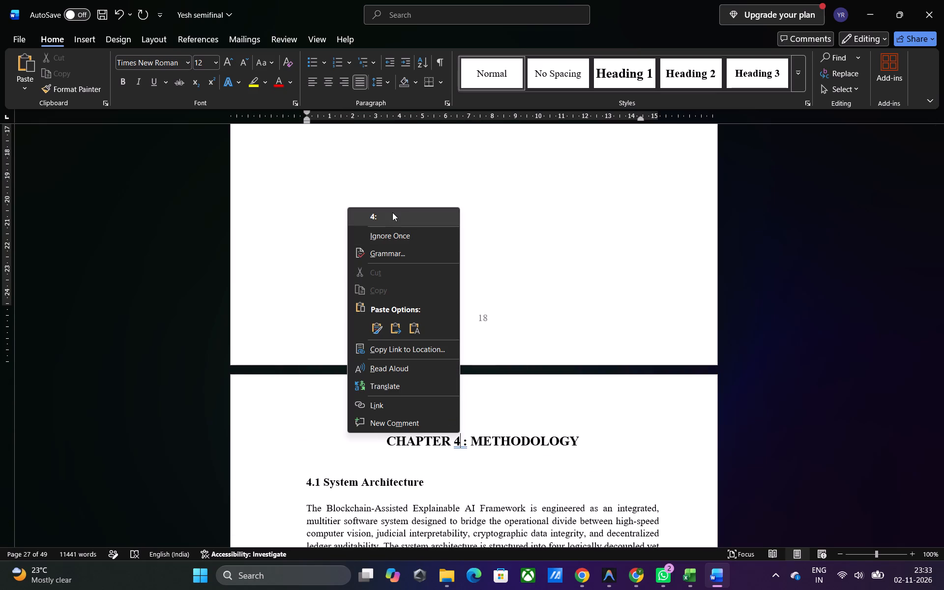
click(392, 212)
Look through the front matter from the title page to the end of the table of contents.
scroll(425, 277, up, 13)
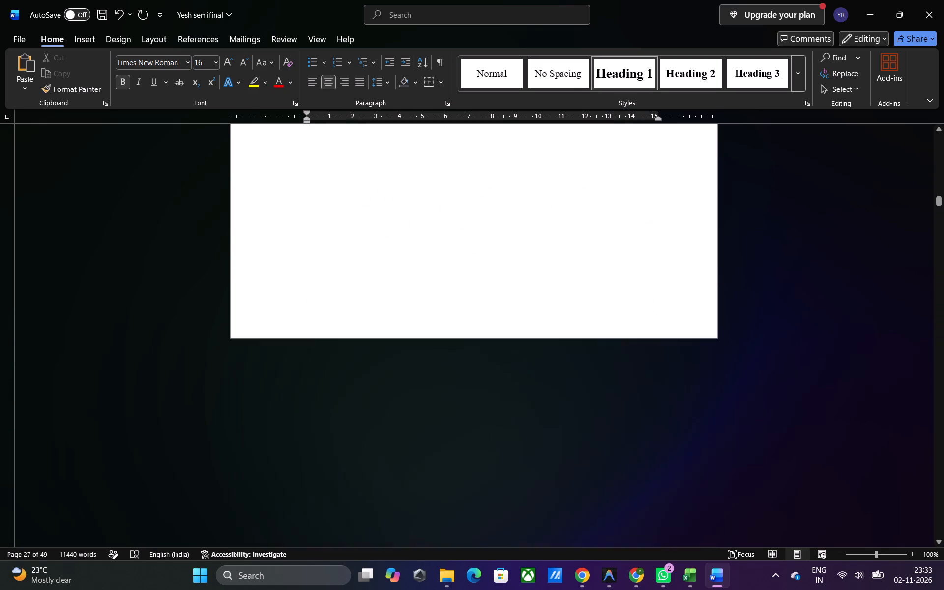
scroll(425, 277, up, 11)
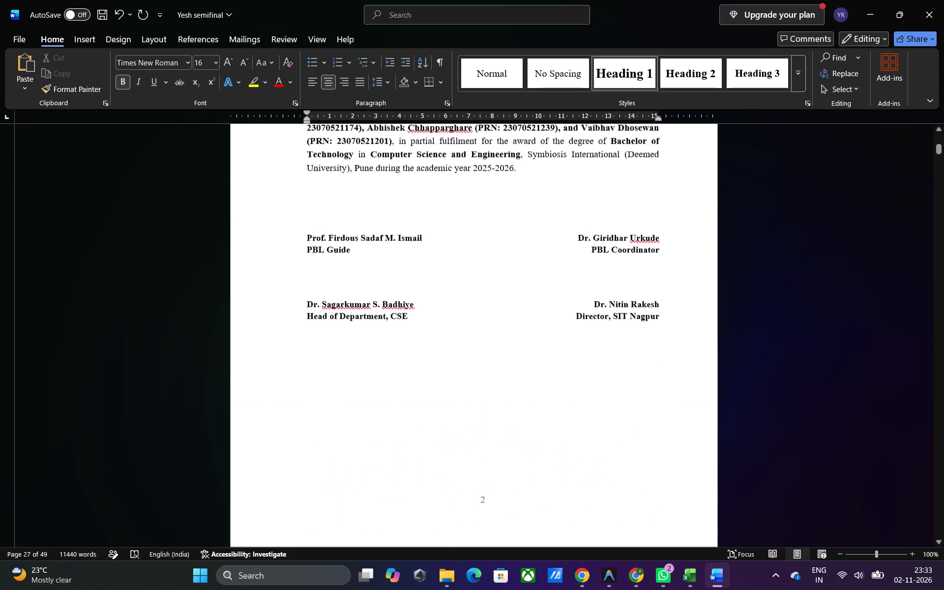
scroll(425, 277, up, 2)
scroll(425, 277, down, 2)
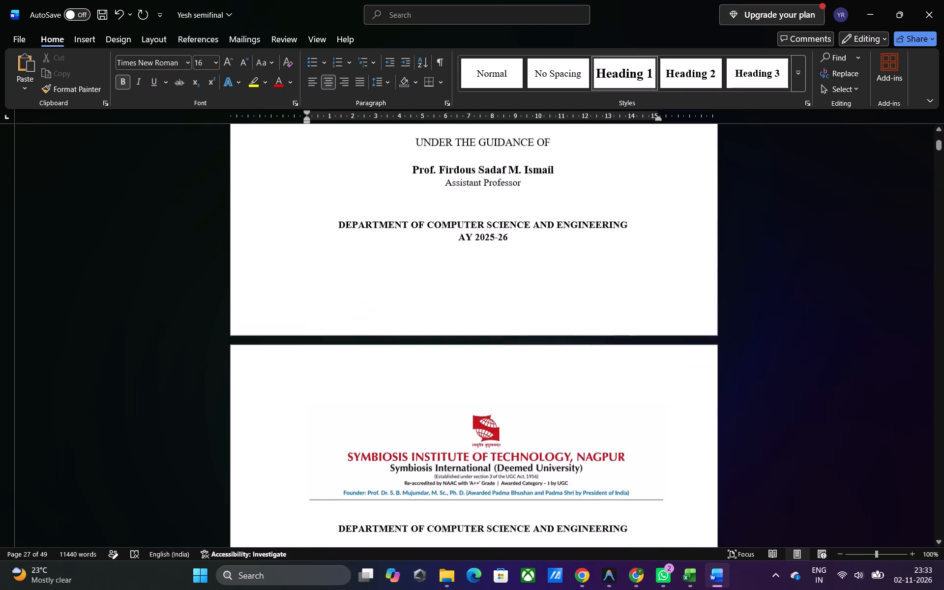
scroll(425, 277, down, 1)
scroll(425, 277, up, 1)
scroll(425, 277, down, 3)
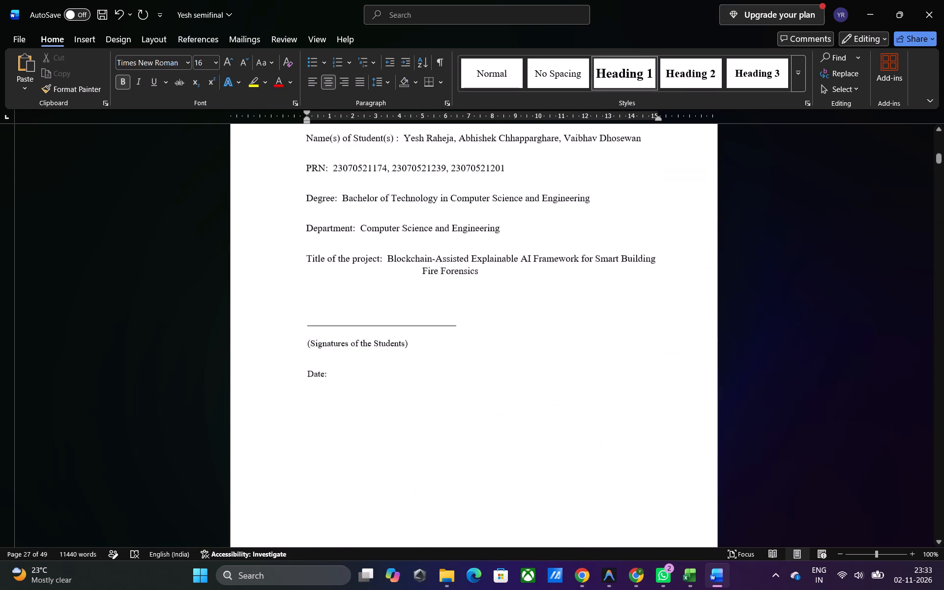
scroll(425, 277, down, 5)
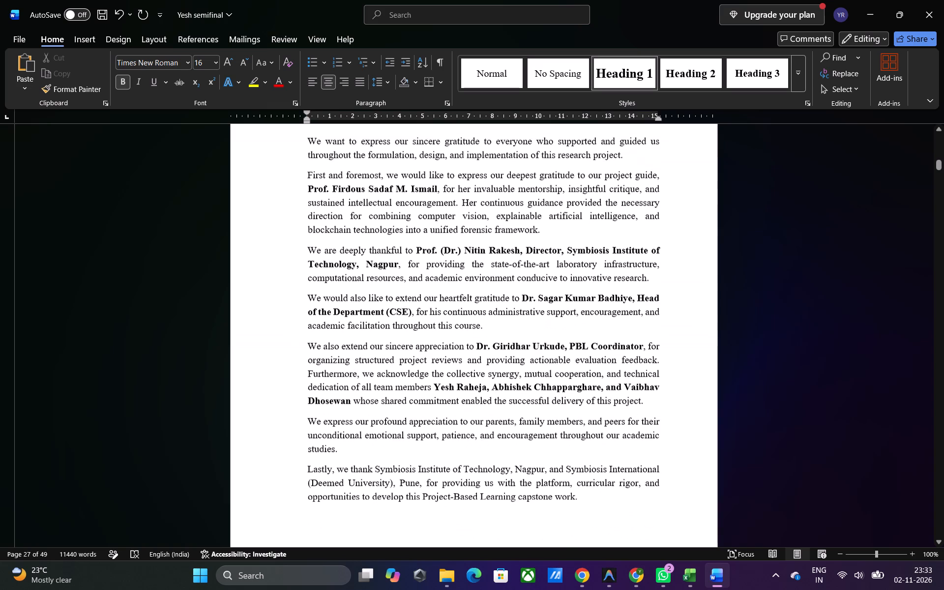
scroll(425, 277, down, 5)
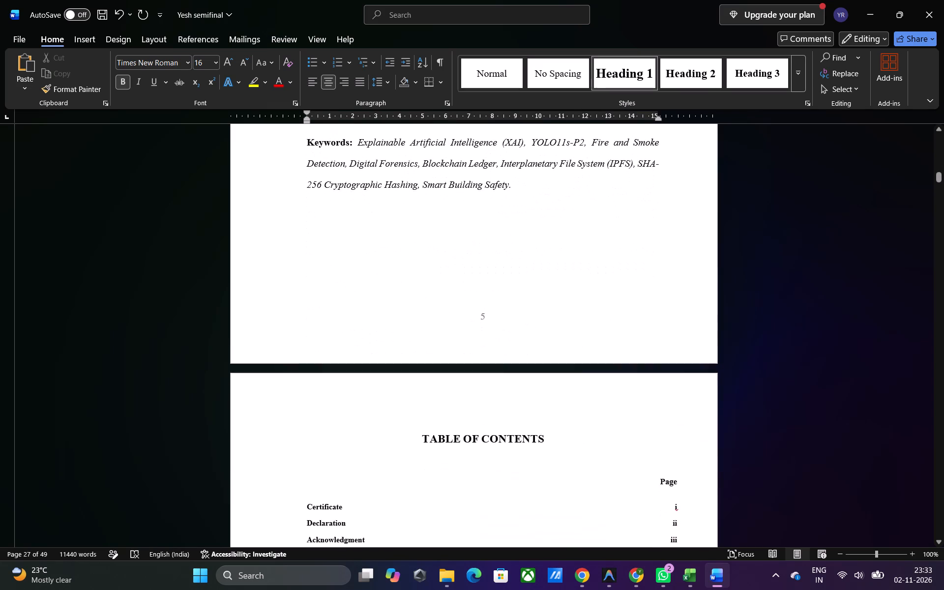
scroll(425, 277, down, 5)
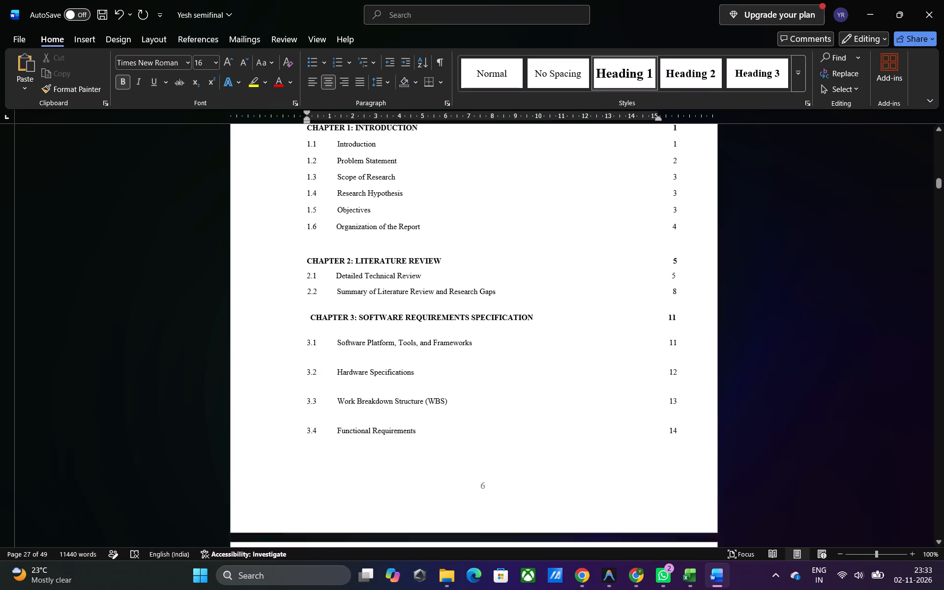
scroll(425, 277, down, 5)
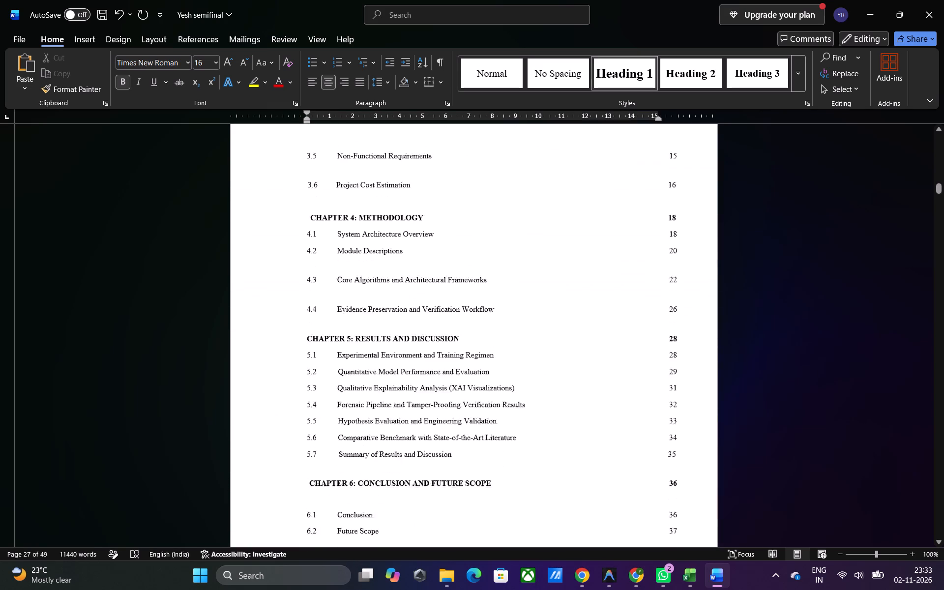
scroll(425, 277, down, 2)
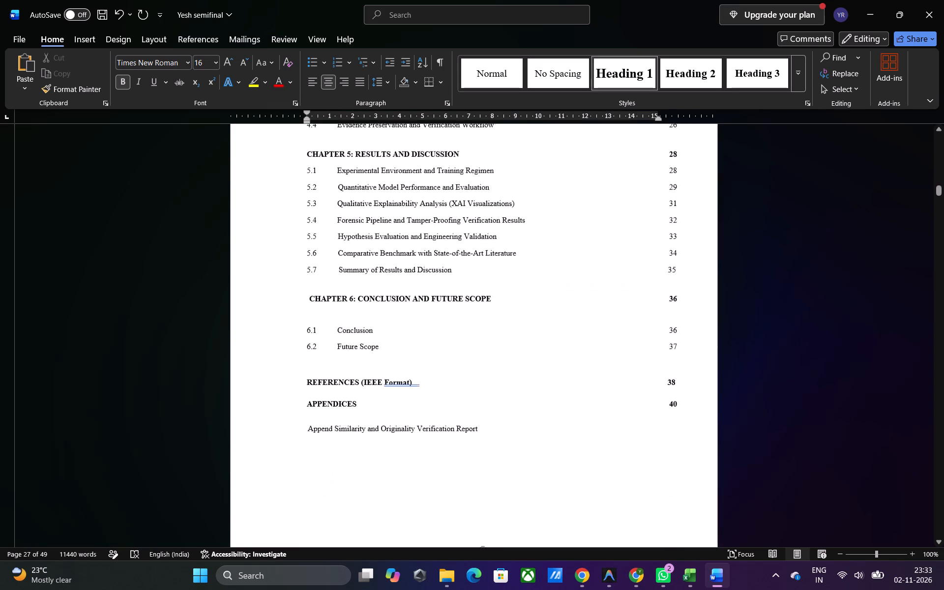
Examine the table of contents entries and page numbers, especially those for chapter 3.
scroll(395, 336, up, 3)
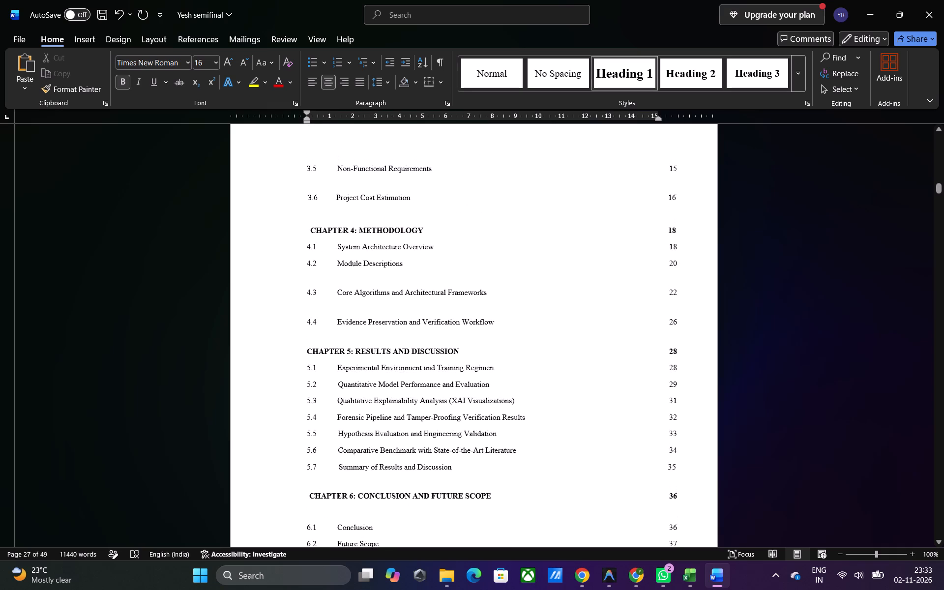
scroll(395, 336, up, 1)
scroll(395, 336, right, 1)
ctrl+scroll(395, 336, up, 1)
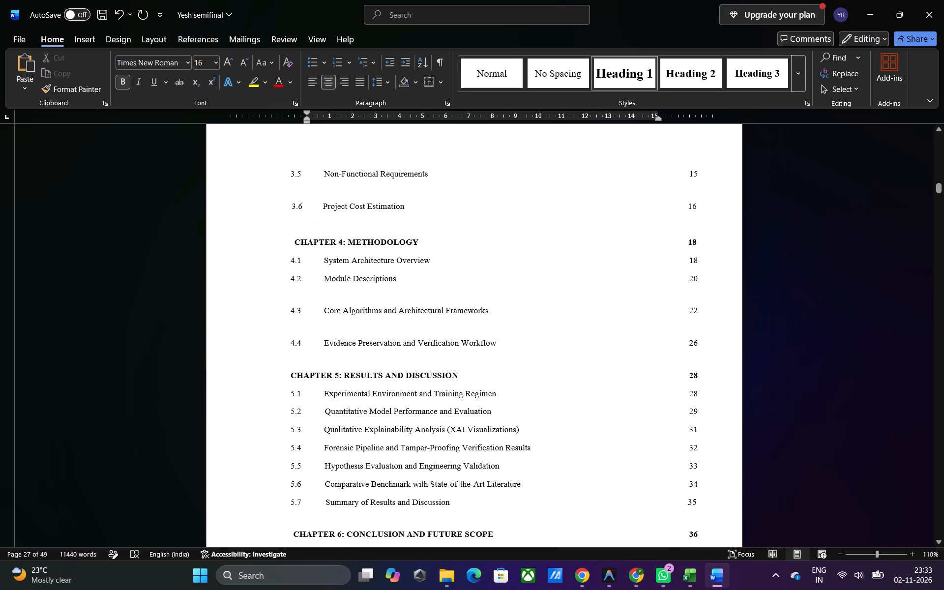
scroll(391, 440, up, 1)
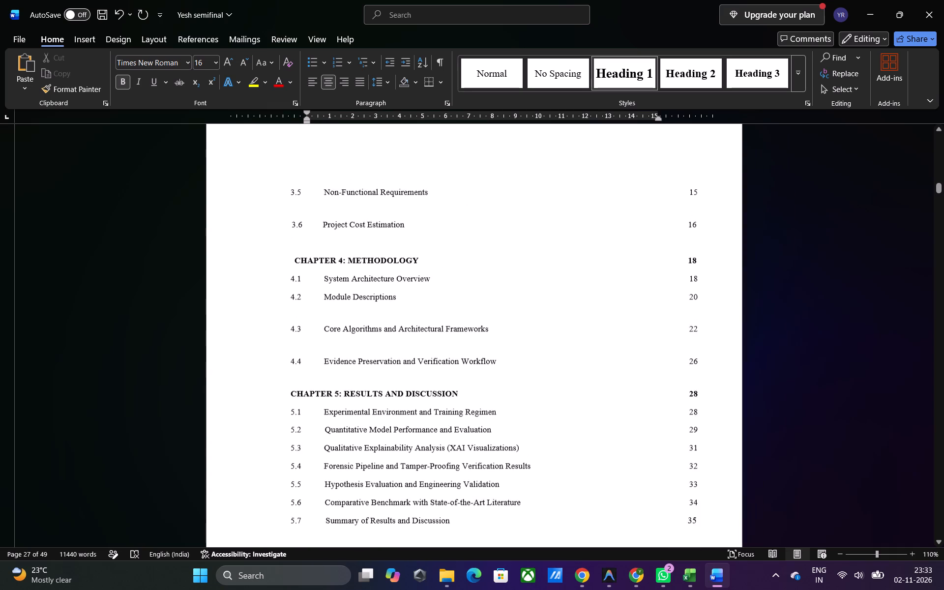
scroll(391, 440, up, 3)
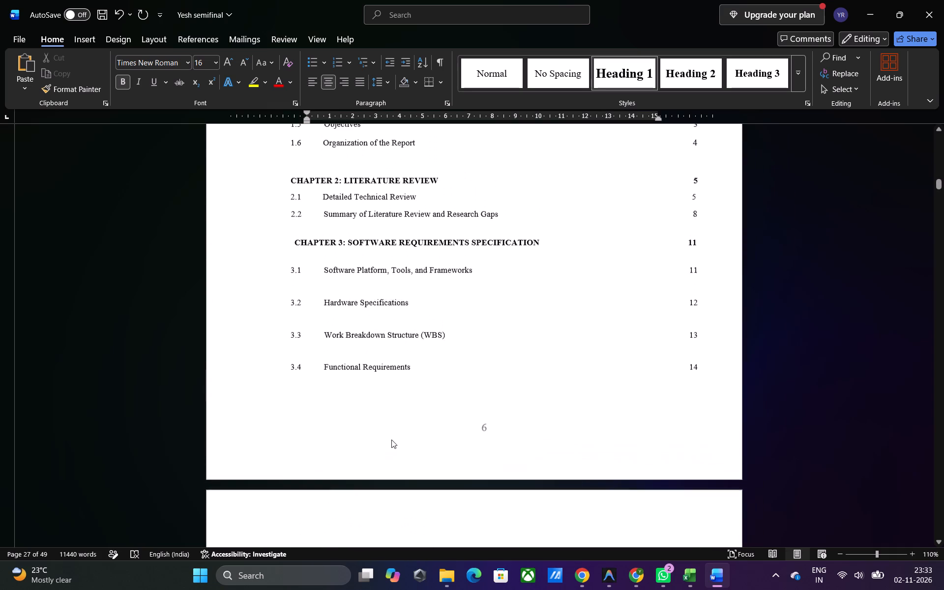
scroll(391, 440, up, 3)
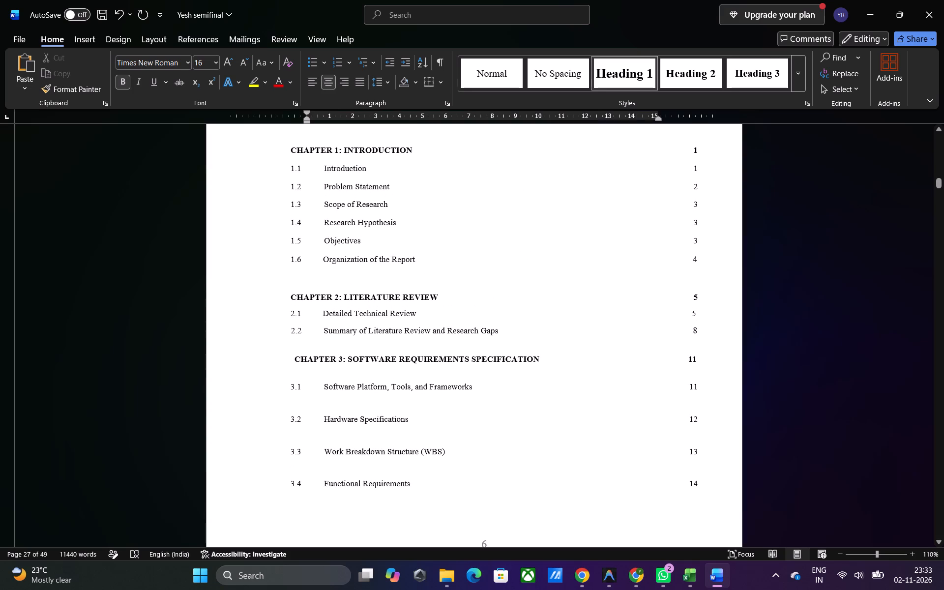
click(347, 469)
click(321, 468)
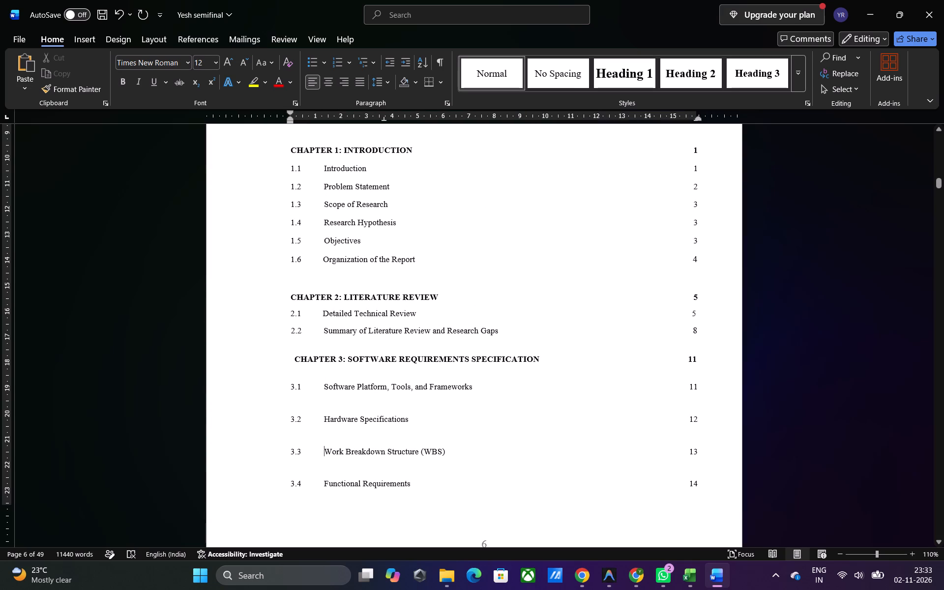
scroll(321, 468, up, 1)
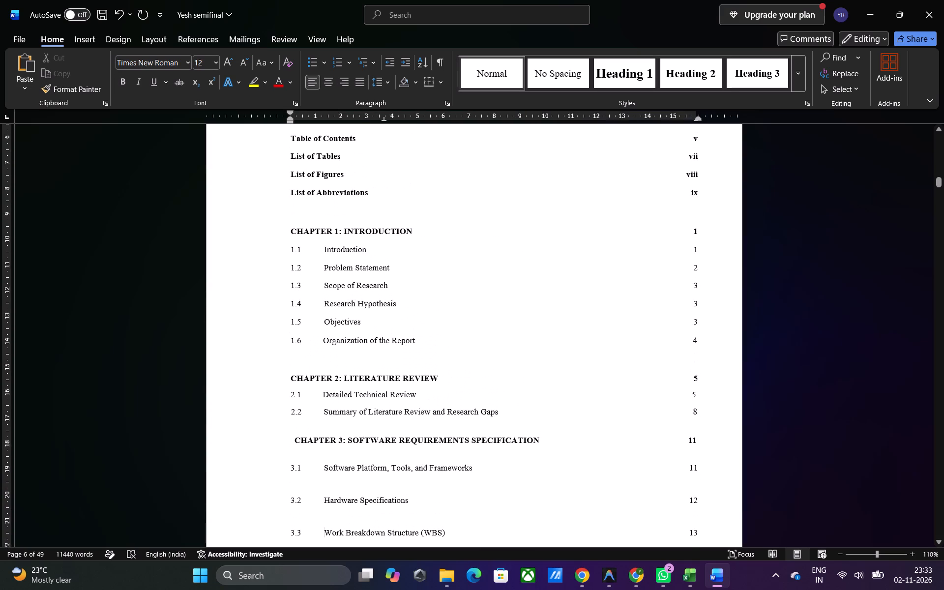
scroll(321, 468, up, 2)
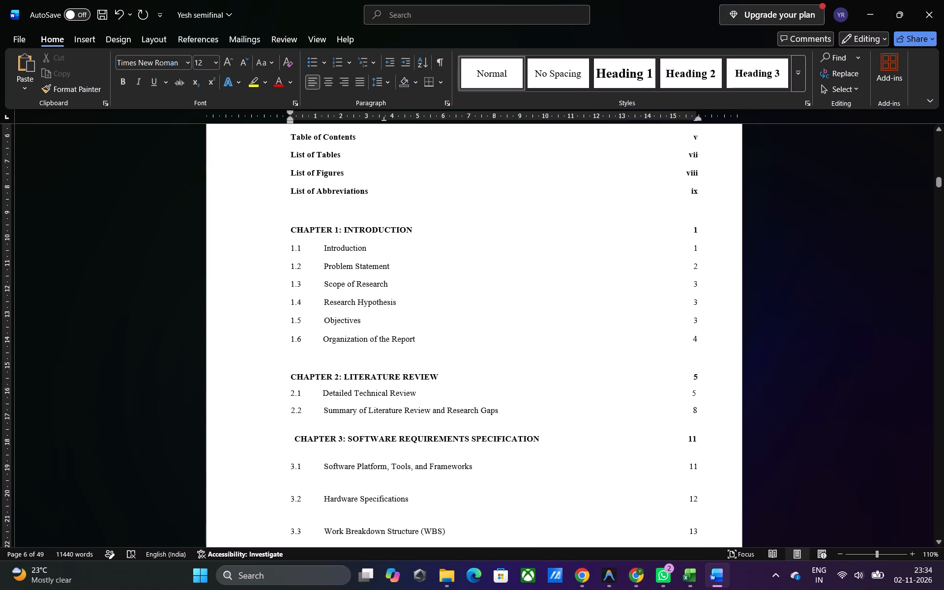
scroll(321, 468, up, 1)
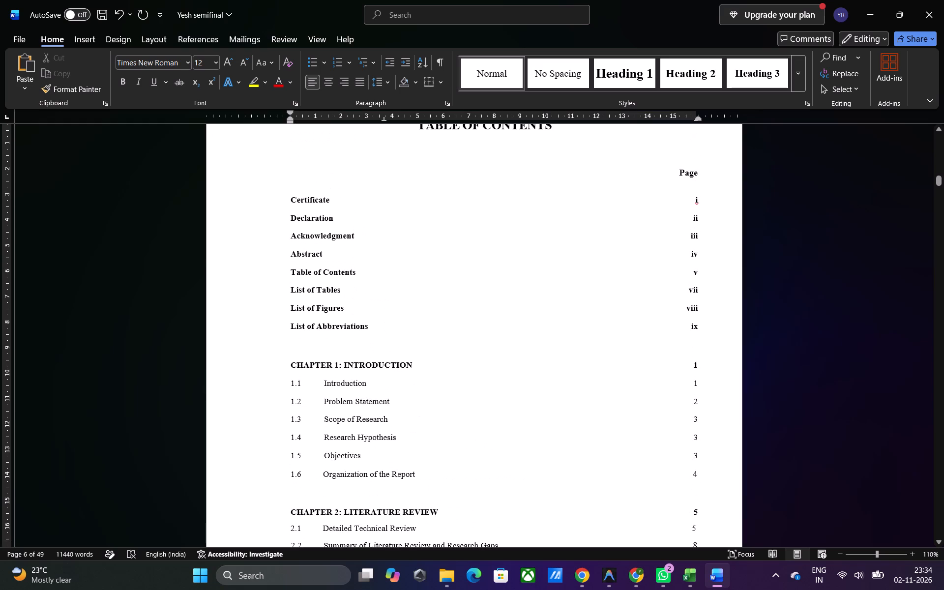
scroll(321, 468, down, 1)
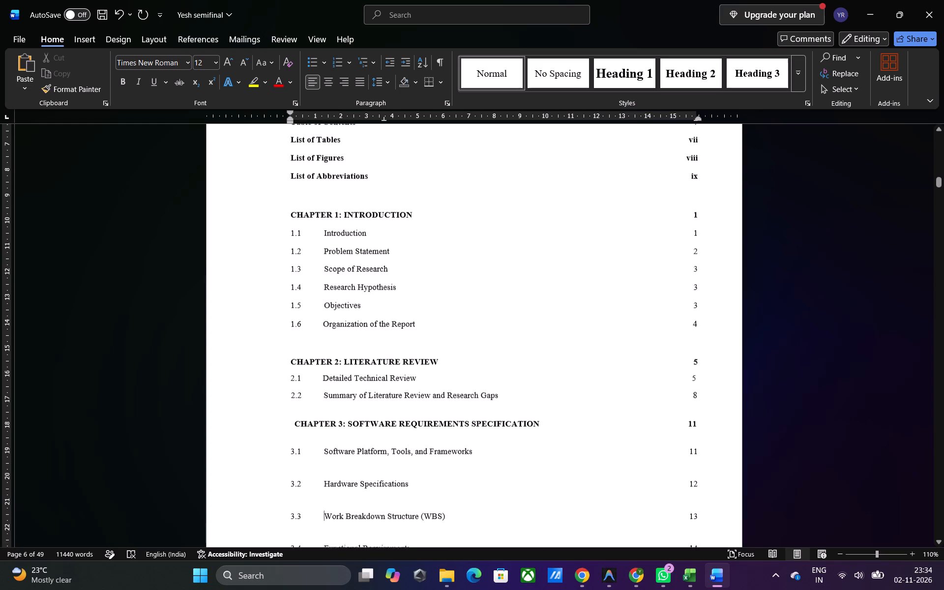
scroll(321, 468, down, 3)
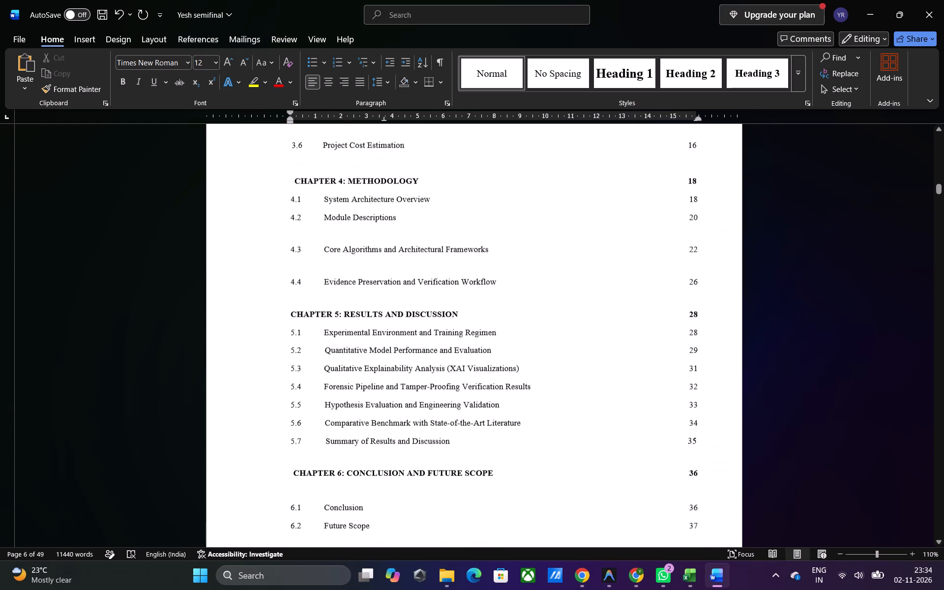
Examine the entries and page numbers in the List of Tables.
scroll(321, 468, down, 3)
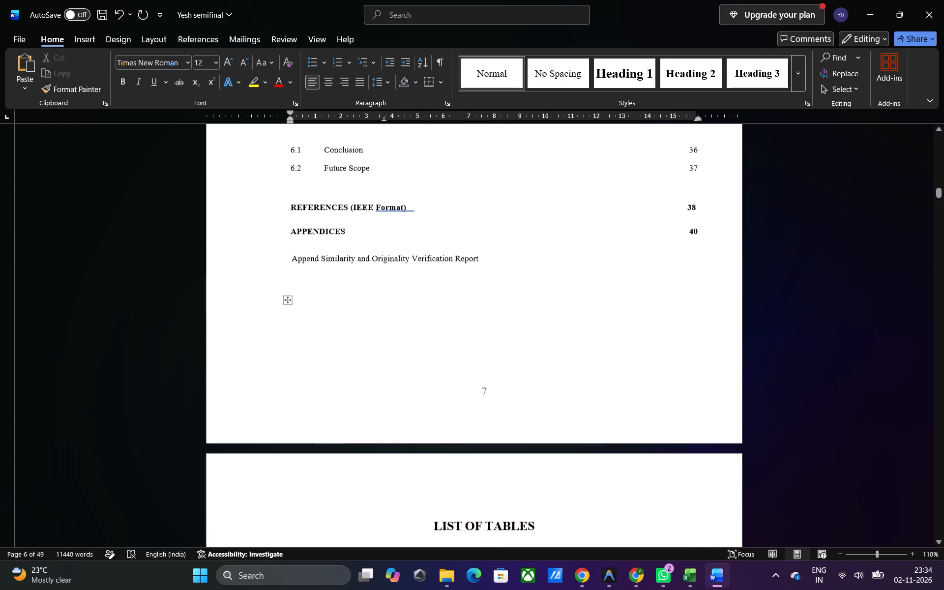
scroll(321, 468, down, 2)
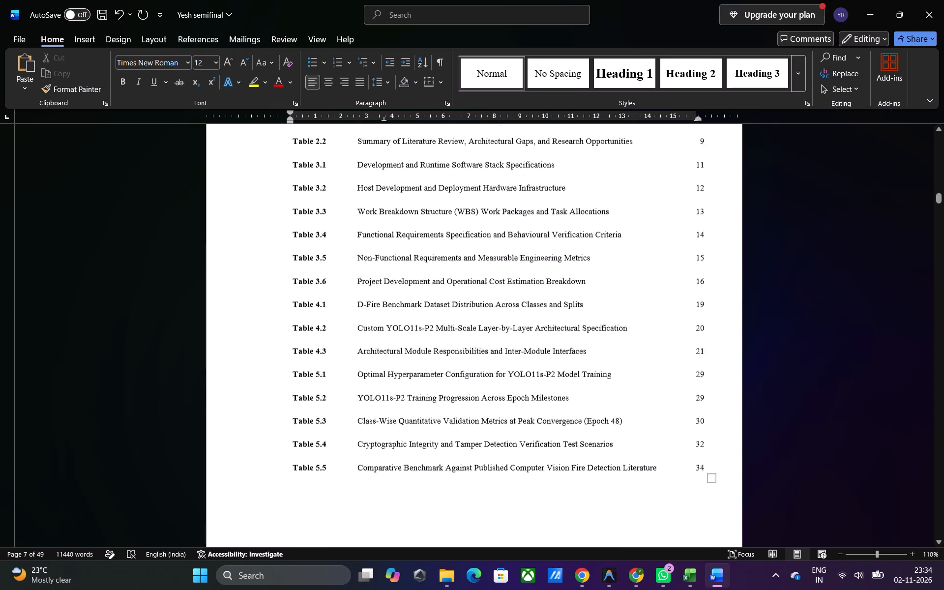
scroll(321, 468, down, 2)
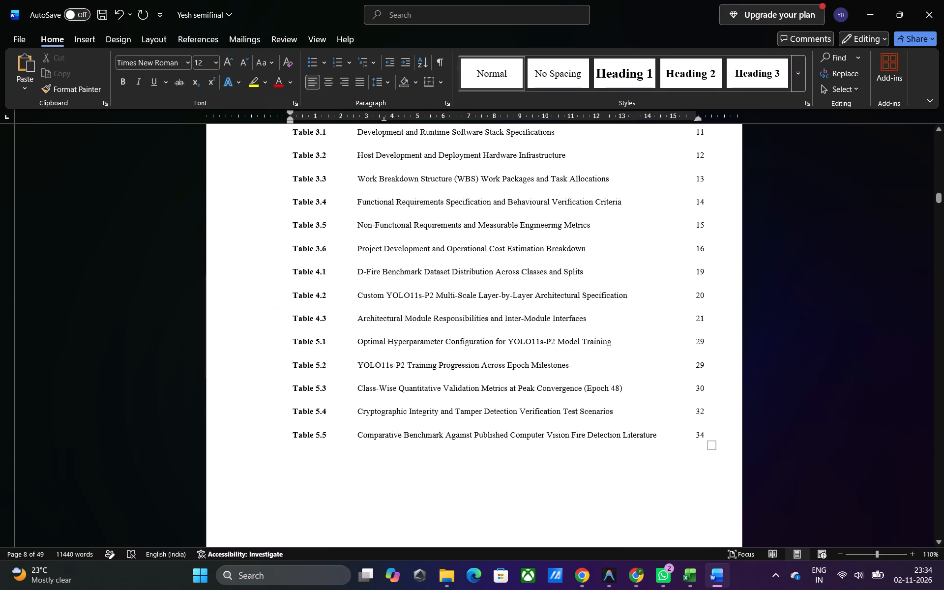
scroll(321, 468, down, 2)
scroll(321, 468, up, 4)
scroll(321, 468, down, 1)
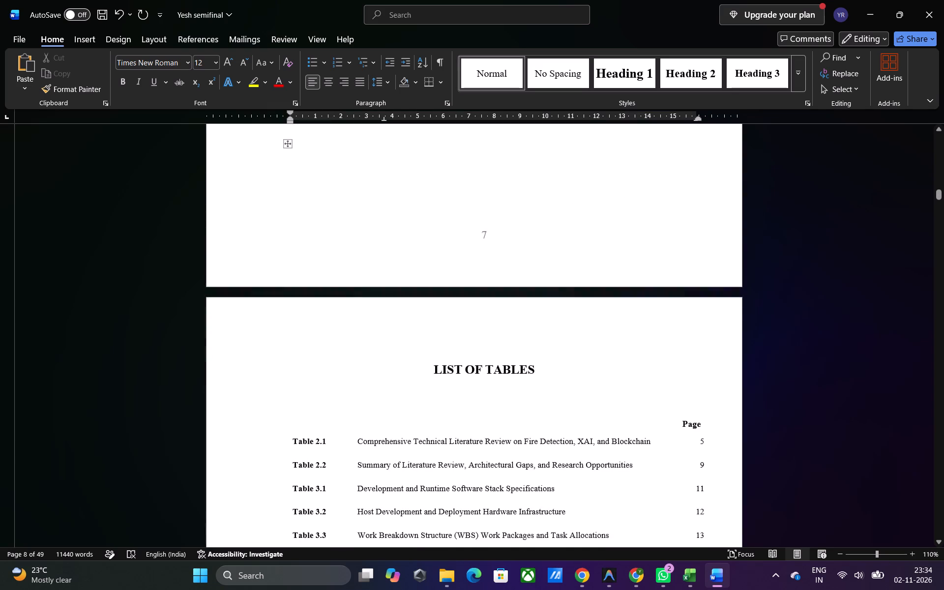
scroll(321, 468, down, 1)
scroll(321, 468, up, 1)
scroll(321, 468, down, 1)
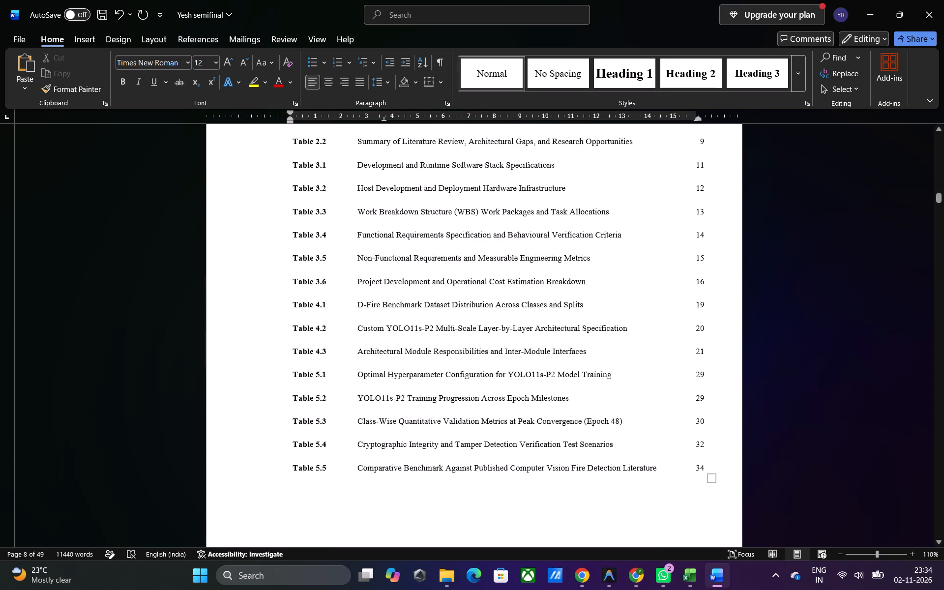
scroll(323, 461, up, 1)
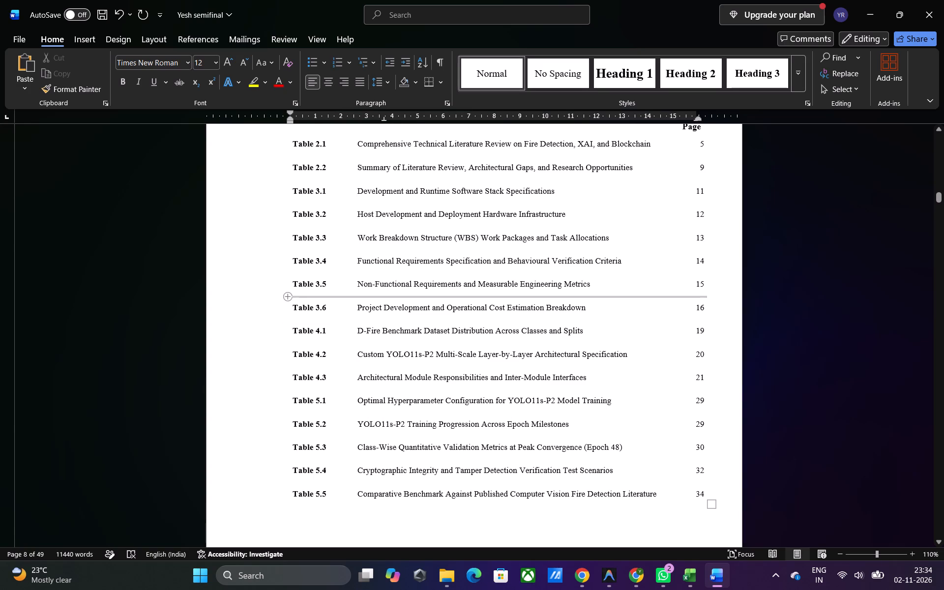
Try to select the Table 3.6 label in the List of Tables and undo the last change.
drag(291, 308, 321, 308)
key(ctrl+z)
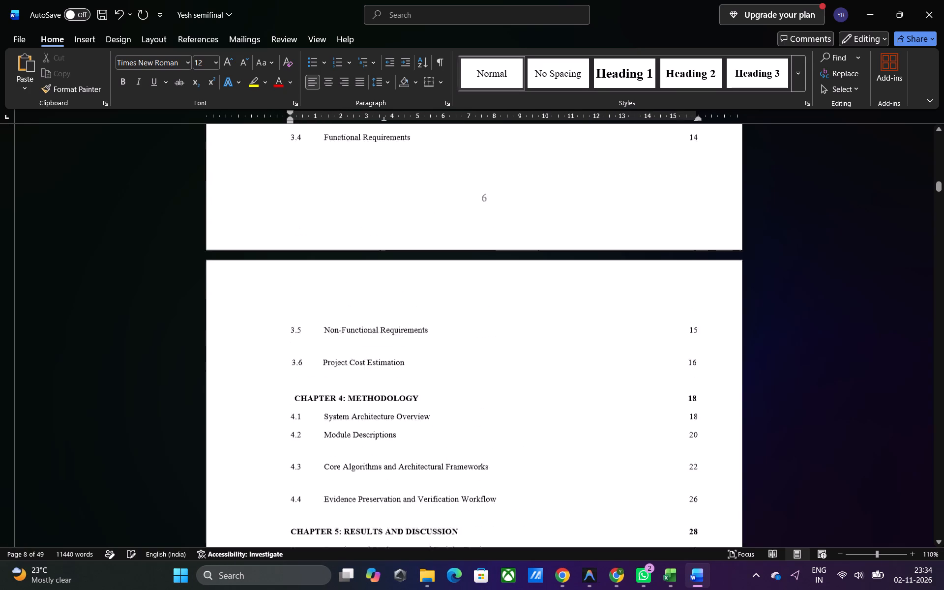
Delete the Table 3.6 row, Project Development and Operational Cost Estimation Breakdown, from the List of Tables.
scroll(331, 354, down, 4)
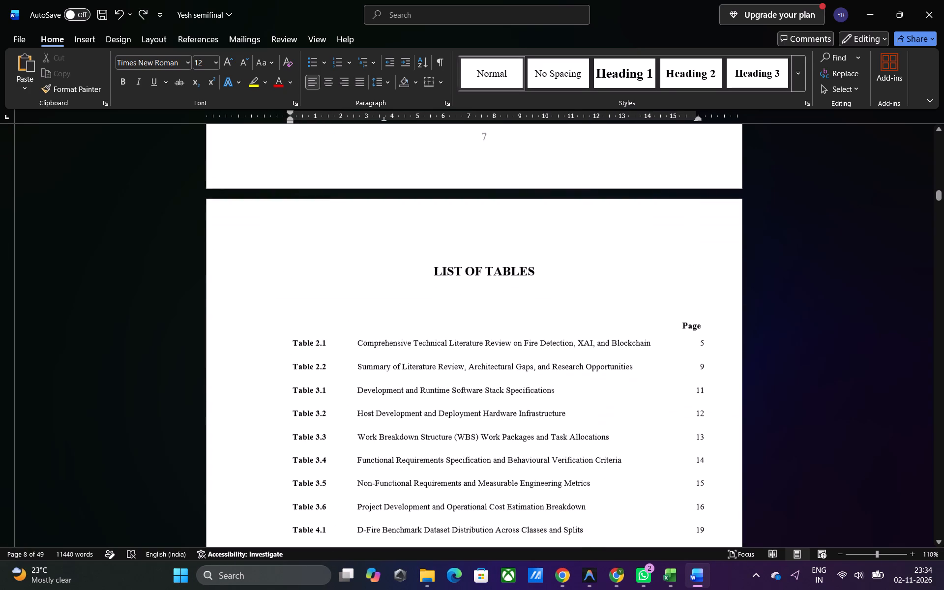
scroll(331, 354, down, 2)
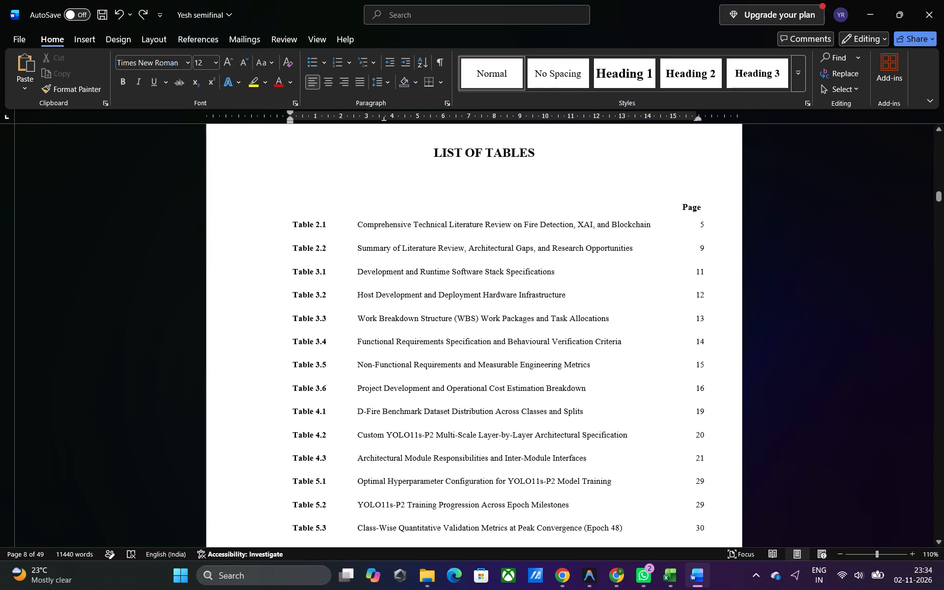
right_click(310, 388)
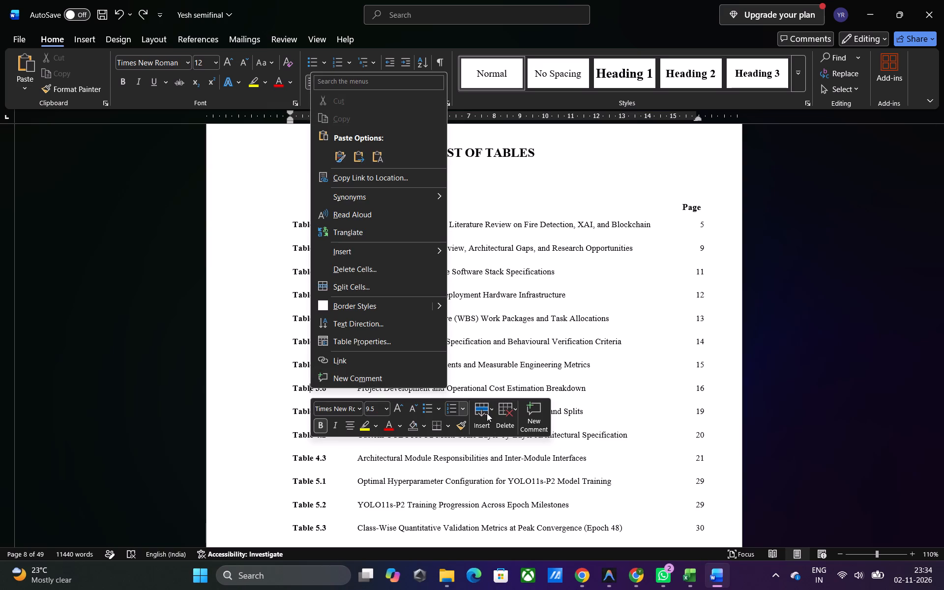
click(509, 413)
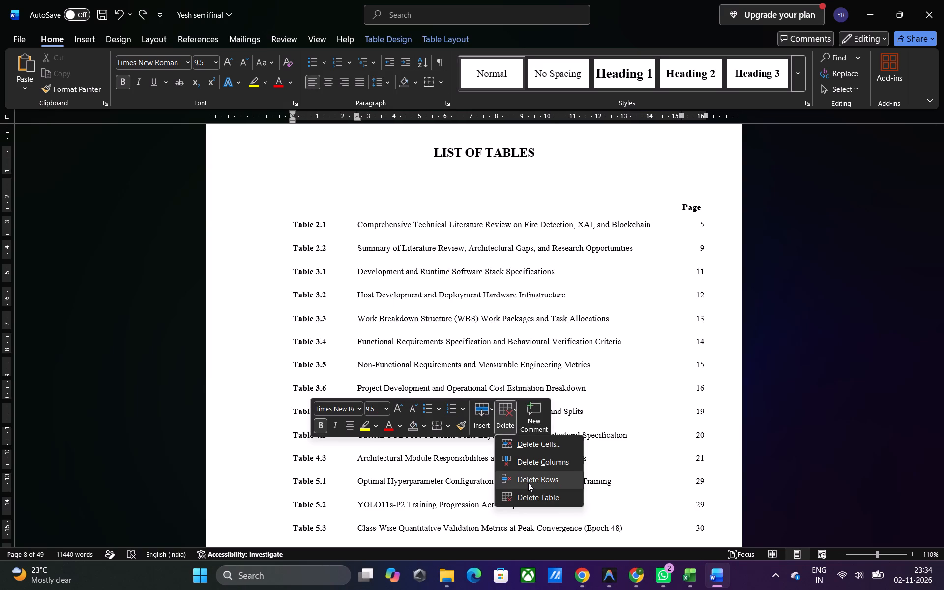
click(528, 483)
Delete the 3.6 Project Cost Estimation entry with its page number from the table of contents.
scroll(454, 401, up, 3)
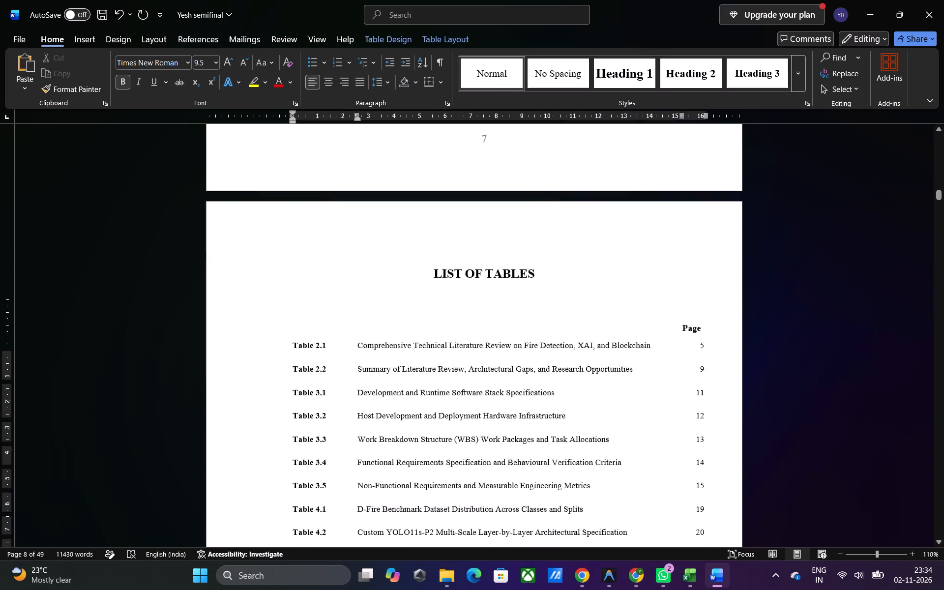
scroll(454, 401, up, 5)
scroll(454, 401, right, 1)
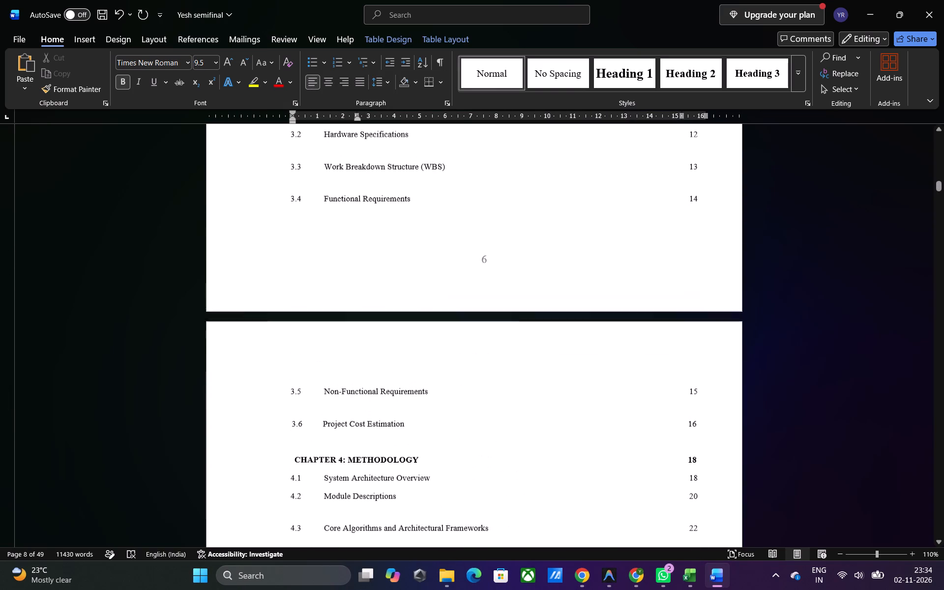
scroll(454, 401, right, 1)
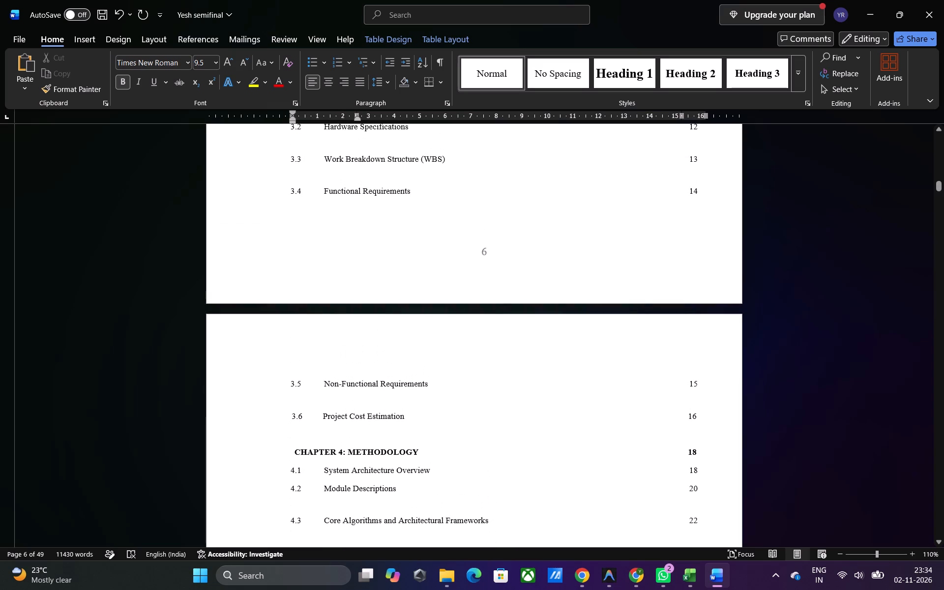
drag(293, 420, 759, 419)
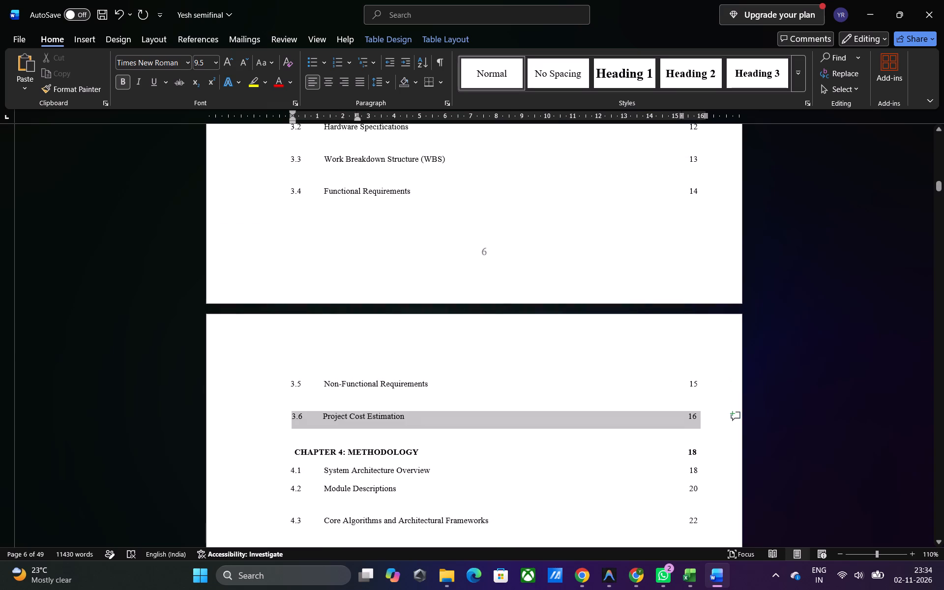
drag(759, 419, 718, 424)
key(BackSpace)
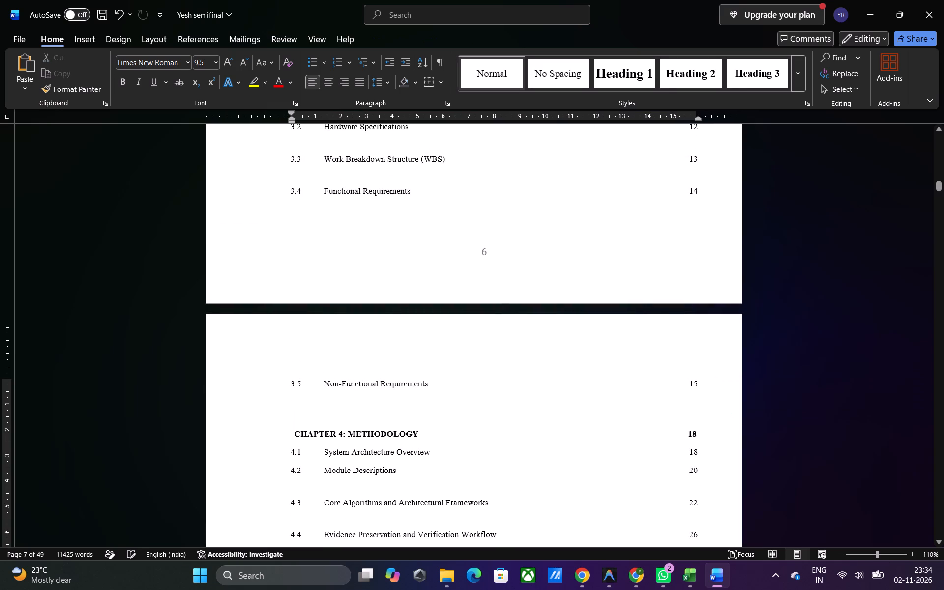
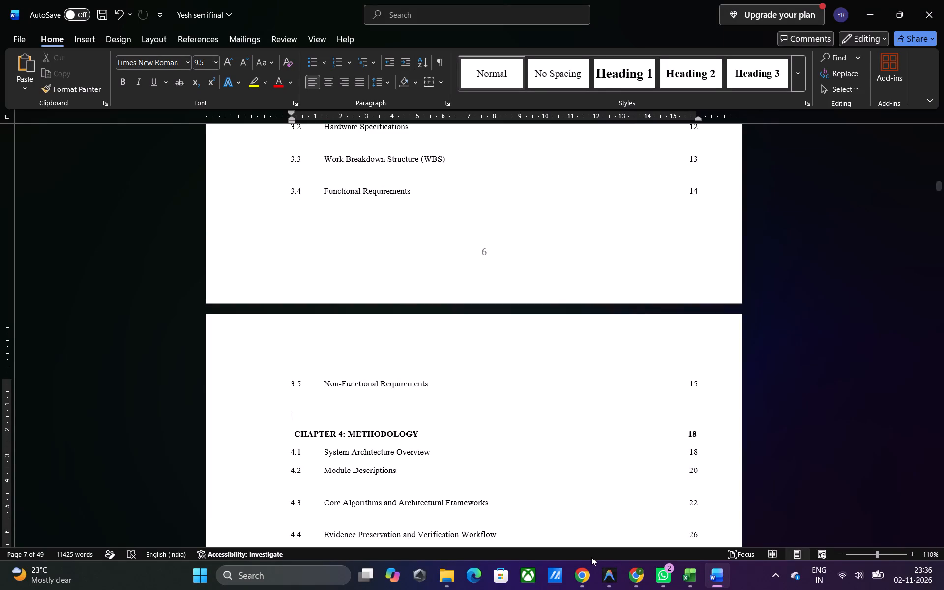
Insert a blank line above the LIST OF TABLES heading to move it onto the next page.
scroll(594, 589, down, 1)
scroll(563, 414, down, 19)
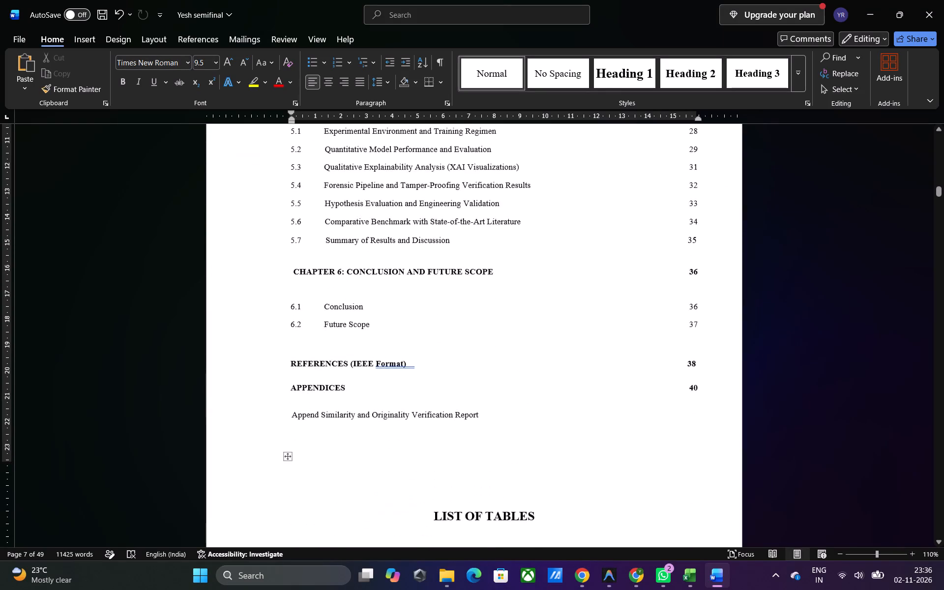
scroll(509, 459, down, 9)
scroll(508, 467, up, 8)
click(495, 284)
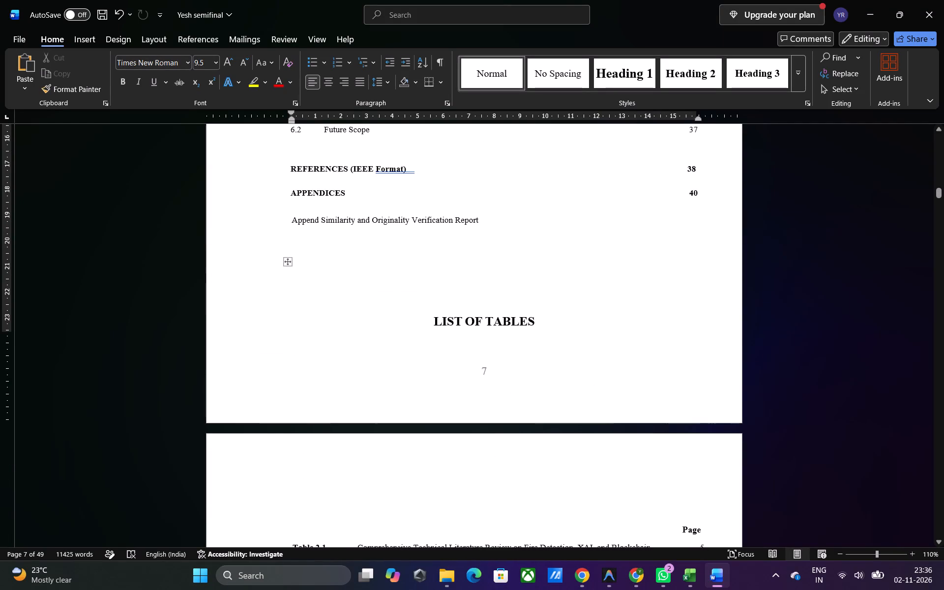
key(Return)
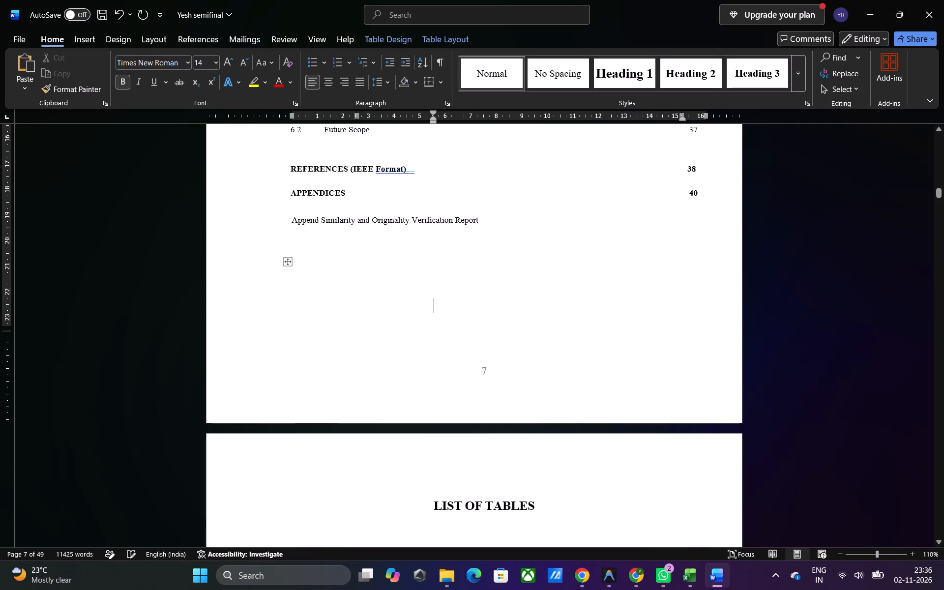
Remove the blank line between the 3.5 Non-Functional Requirements entry and the Chapter 4 entry in the table of contents.
scroll(507, 414, down, 4)
scroll(507, 415, up, 15)
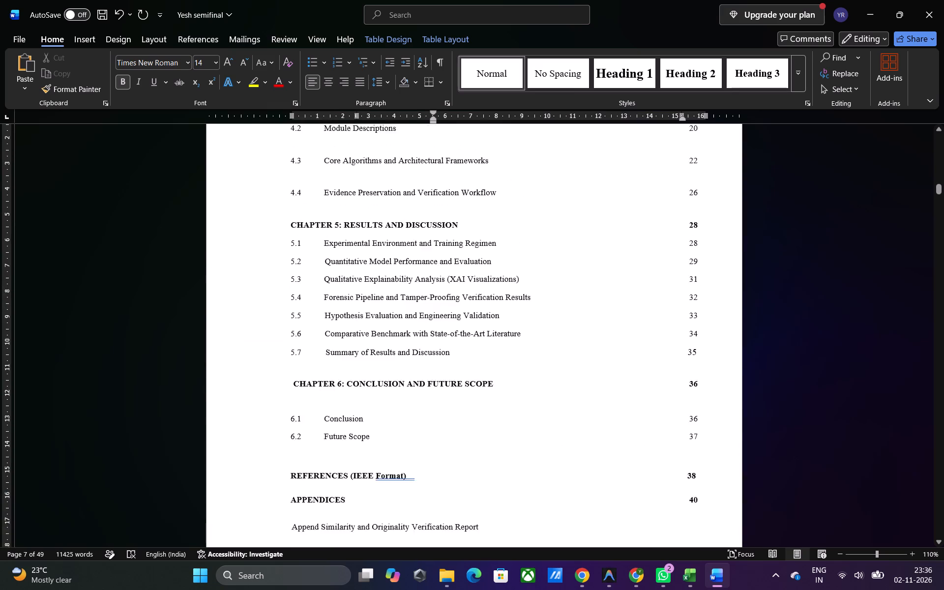
scroll(504, 376, up, 8)
click(416, 374)
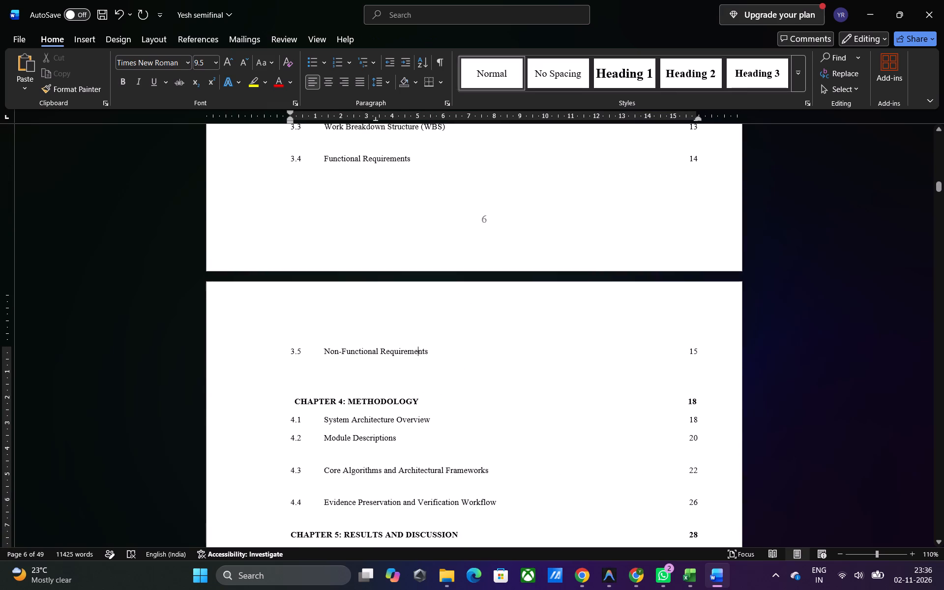
click(398, 384)
key(BackSpace)
key(BackSpace)
key(BackSpace)
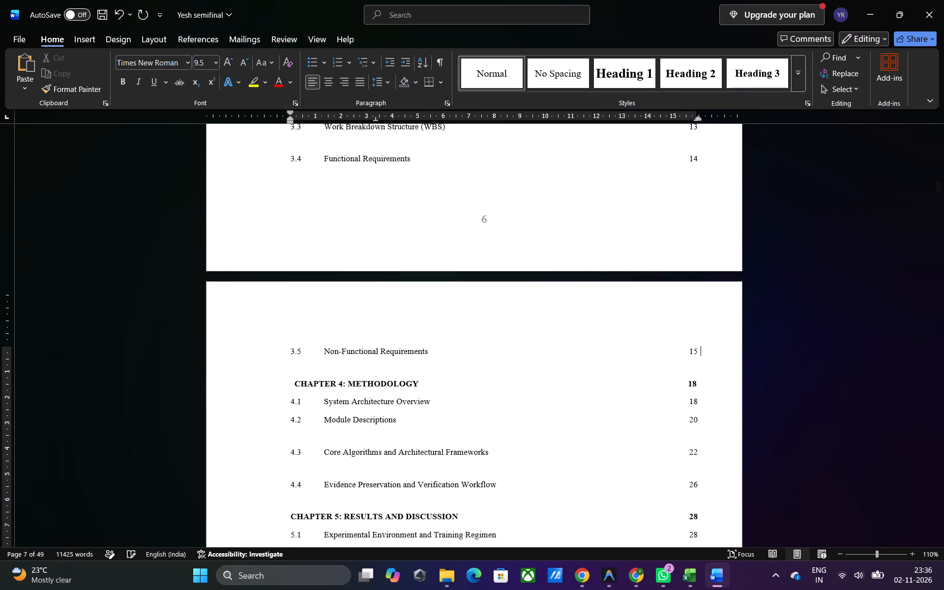
Insert another blank line above the LIST OF TABLES heading to push it onto the following page.
scroll(415, 378, up, 1)
scroll(415, 378, down, 11)
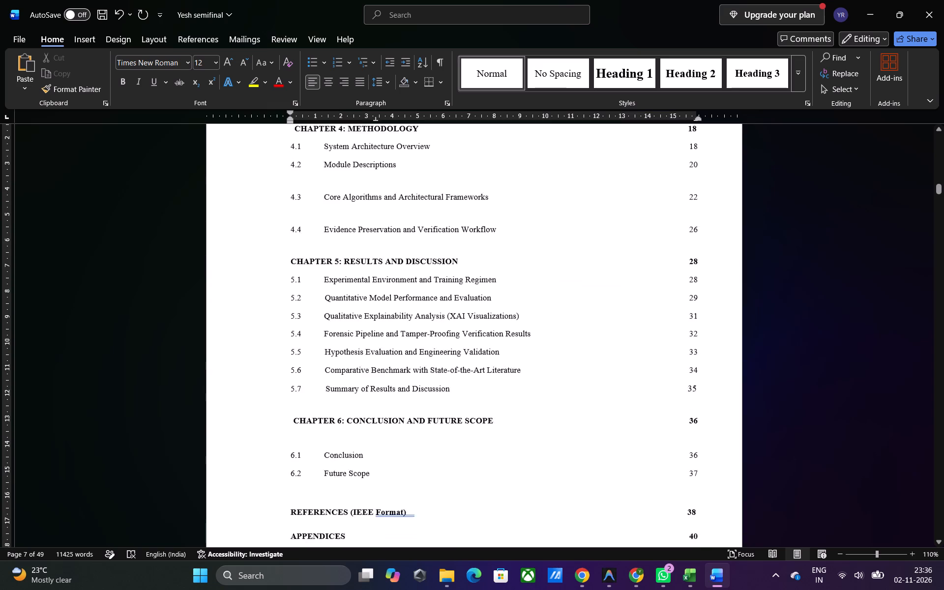
scroll(416, 380, down, 6)
click(458, 375)
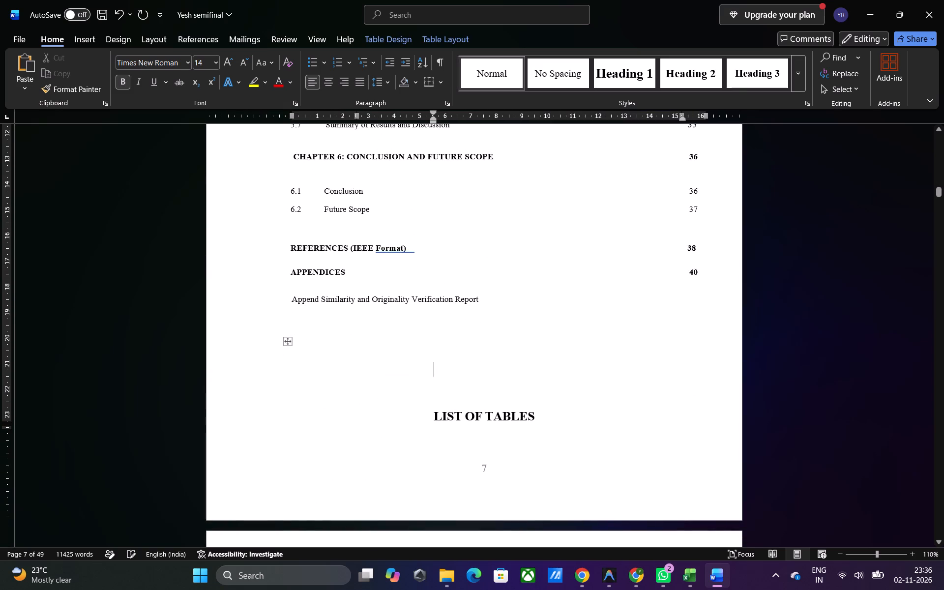
key(Return)
Examine the table of contents from the front-matter entries through the Chapter 4 entries for layout and page numbers.
scroll(458, 377, down, 2)
scroll(460, 381, up, 13)
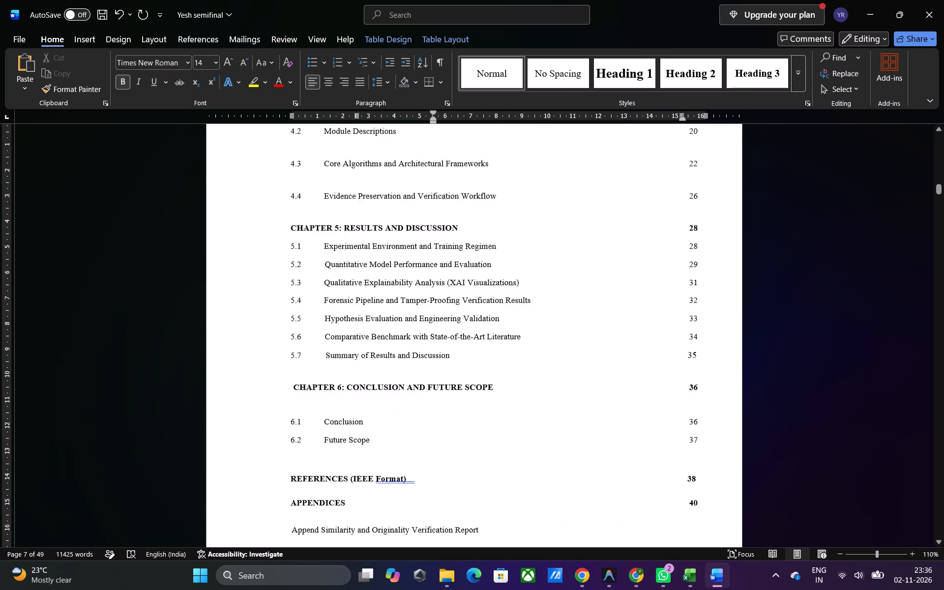
scroll(463, 370, up, 18)
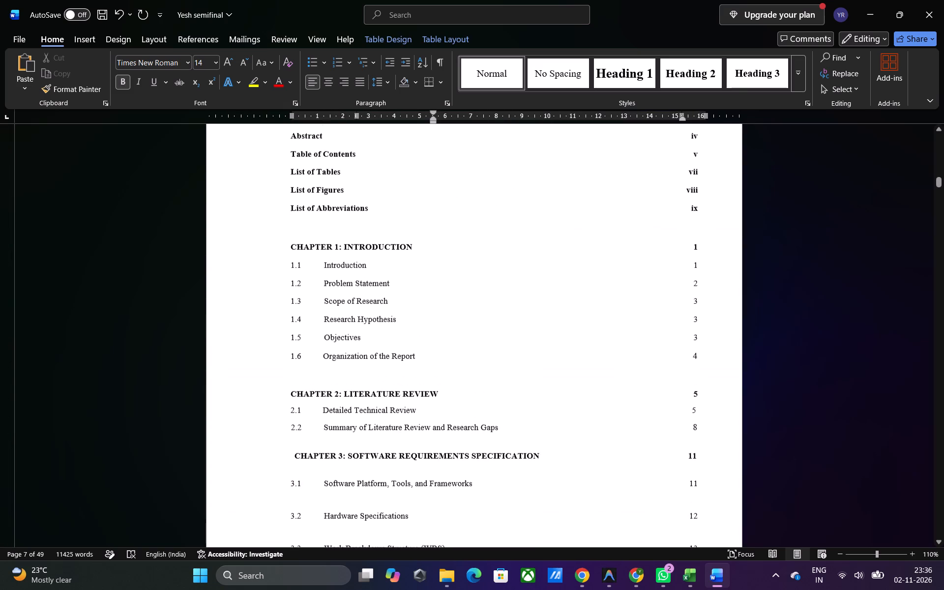
scroll(442, 357, up, 1)
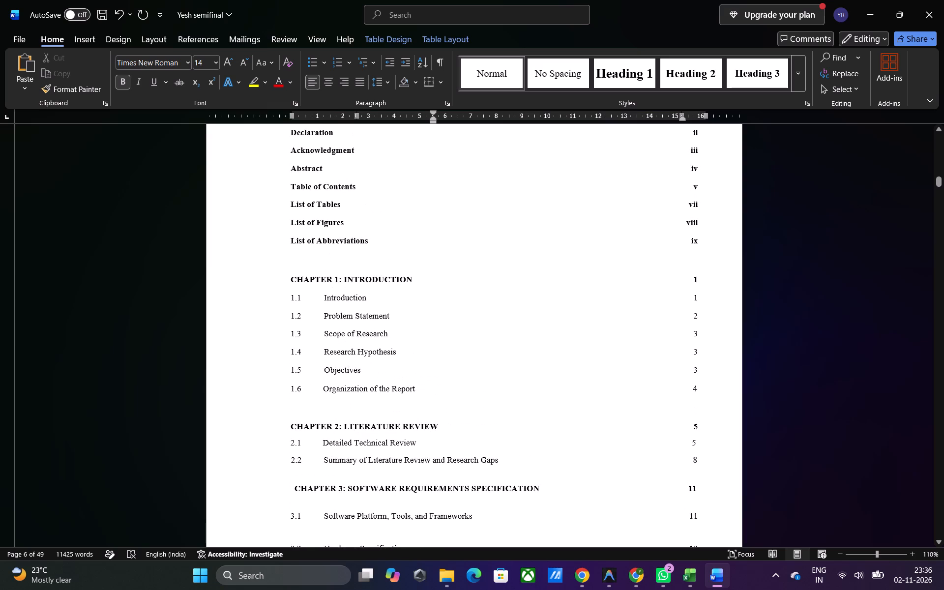
scroll(442, 357, up, 7)
scroll(442, 357, down, 4)
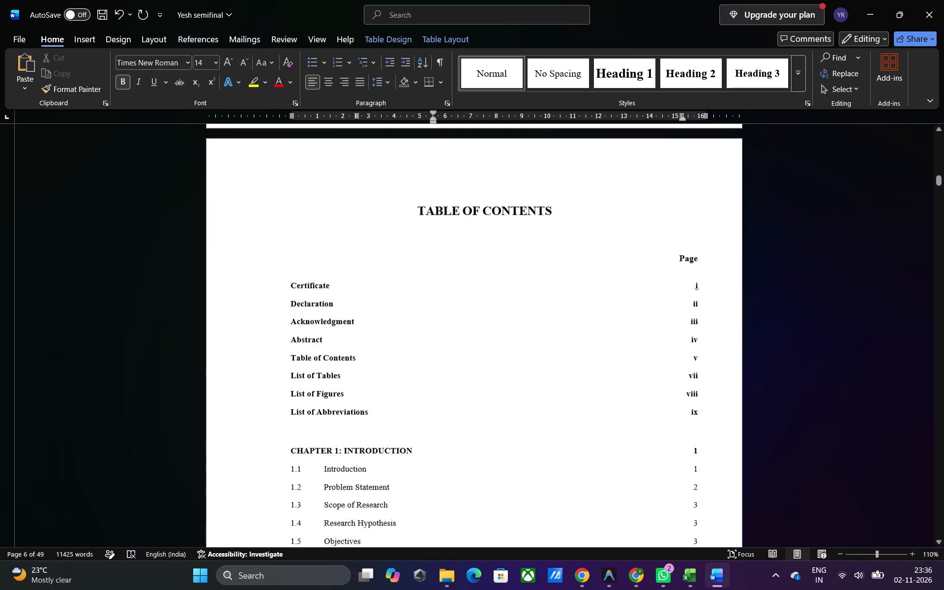
scroll(442, 357, up, 8)
scroll(442, 357, down, 7)
scroll(440, 369, down, 20)
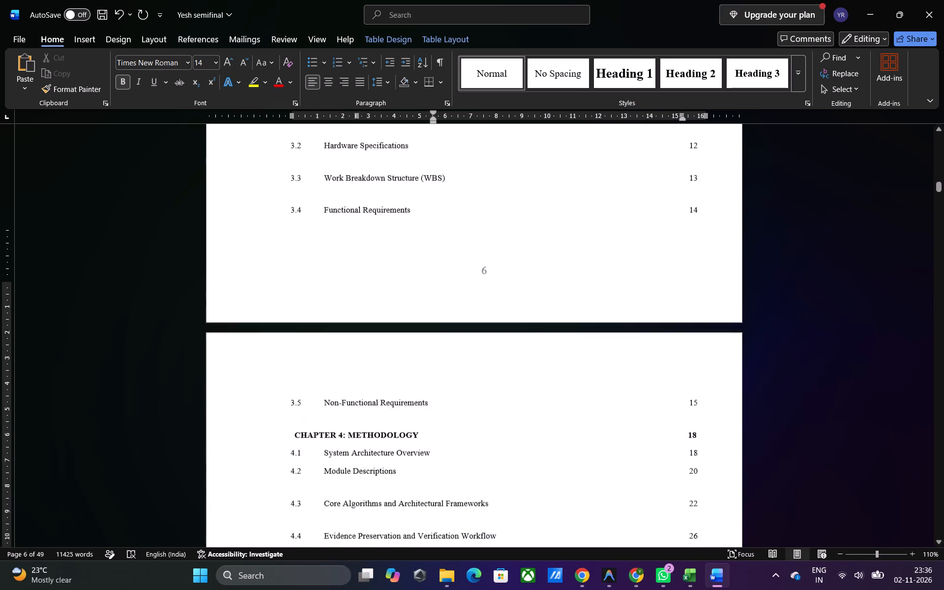
scroll(437, 381, down, 16)
scroll(432, 396, up, 1)
Insert two blank lines above the LIST OF FIGURES heading to push it onto the next page.
scroll(432, 396, down, 16)
scroll(432, 398, down, 16)
scroll(432, 399, up, 7)
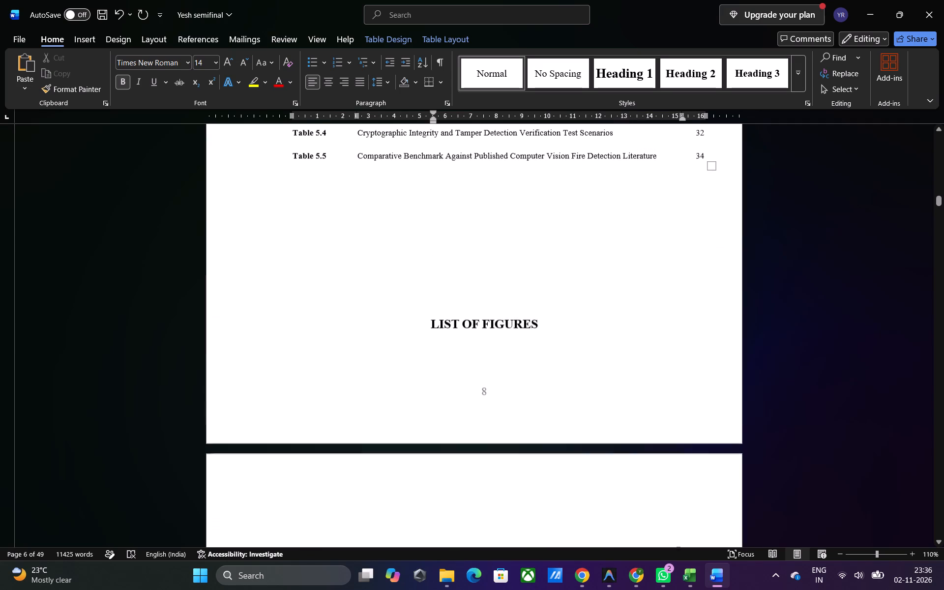
click(481, 287)
key(Return)
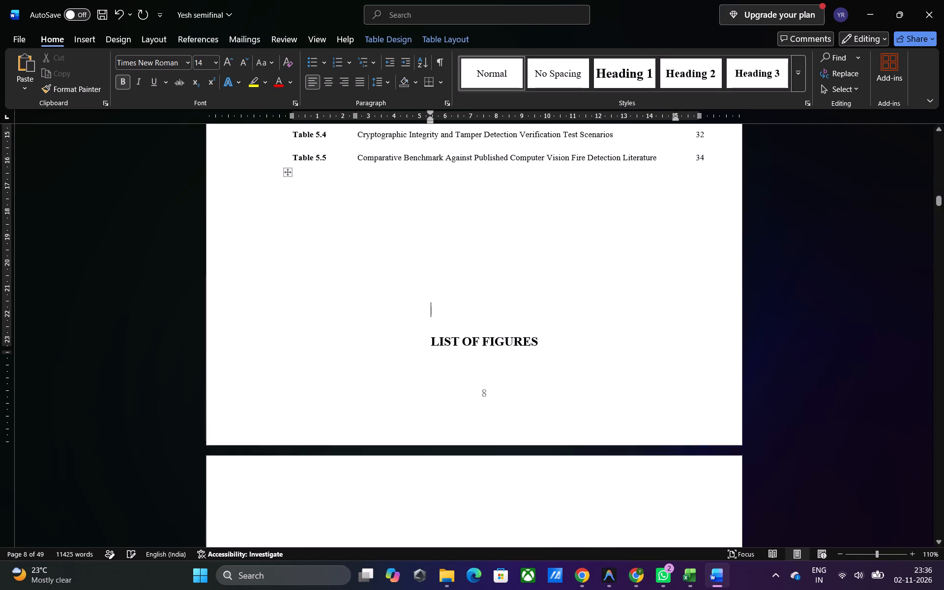
key(Return)
Examine the Page column heading and entries in the List of Figures and compare them with the List of Tables.
scroll(477, 308, down, 15)
scroll(471, 344, up, 2)
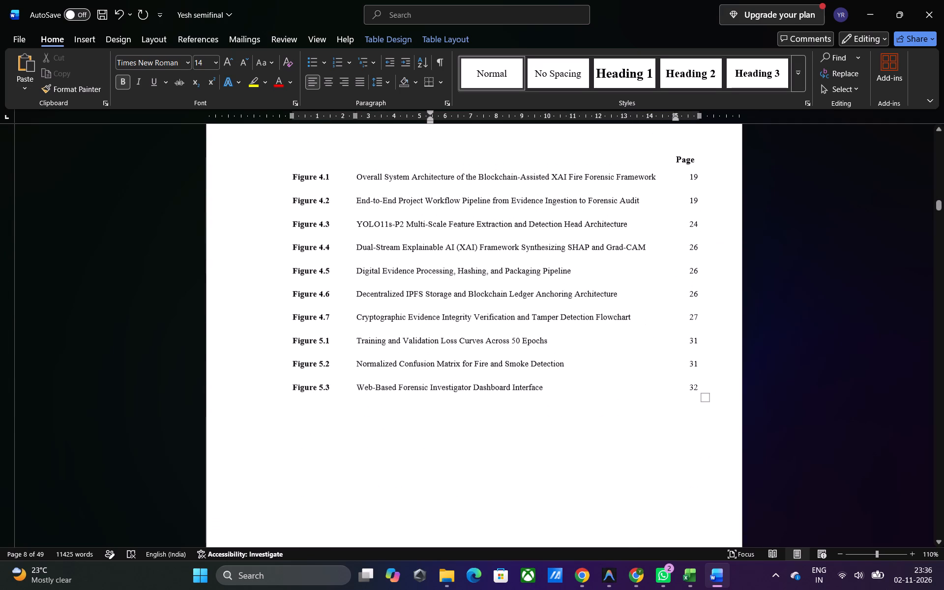
click(674, 164)
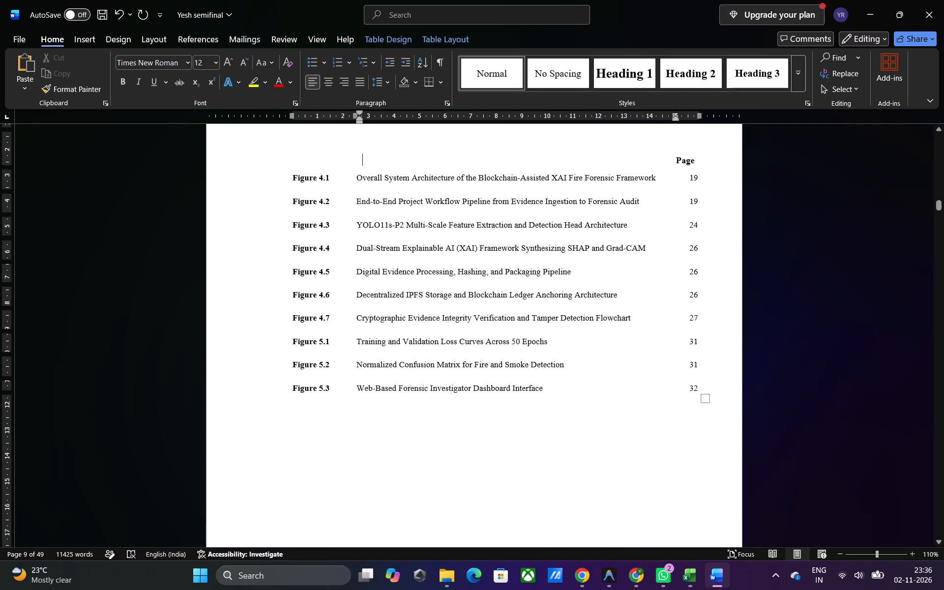
click(683, 159)
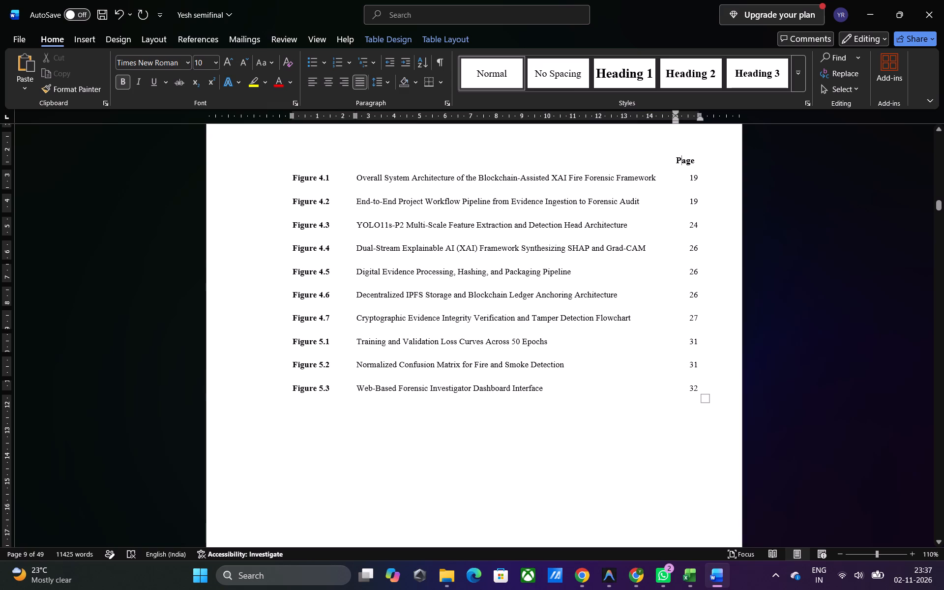
click(674, 160)
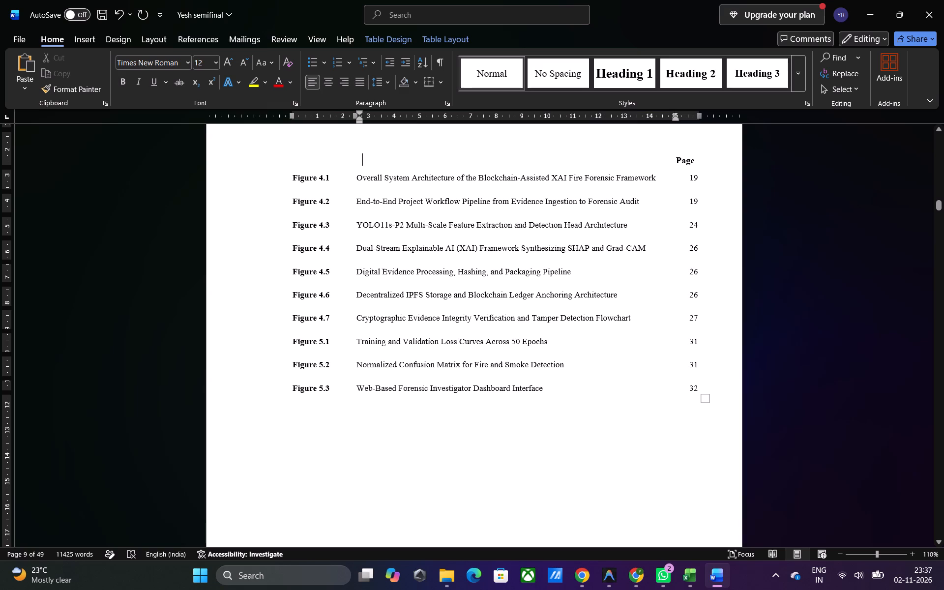
click(676, 161)
scroll(676, 194, up, 6)
scroll(686, 248, up, 20)
scroll(654, 191, up, 1)
scroll(655, 198, down, 2)
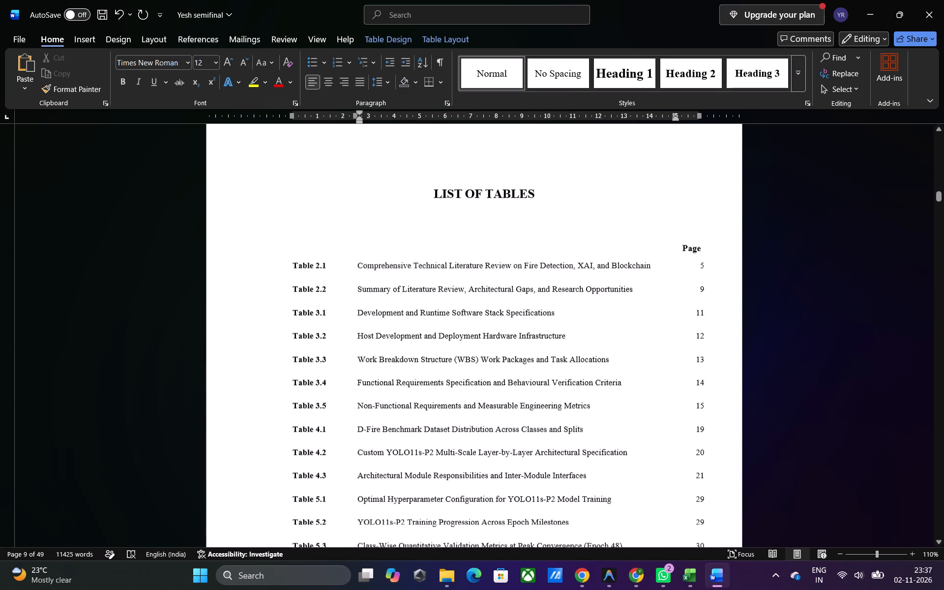
scroll(658, 204, down, 20)
scroll(658, 204, down, 7)
scroll(693, 245, down, 5)
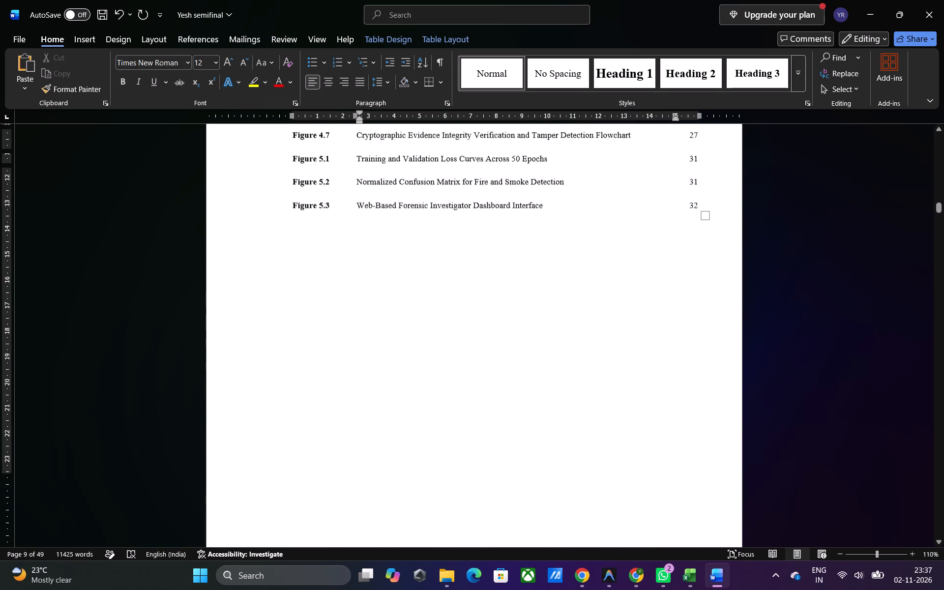
Read through the report body from section 1.1 Introduction to section 3.5 Non-Functional Requirements, checking the layout.
scroll(690, 247, down, 17)
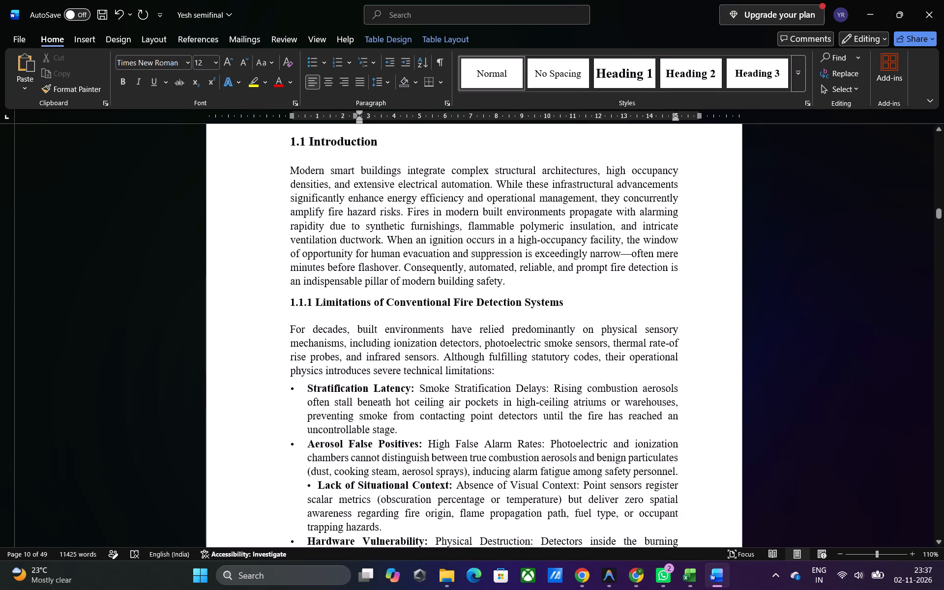
scroll(659, 250, down, 19)
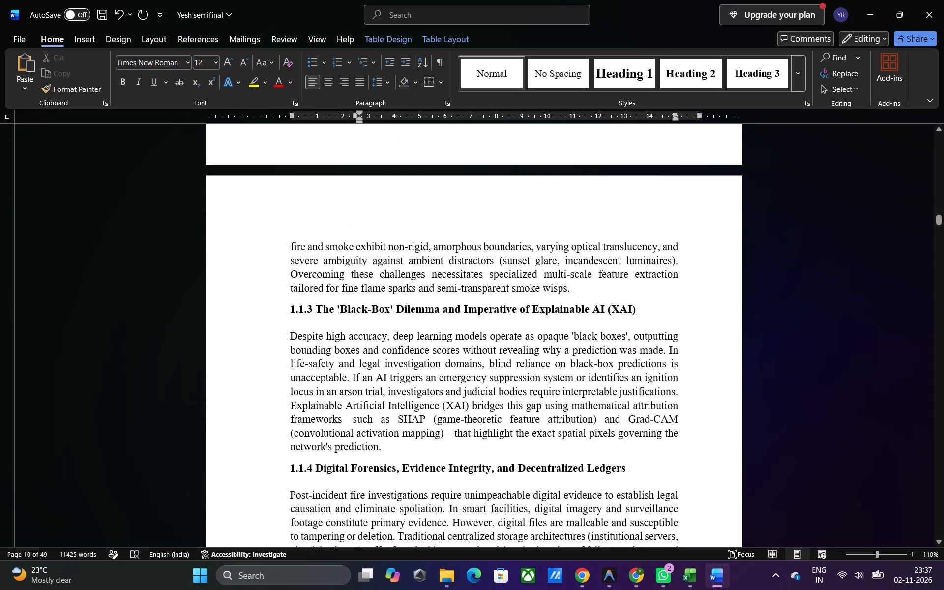
scroll(659, 235, down, 20)
scroll(662, 239, down, 6)
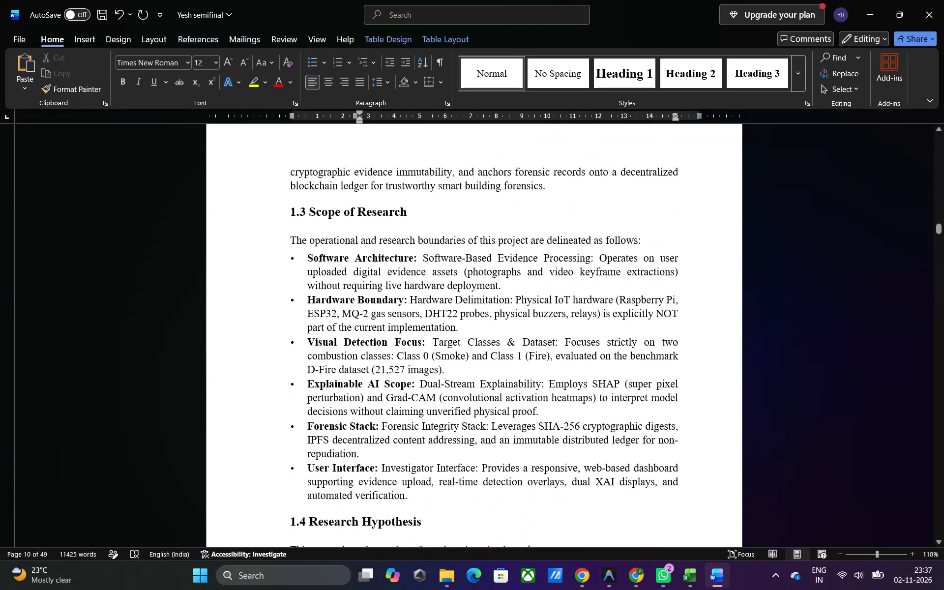
middle_click(662, 240)
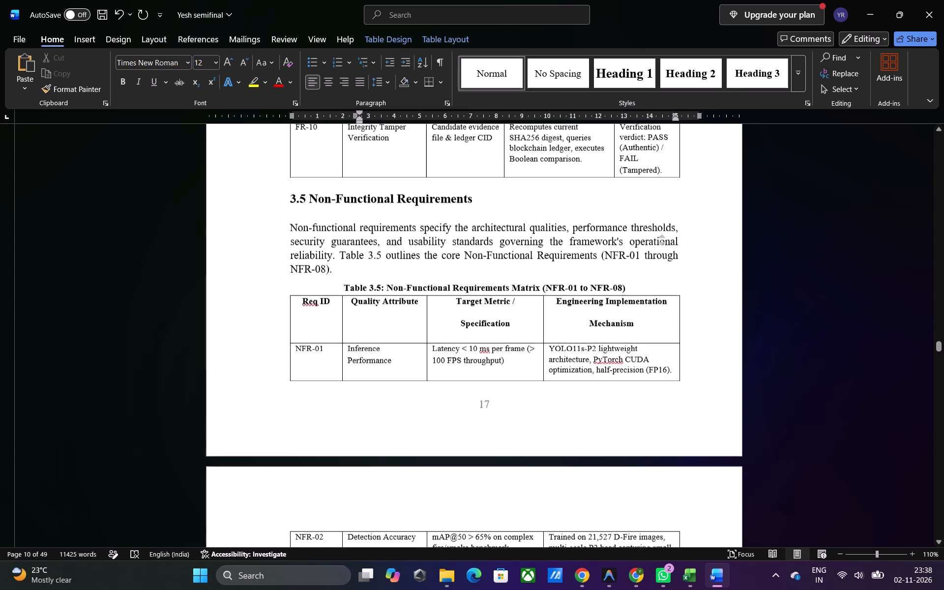
click(612, 257)
Insert a blank line between the functional requirements table and the 3.5 Non-Functional Requirements heading.
click(712, 175)
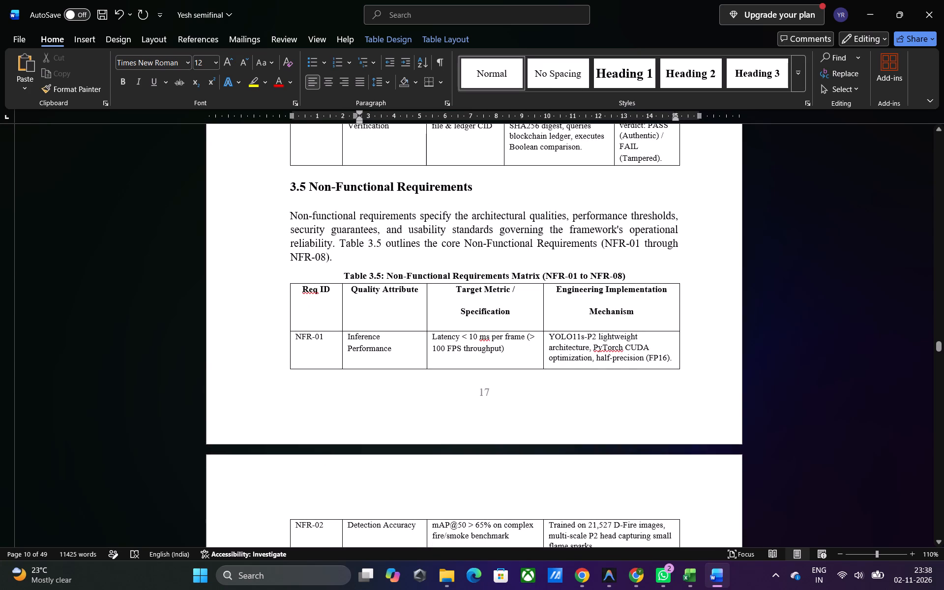
key(Return)
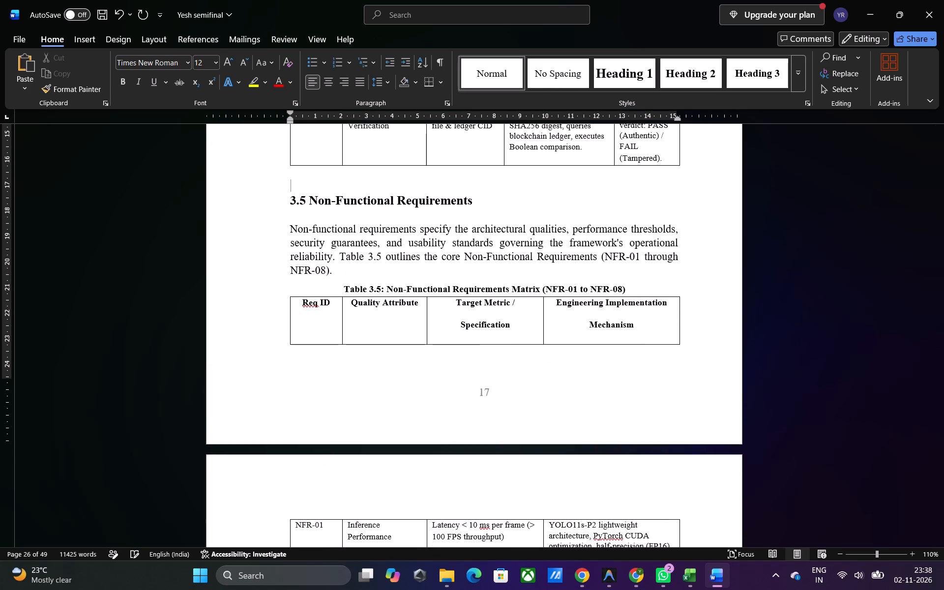
Insert five blank lines above the Table 3.5 caption so the caption and its table start together on the next page.
key(Down)
key(Down)
key(Down)
key(Down)
key(Down)
key(Down)
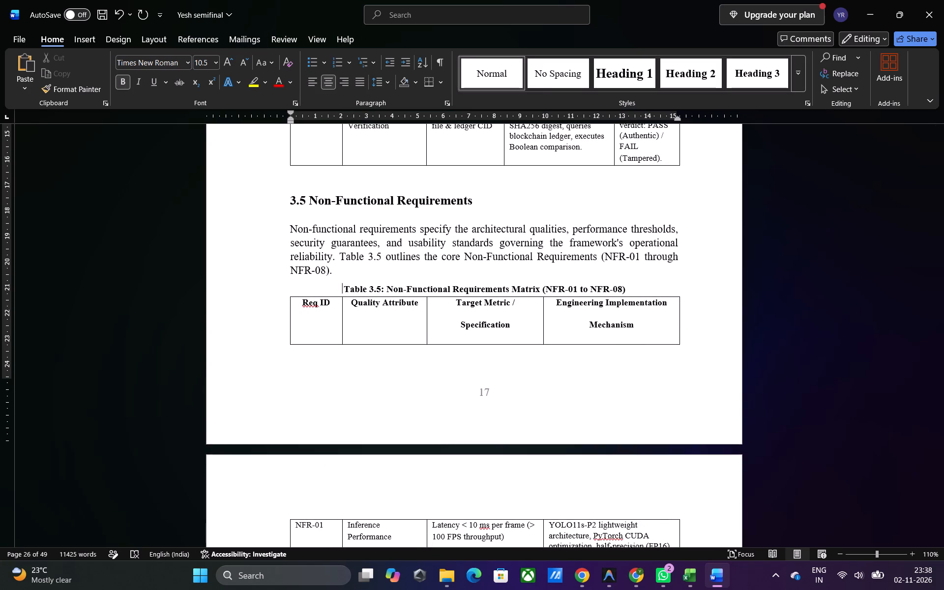
key(Right)
key(Up)
key(Return)
key(Return)
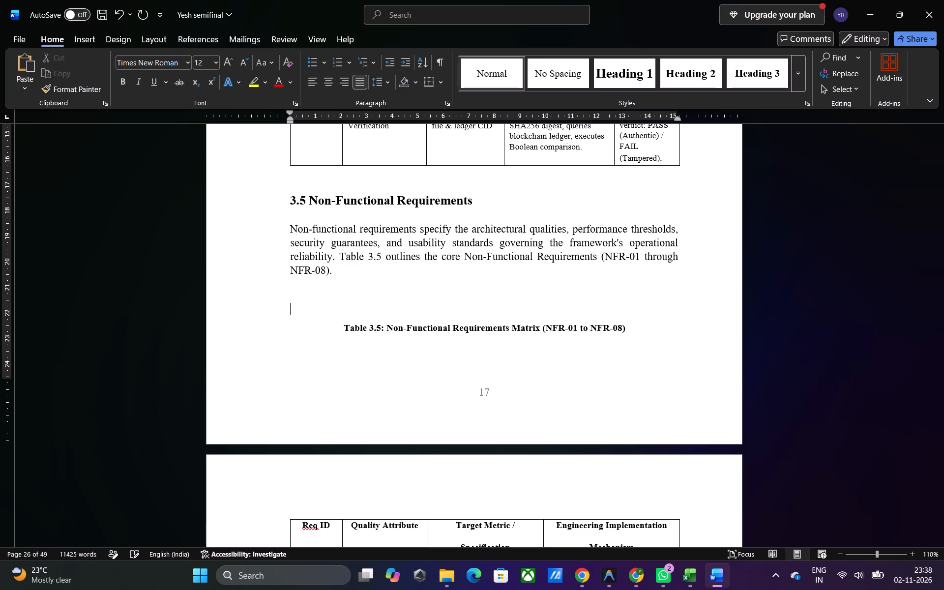
key(Return)
key(Return)
key(Return)
Delete the empty space above the CHAPTER 4: METHODOLOGY heading so it starts at the top of its page.
scroll(712, 175, down, 2)
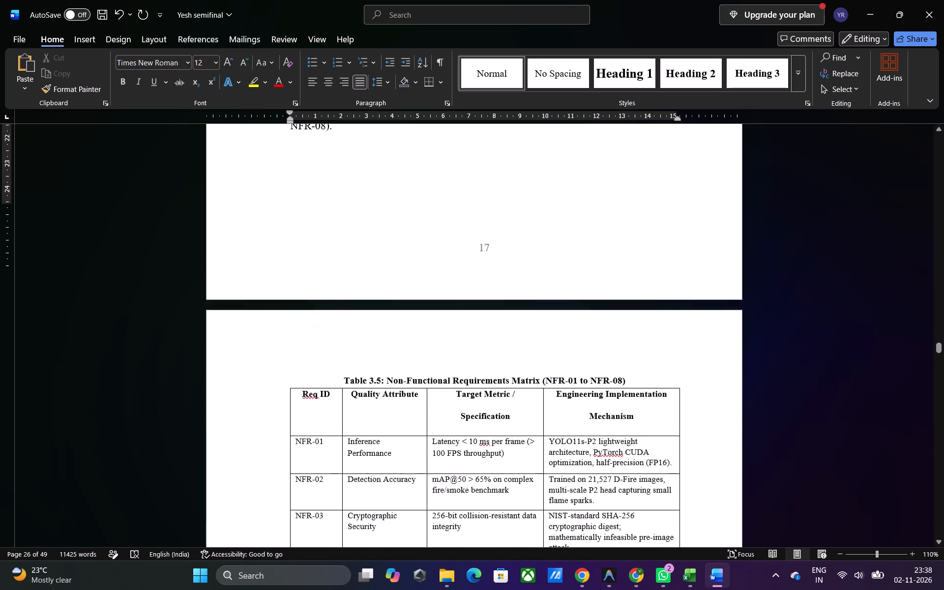
scroll(712, 175, down, 4)
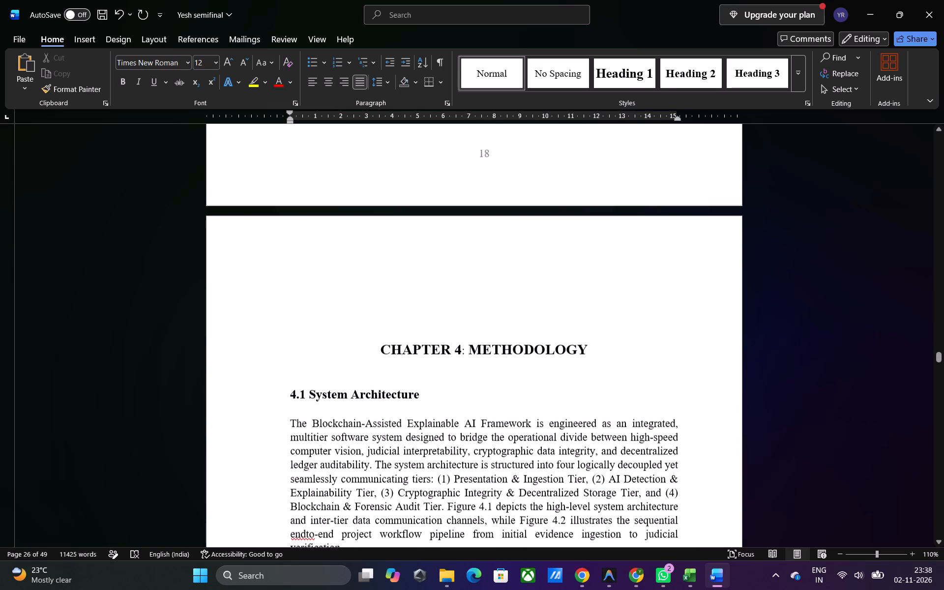
click(572, 305)
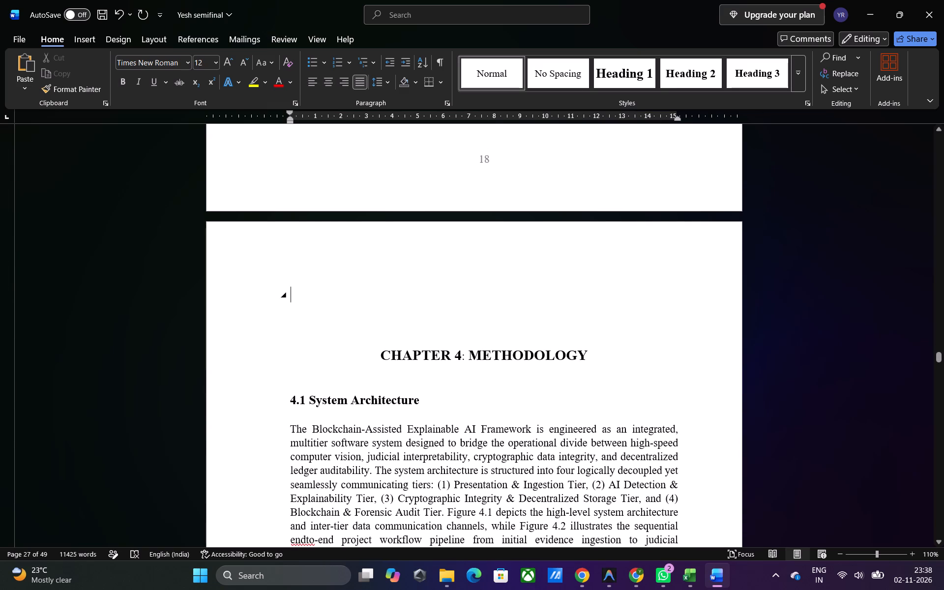
key(backslash)
key(BackSpace)
key(BackSpace)
key(BackSpace)
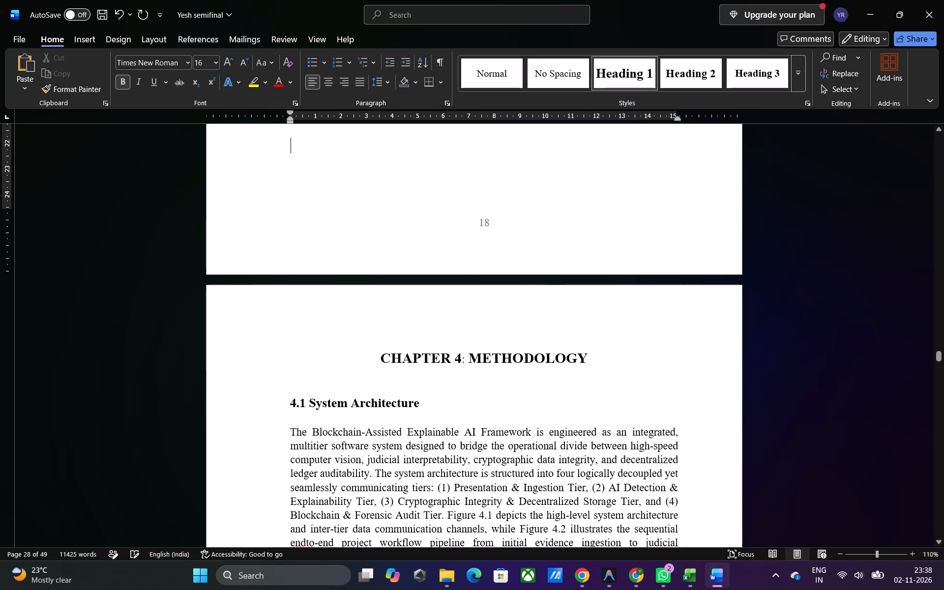
scroll(572, 305, up, 1)
scroll(572, 305, down, 3)
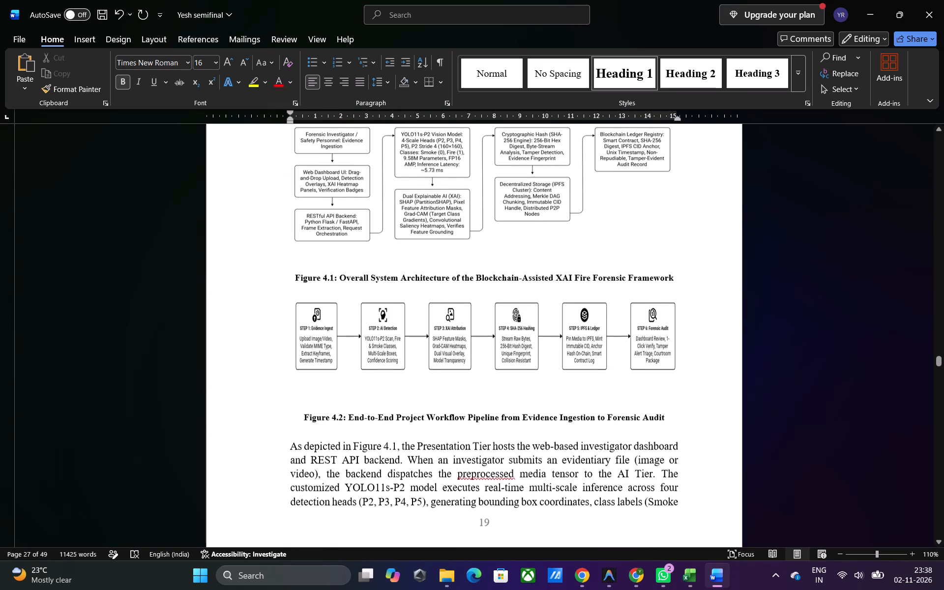
Correct "preprocessed" to "pre-processed" in the paragraph below the Figure 4.2 caption.
click(486, 434)
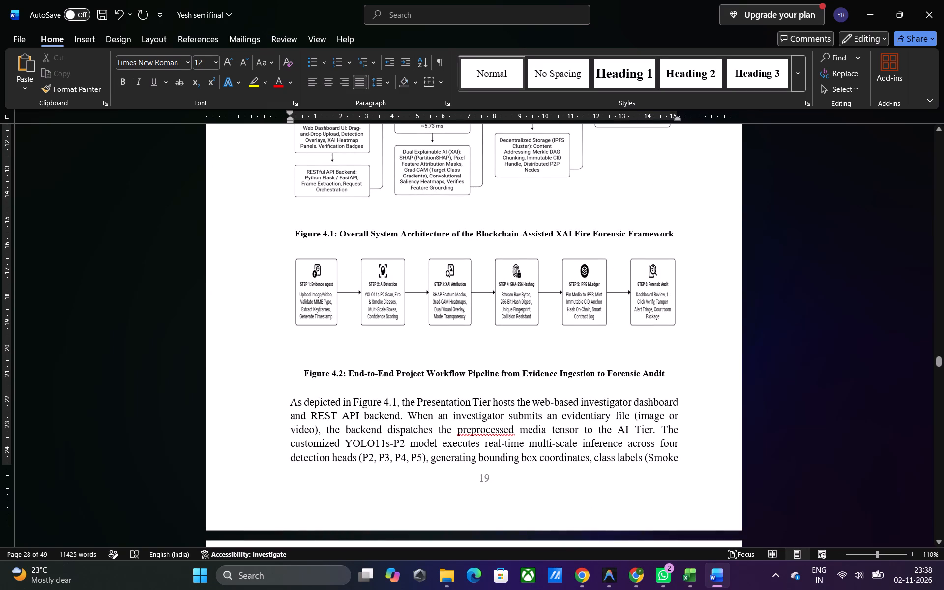
right_click(475, 434)
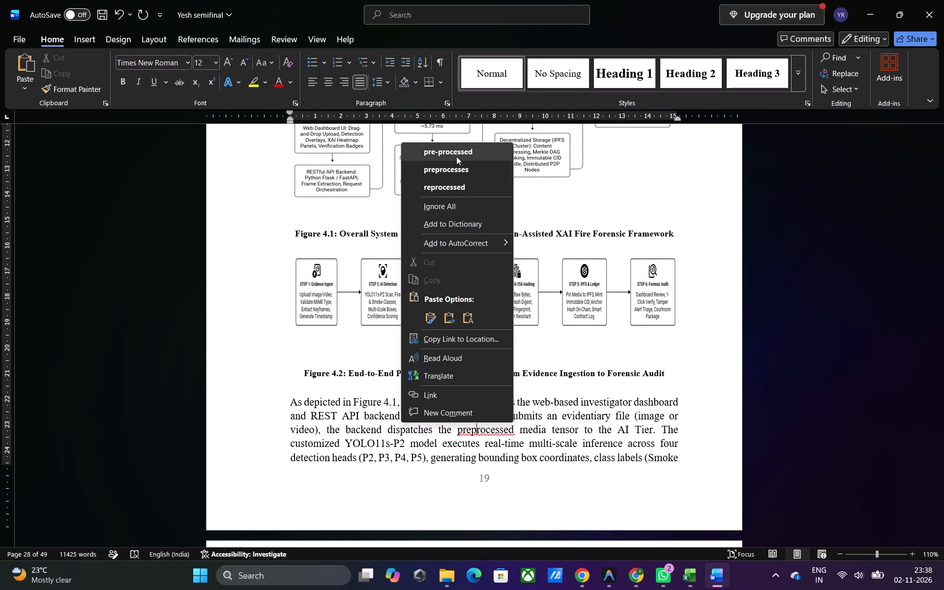
click(456, 156)
In section 4.3.1 Dataset Preparation and Splitting, correct "highresolution" to "high resolution" and "realworld" to "real world".
scroll(495, 429, down, 4)
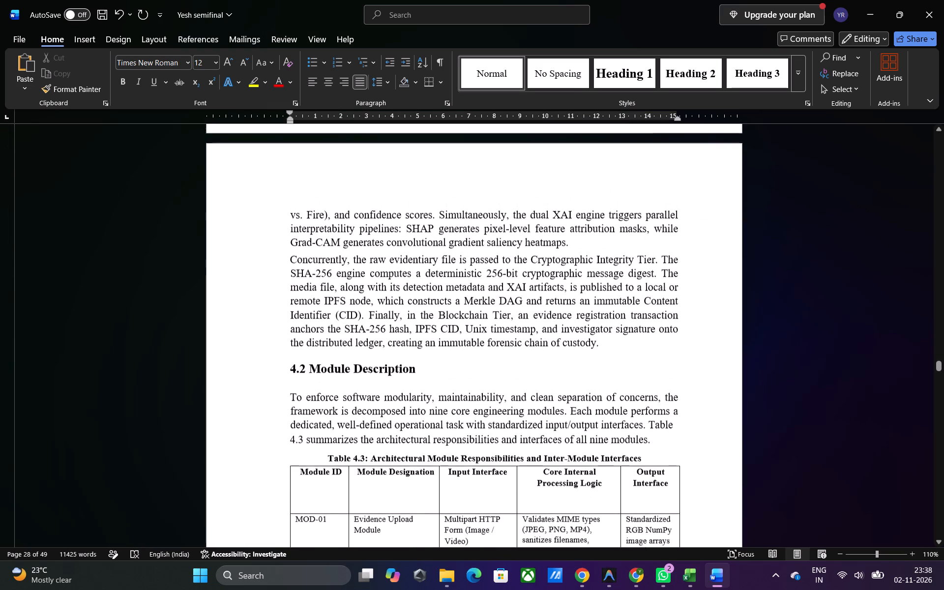
scroll(495, 429, down, 7)
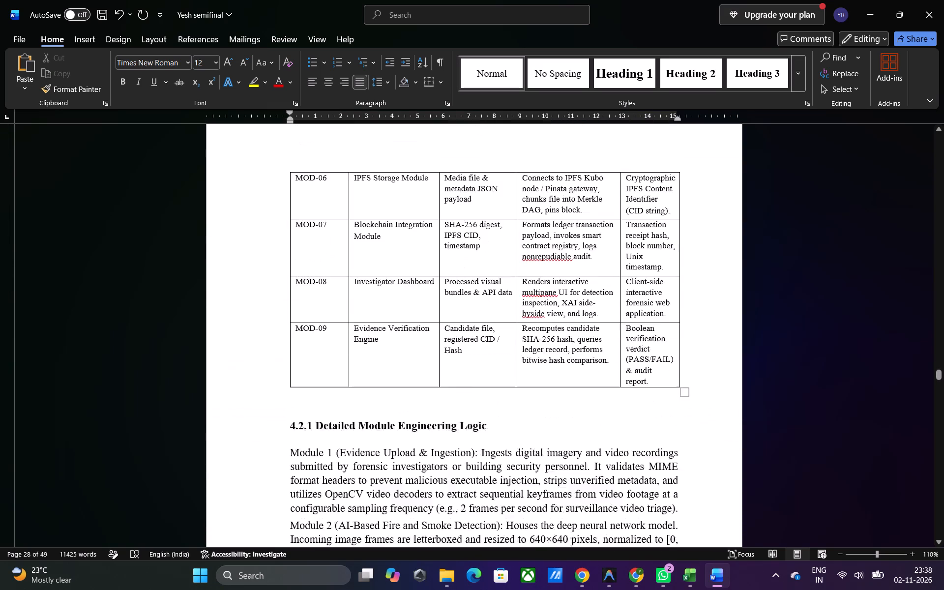
scroll(495, 430, up, 5)
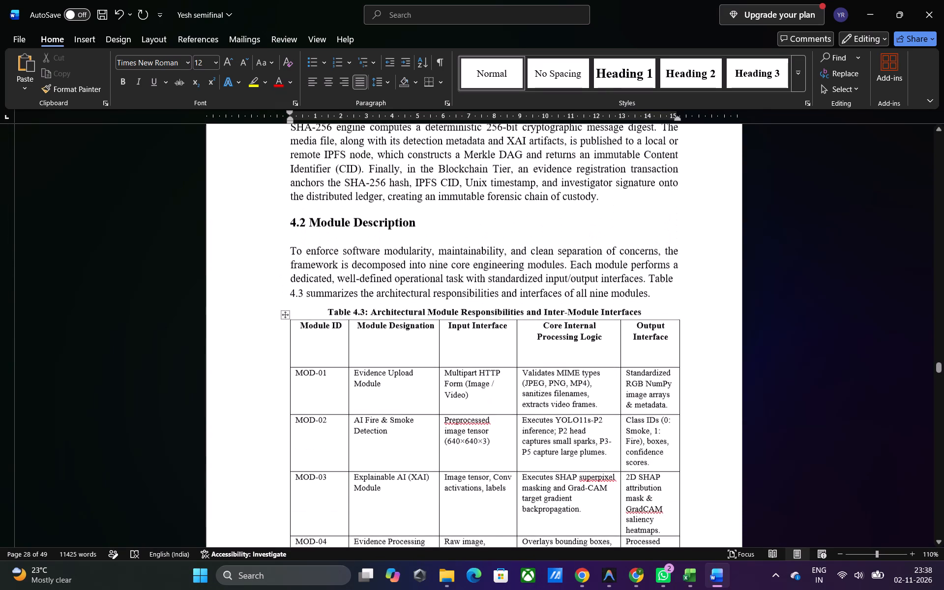
scroll(495, 430, up, 3)
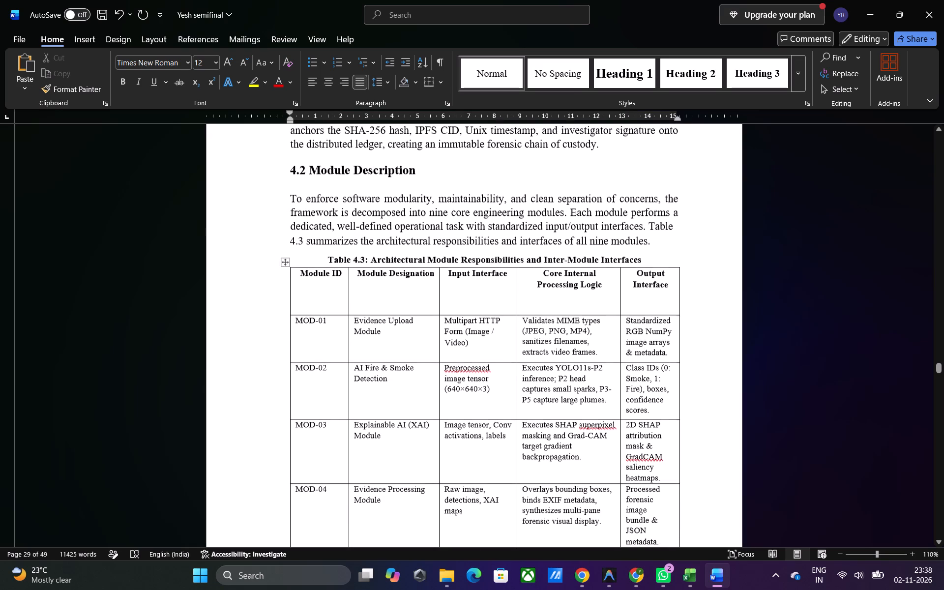
scroll(341, 306, down, 3)
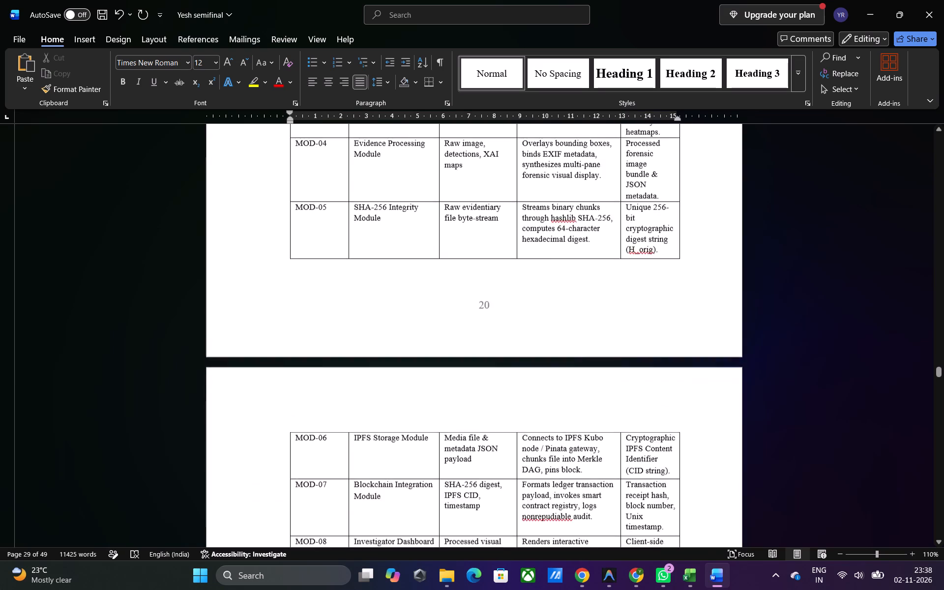
scroll(341, 306, down, 2)
scroll(447, 244, down, 5)
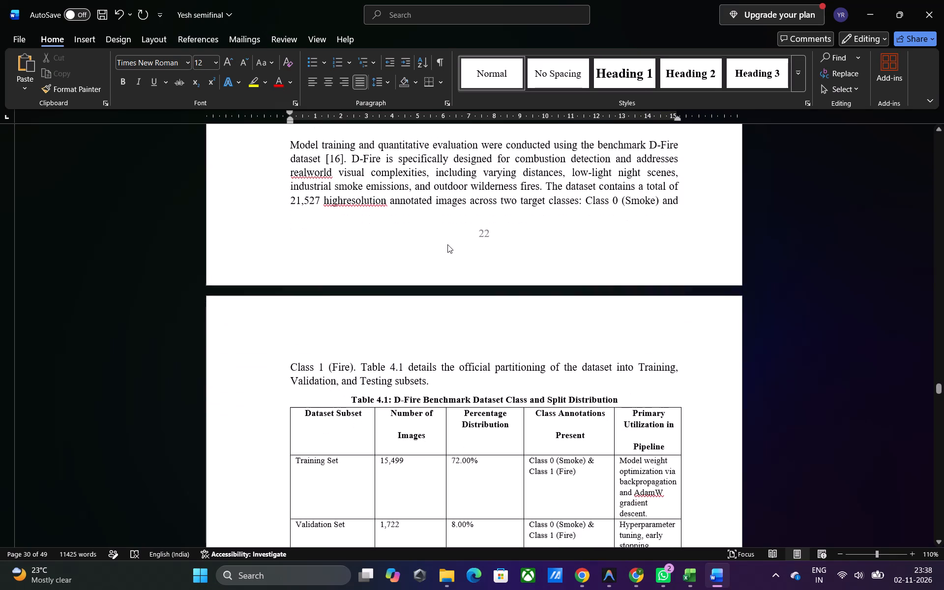
scroll(447, 244, up, 1)
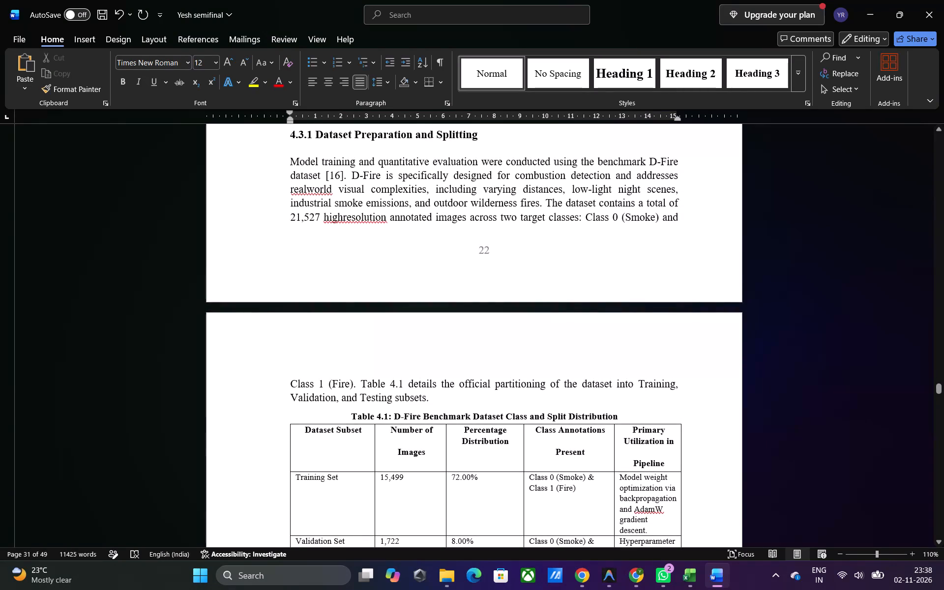
right_click(357, 219)
click(346, 228)
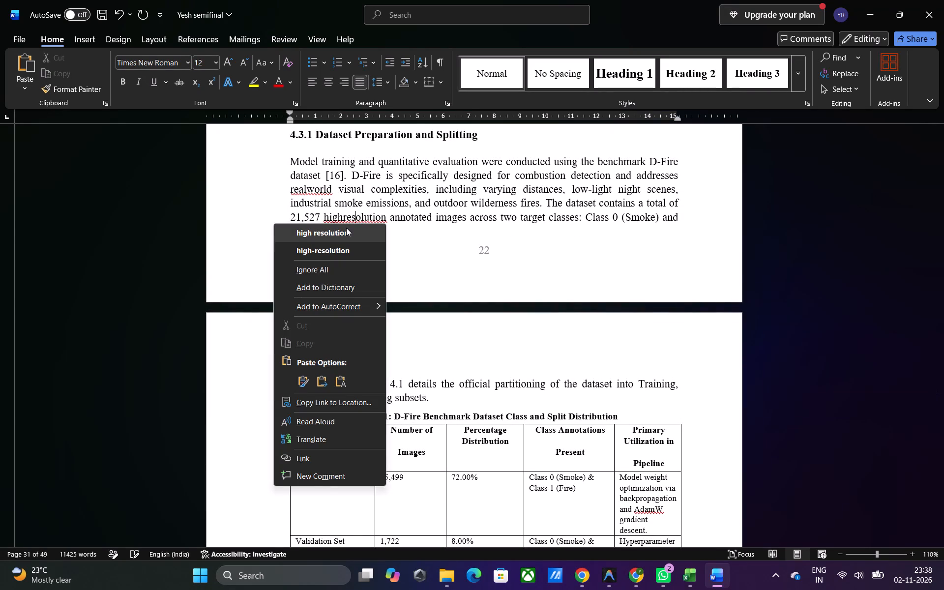
right_click(308, 194)
click(301, 201)
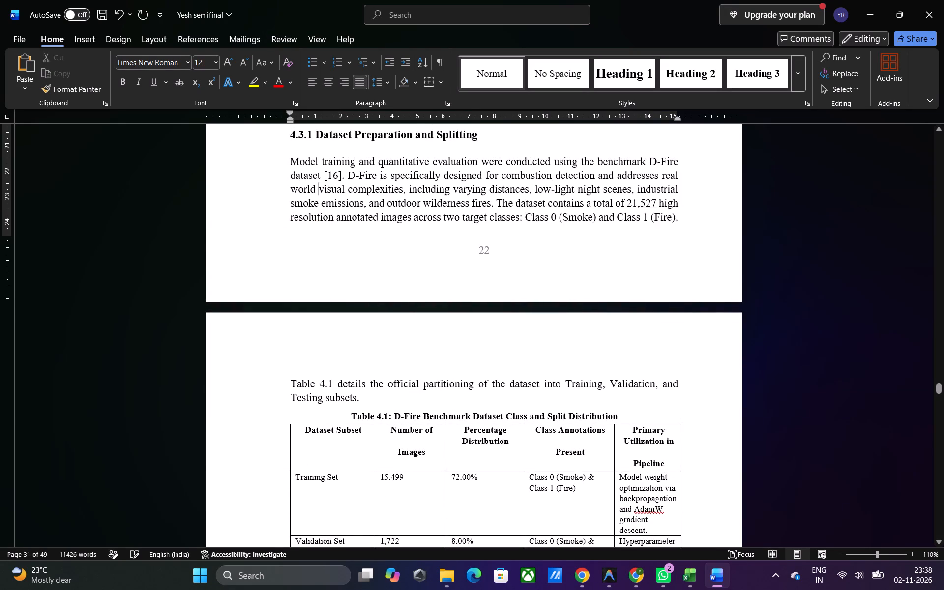
Correct both occurrences of "downsampling" to "down sampling" in section 4.3.2 YOLO11s-P2 Architectural Enhancement.
scroll(343, 246, down, 4)
scroll(343, 246, up, 1)
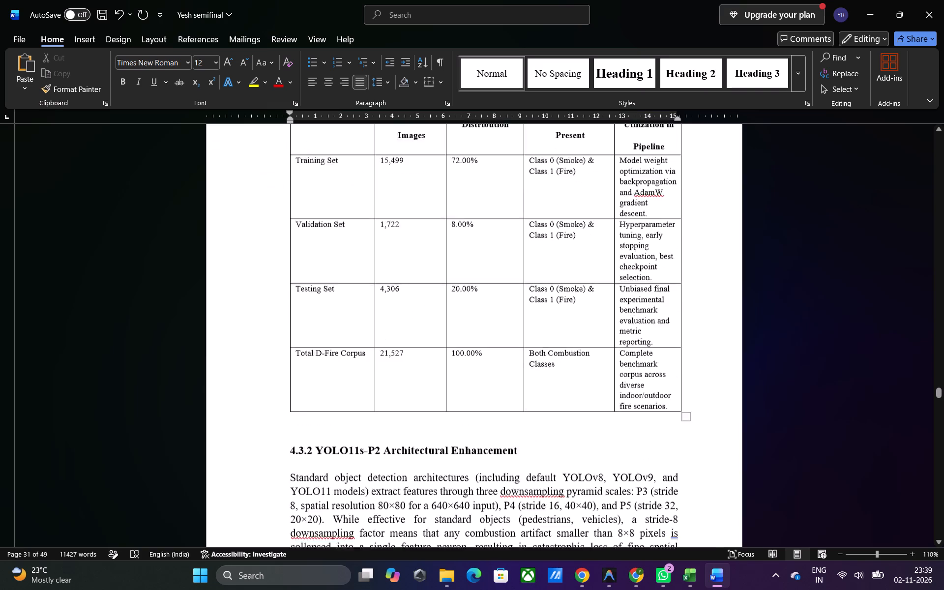
scroll(343, 246, up, 1)
scroll(343, 246, down, 2)
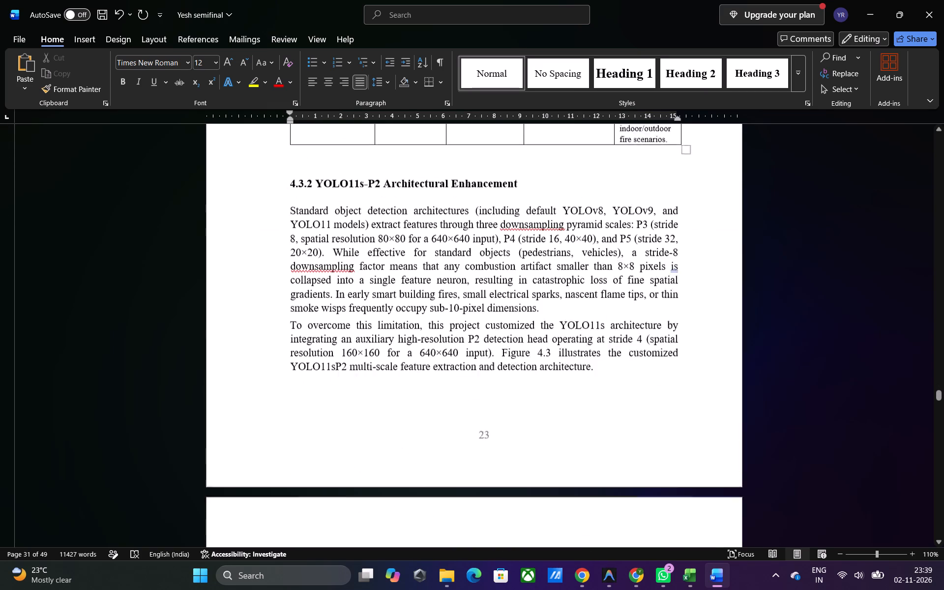
scroll(424, 256, up, 1)
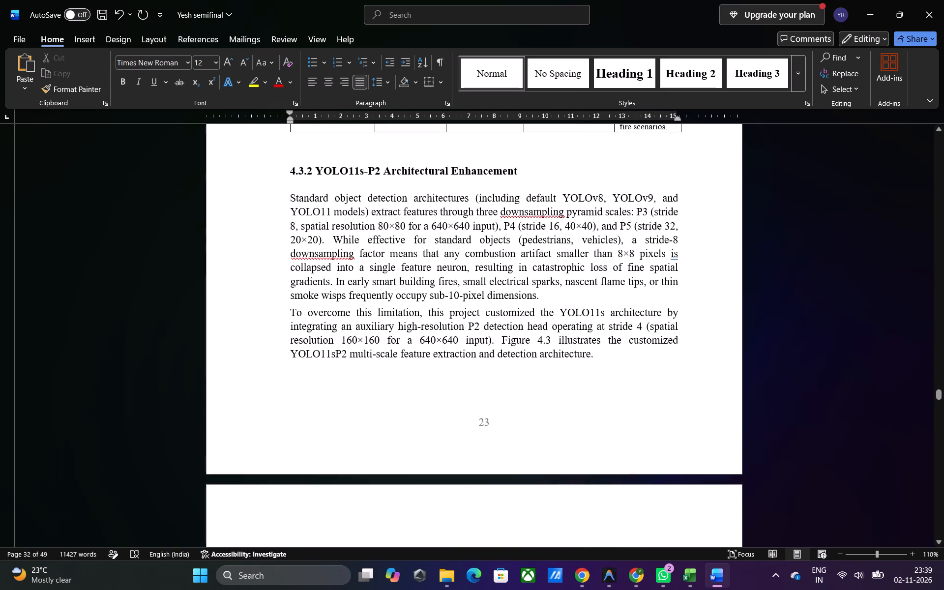
right_click(522, 216)
click(514, 225)
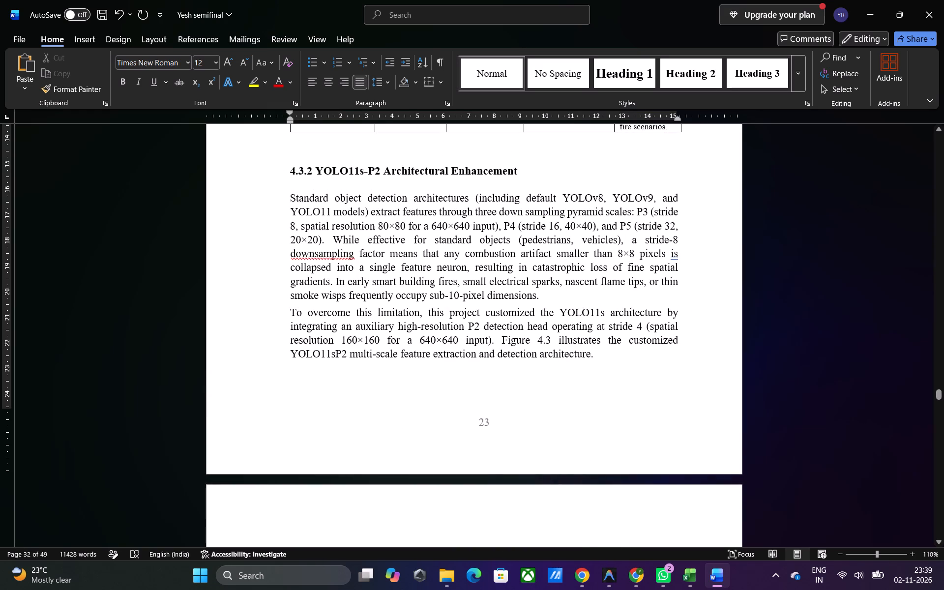
right_click(335, 257)
click(318, 270)
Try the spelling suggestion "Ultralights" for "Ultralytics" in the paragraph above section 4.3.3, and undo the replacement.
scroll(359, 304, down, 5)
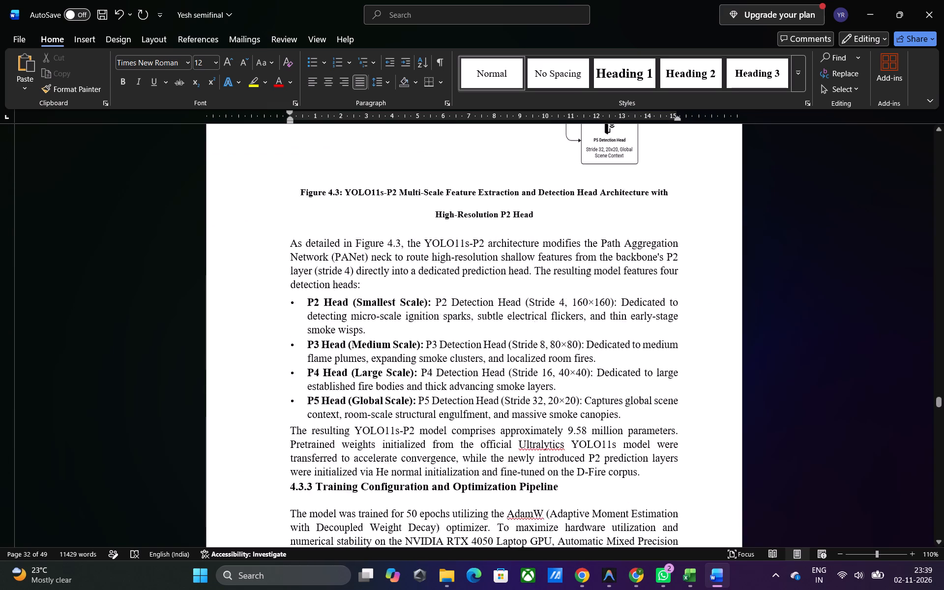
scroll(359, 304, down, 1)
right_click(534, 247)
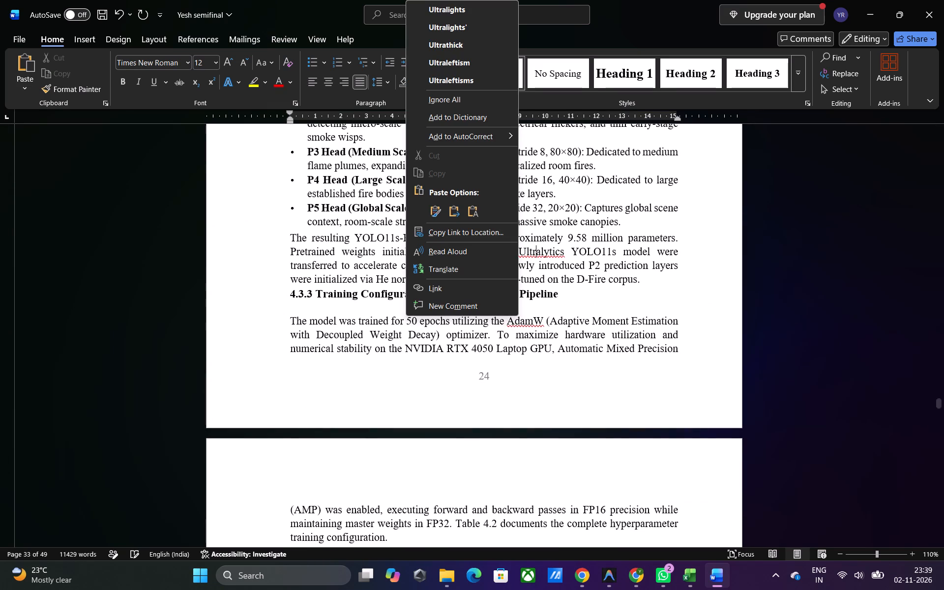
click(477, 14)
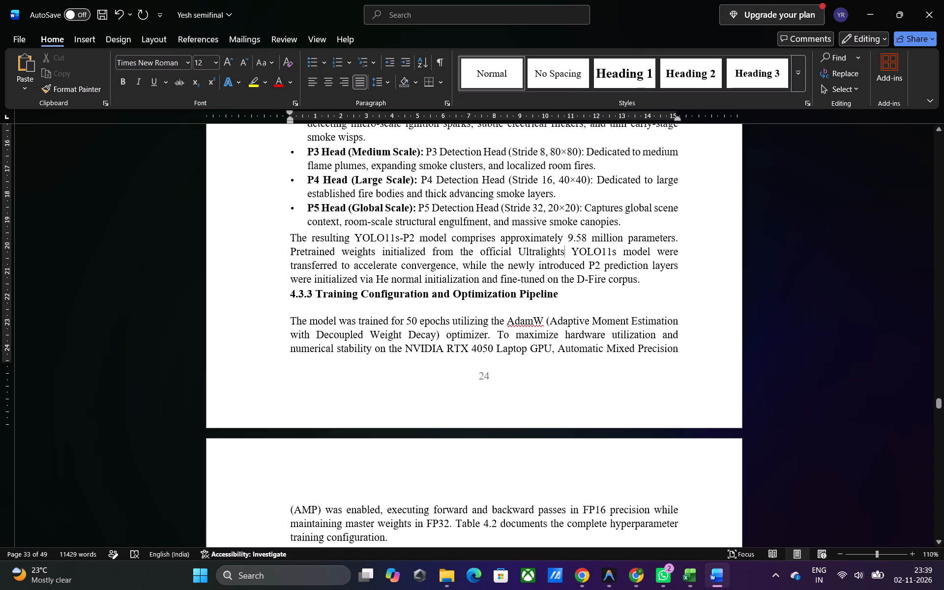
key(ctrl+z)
Read through sections 4.3.3, 4.3.4 and 4.4, checking the layout of Table 4.2, equation 4.1 and Figures 4.4 and 4.5.
scroll(553, 292, down, 1)
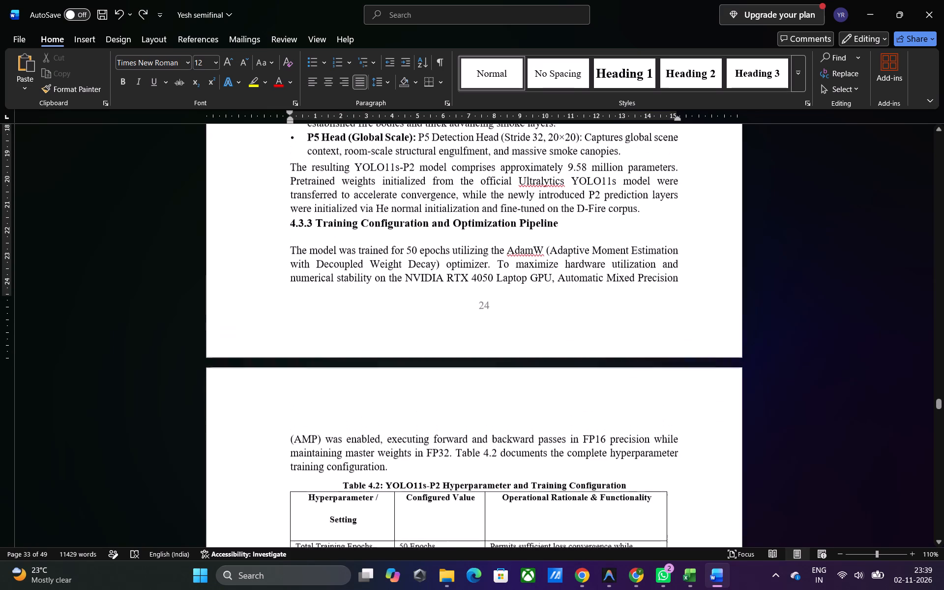
scroll(553, 292, down, 1)
scroll(528, 259, down, 3)
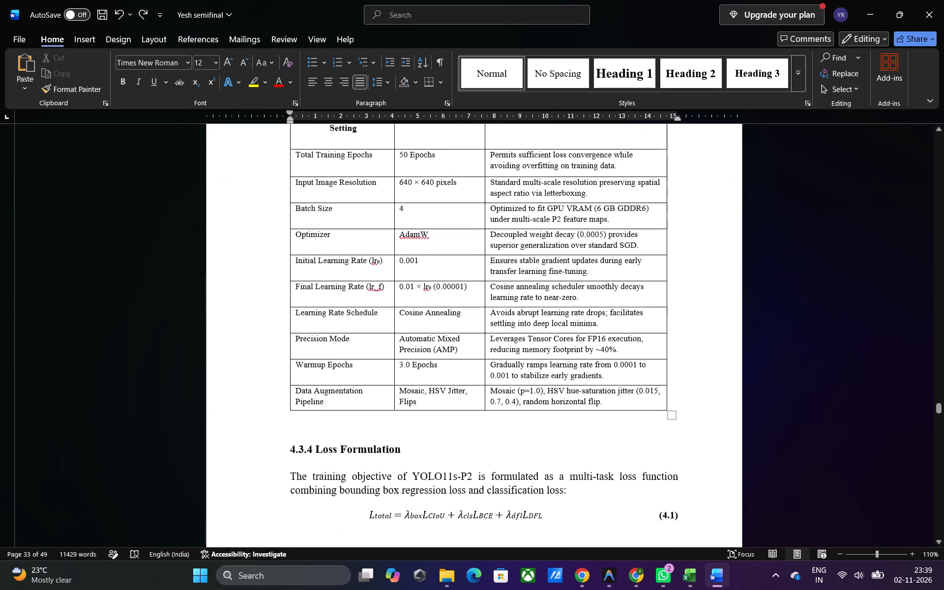
scroll(528, 259, down, 1)
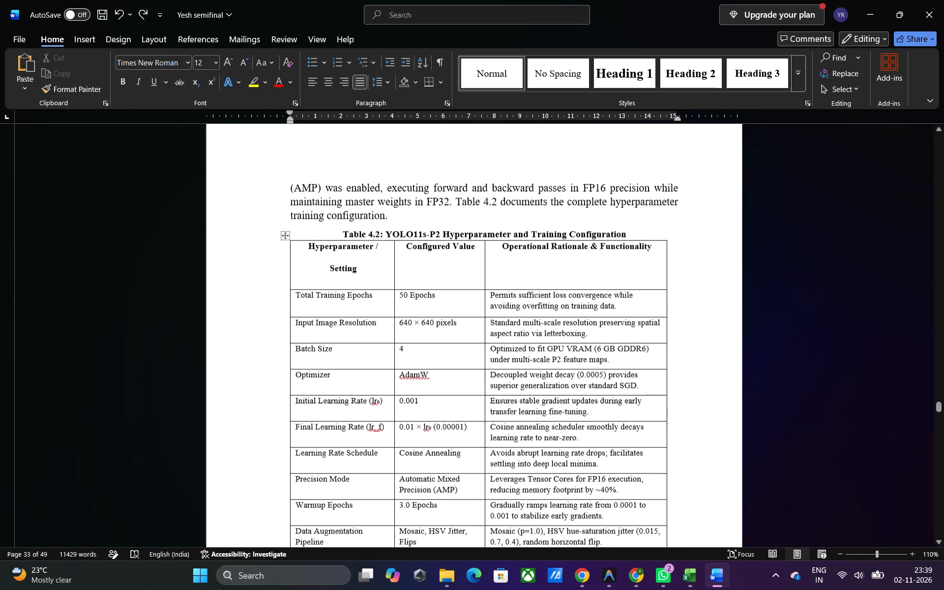
scroll(528, 259, down, 5)
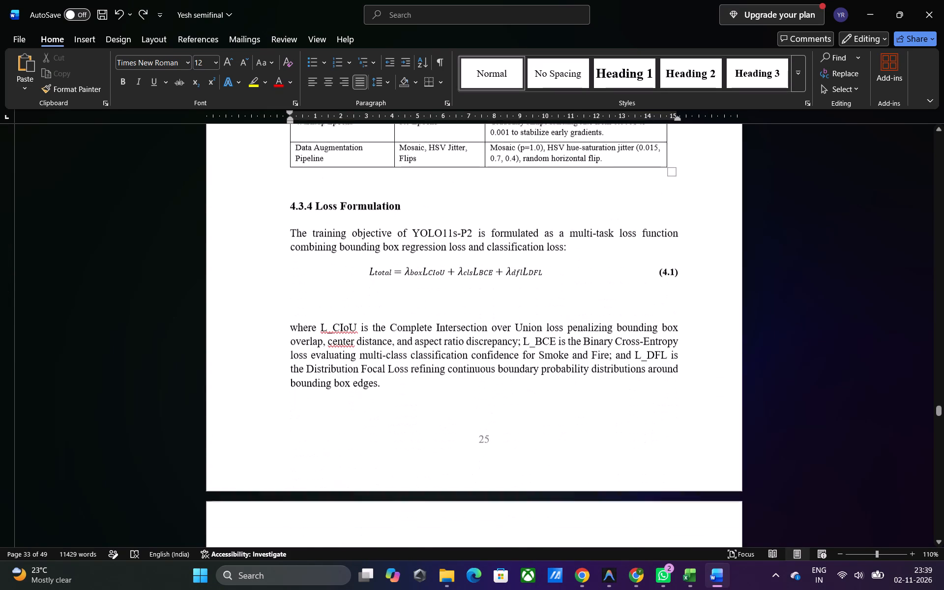
scroll(528, 256, down, 2)
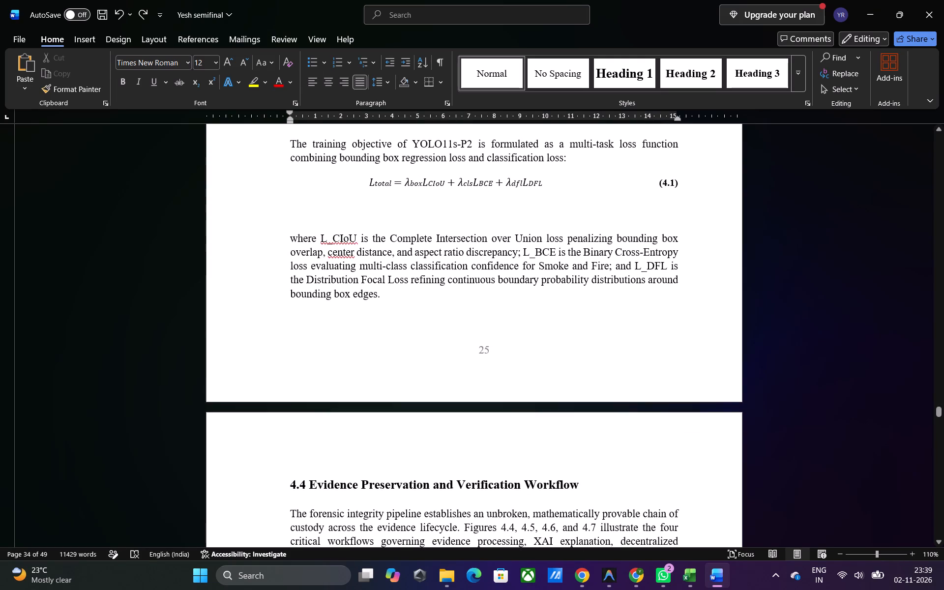
scroll(345, 256, down, 6)
scroll(345, 256, up, 2)
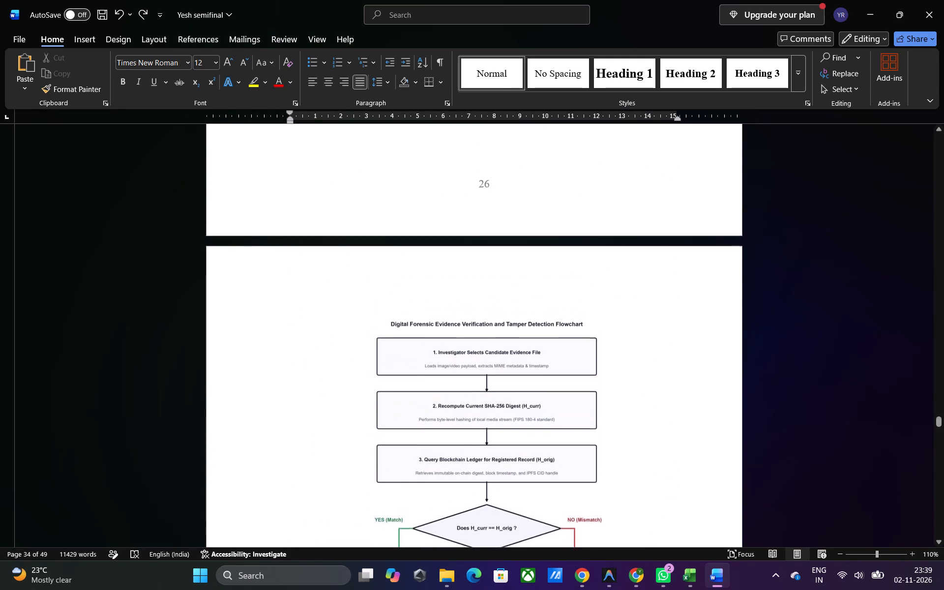
scroll(383, 325, up, 3)
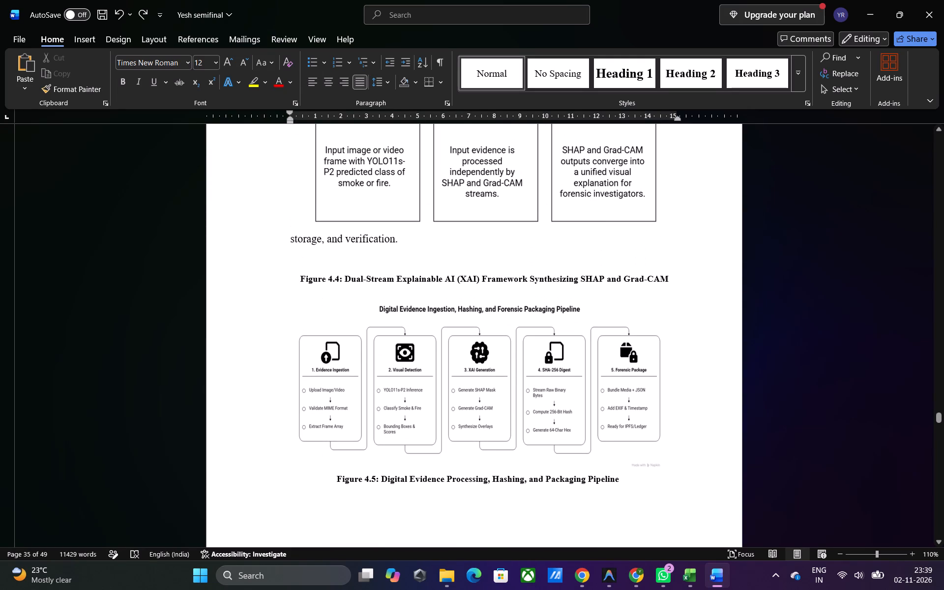
scroll(434, 389, up, 1)
scroll(434, 389, down, 6)
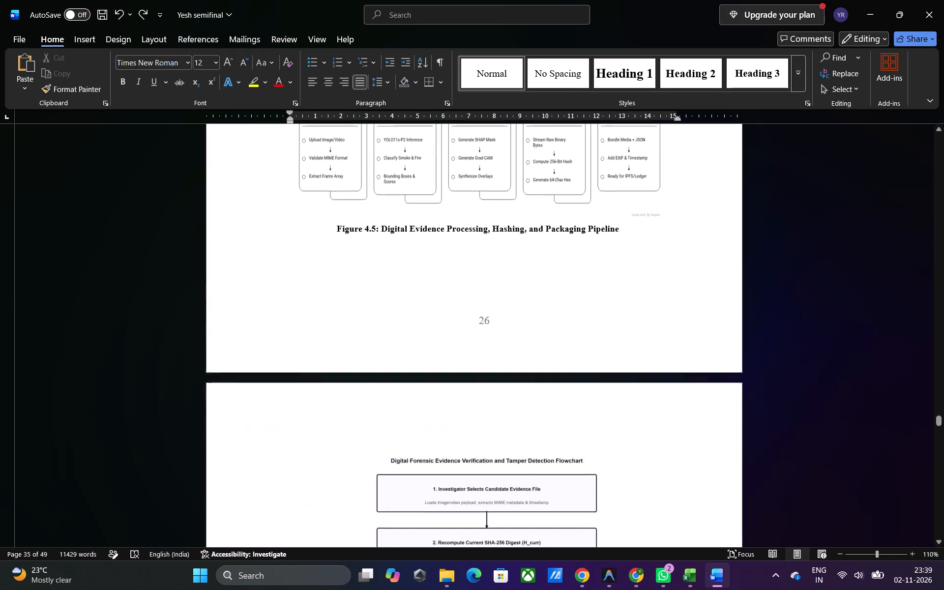
Examine the Figure 4.7 tamper detection flowchart at a larger zoom, along with the section 4.4.1 text below it.
scroll(434, 389, down, 1)
ctrl+scroll(464, 363, up, 5)
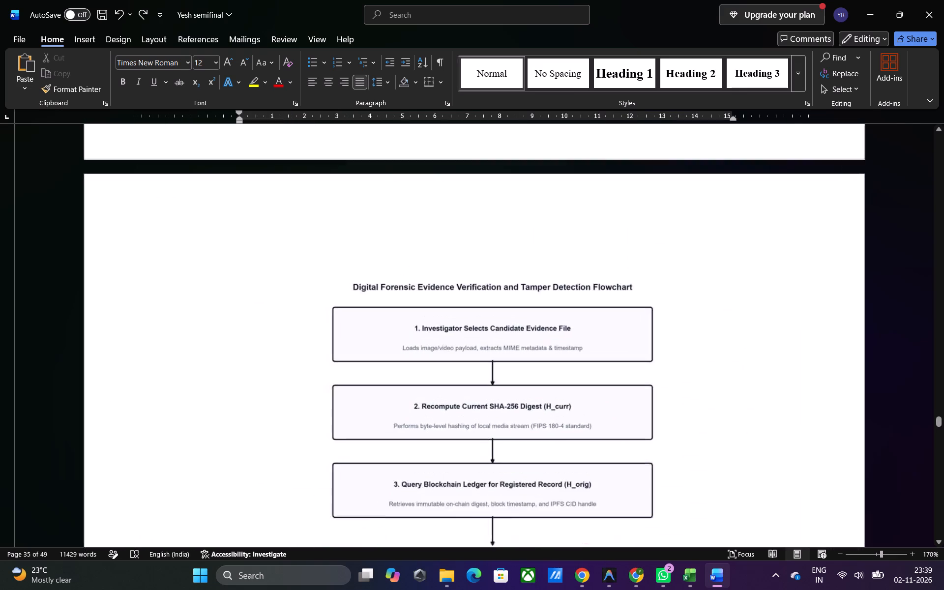
ctrl+scroll(464, 363, up, 2)
scroll(464, 363, down, 1)
click(488, 354)
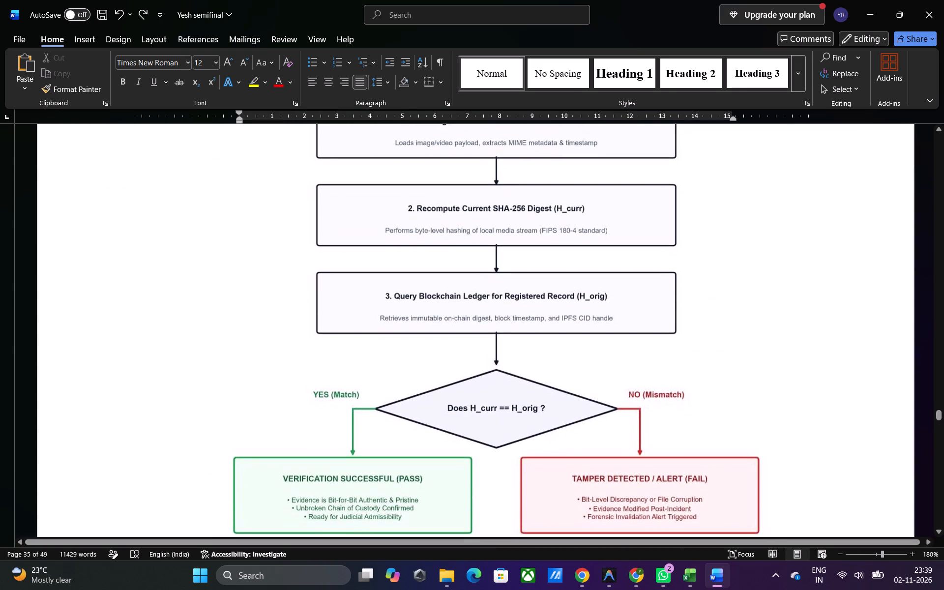
ctrl+scroll(488, 354, down, 1)
scroll(488, 354, down, 1)
scroll(488, 354, up, 1)
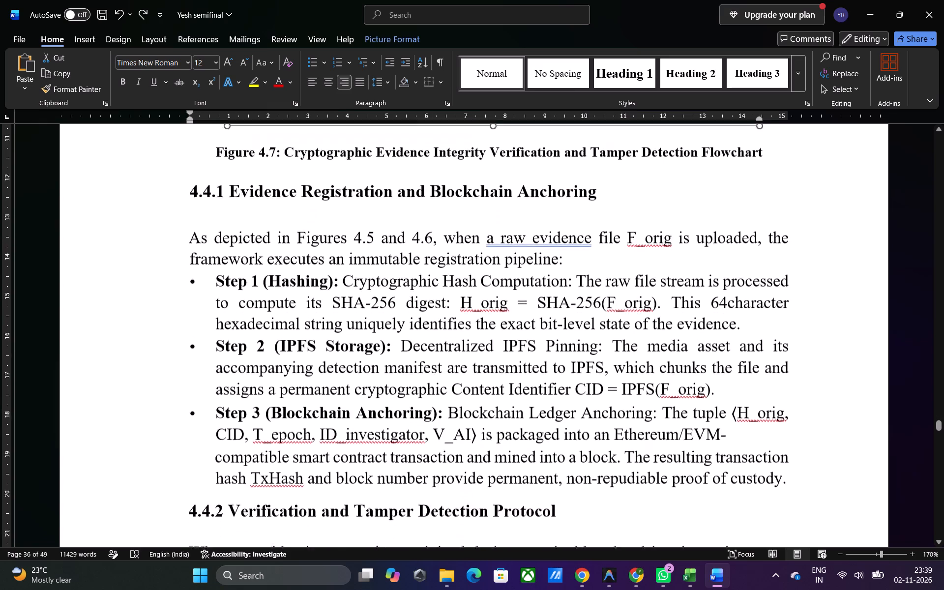
scroll(488, 354, up, 3)
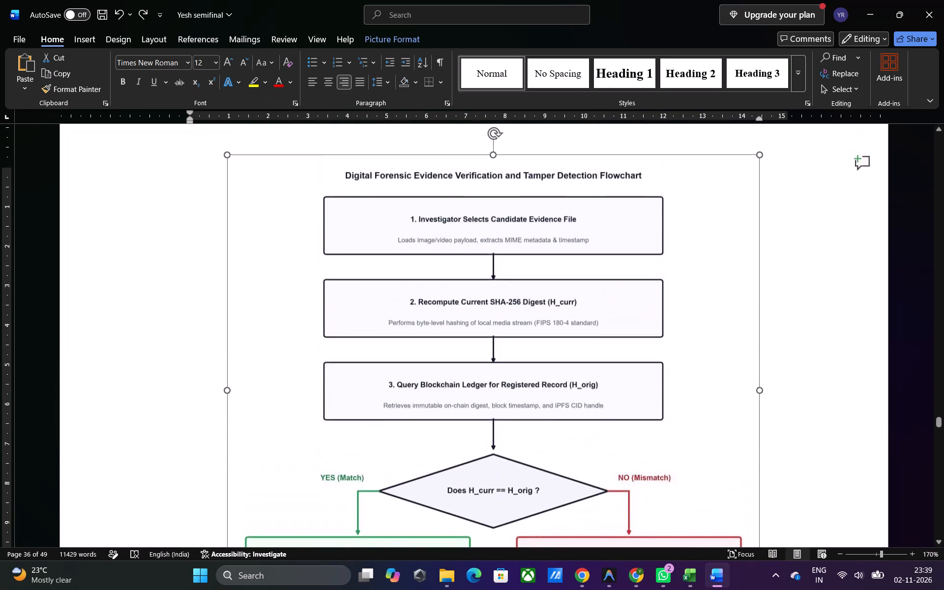
scroll(488, 354, down, 1)
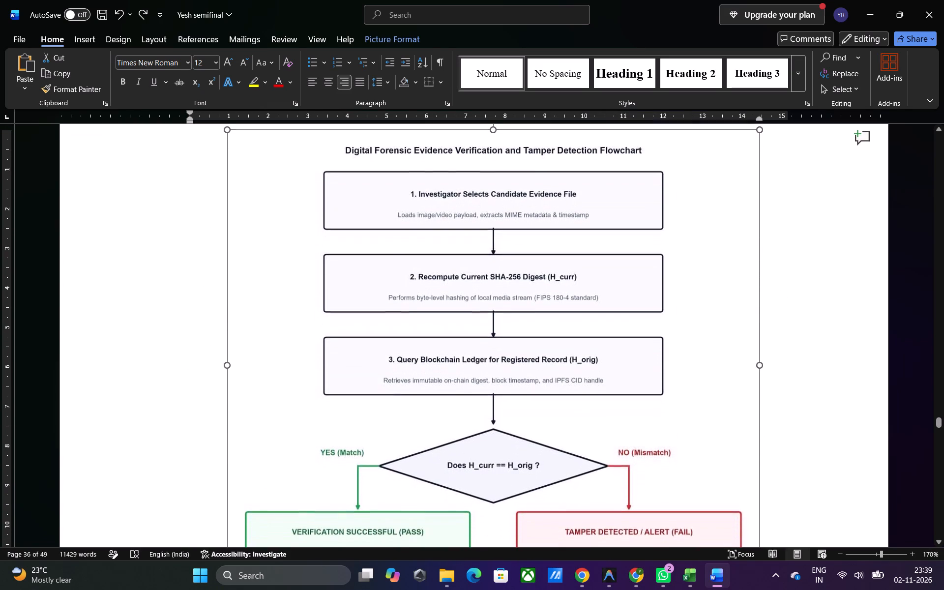
scroll(488, 354, down, 1)
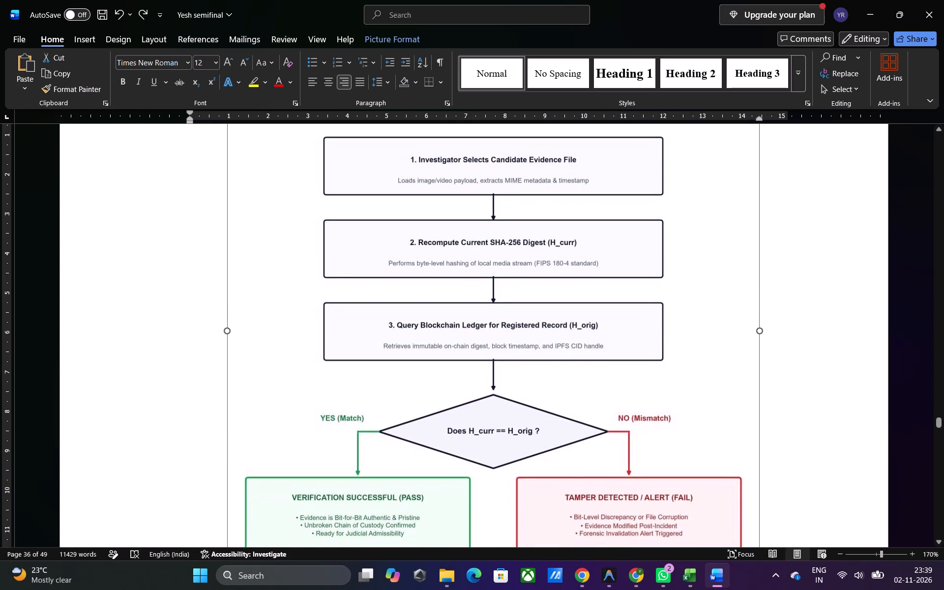
ctrl+scroll(488, 354, down, 1)
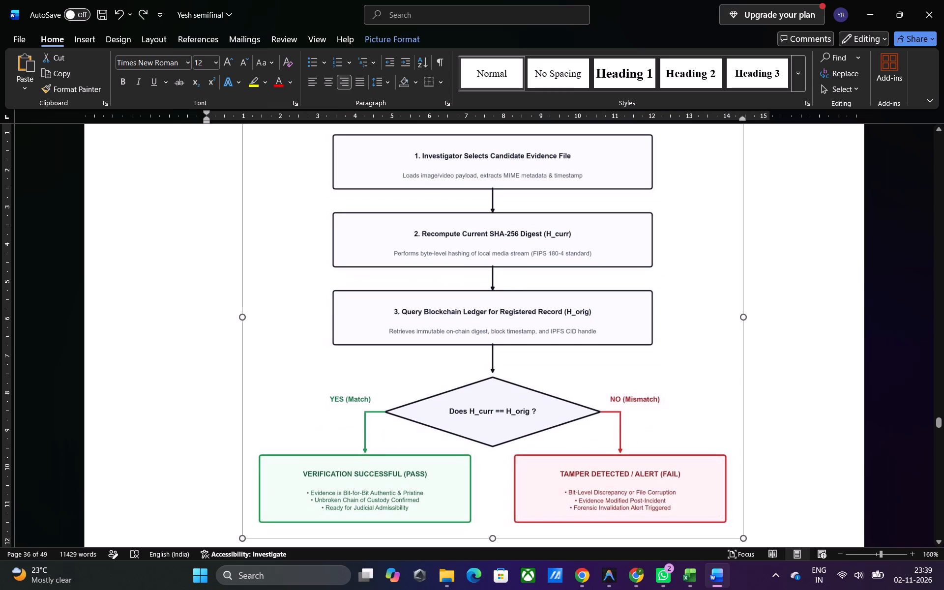
scroll(488, 354, up, 1)
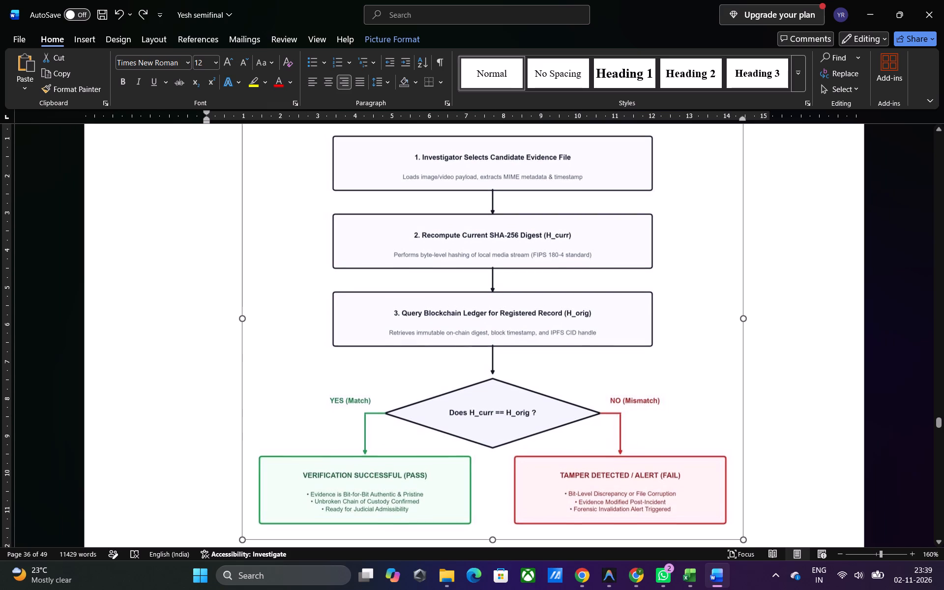
scroll(488, 354, up, 1)
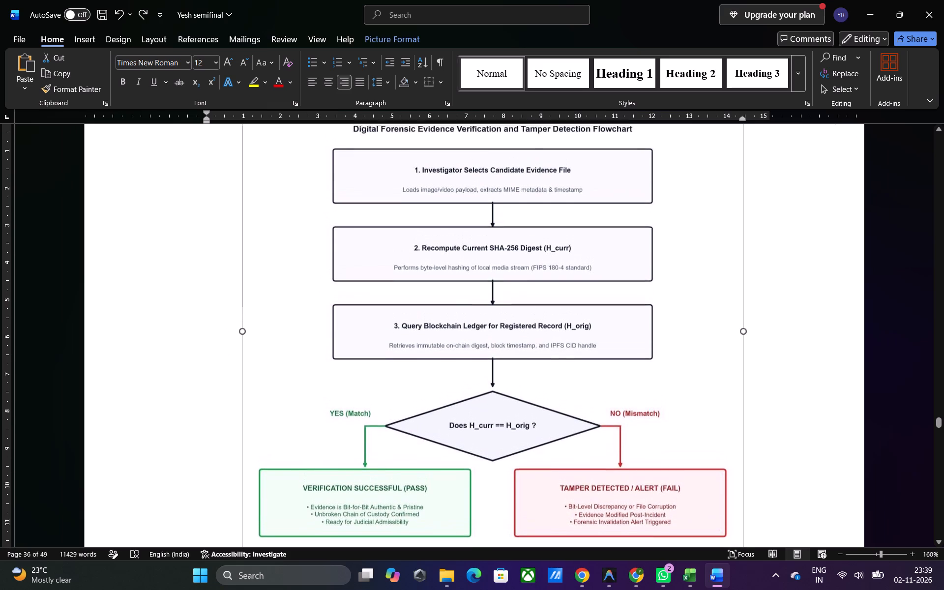
Capture a screen snip of the Figure 4.7 flowchart from box 1 to the PASS and FAIL boxes, leaving out its title line.
scroll(488, 354, up, 1)
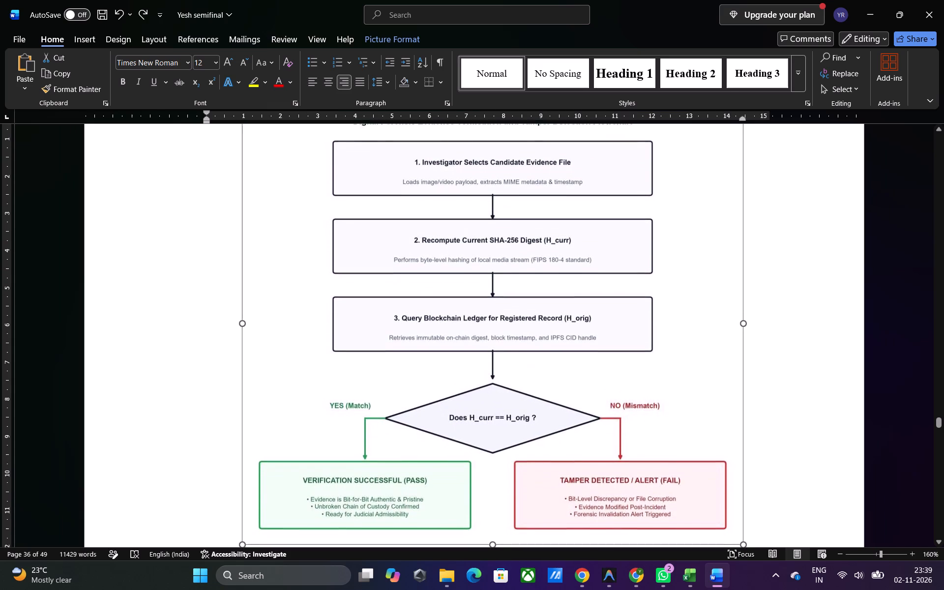
scroll(488, 354, up, 1)
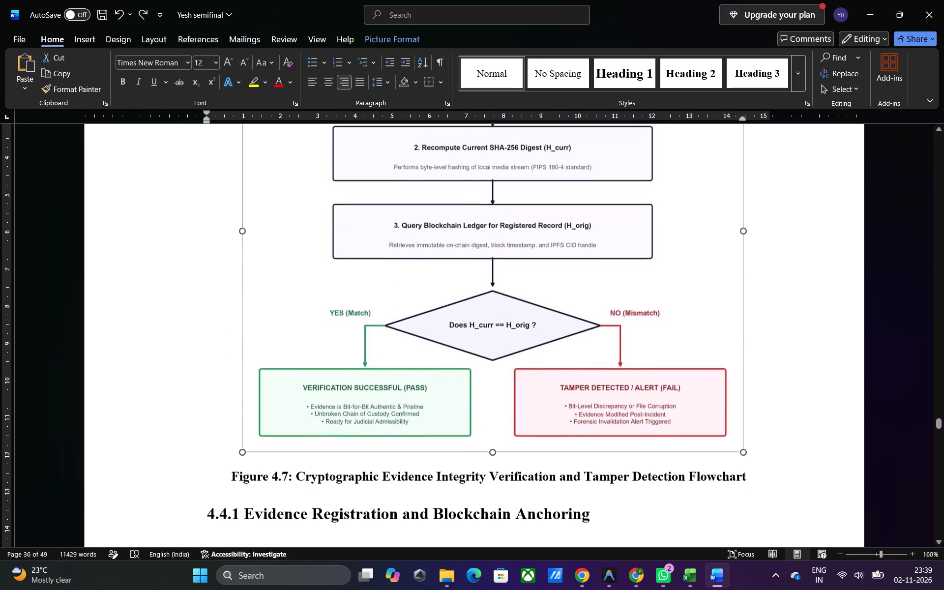
scroll(488, 354, up, 1)
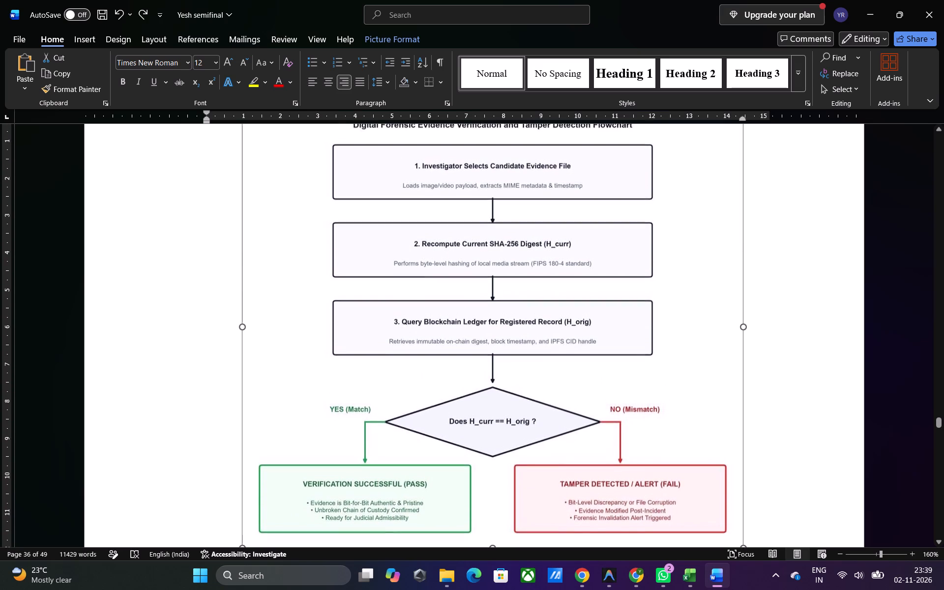
scroll(488, 354, up, 1)
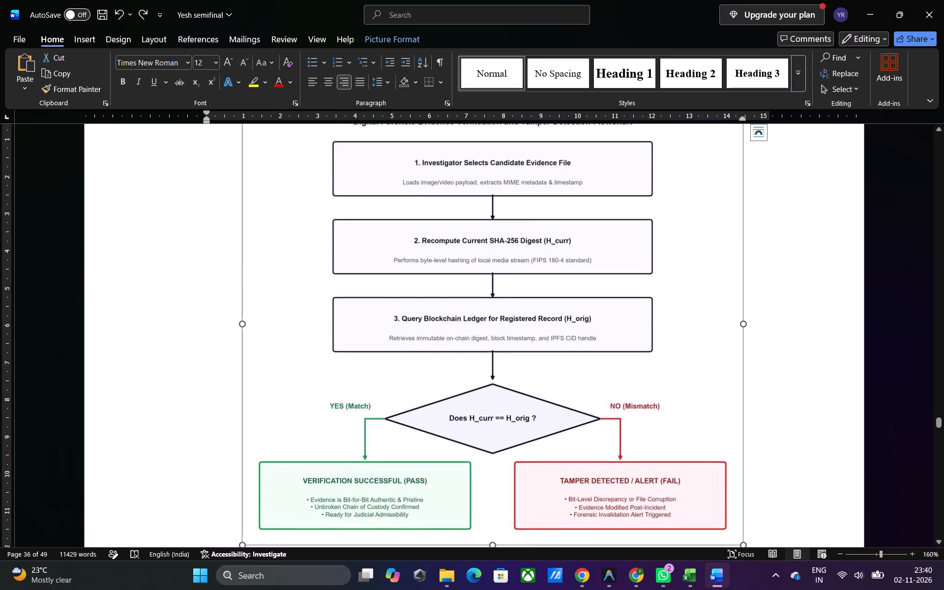
key(shift+super+s)
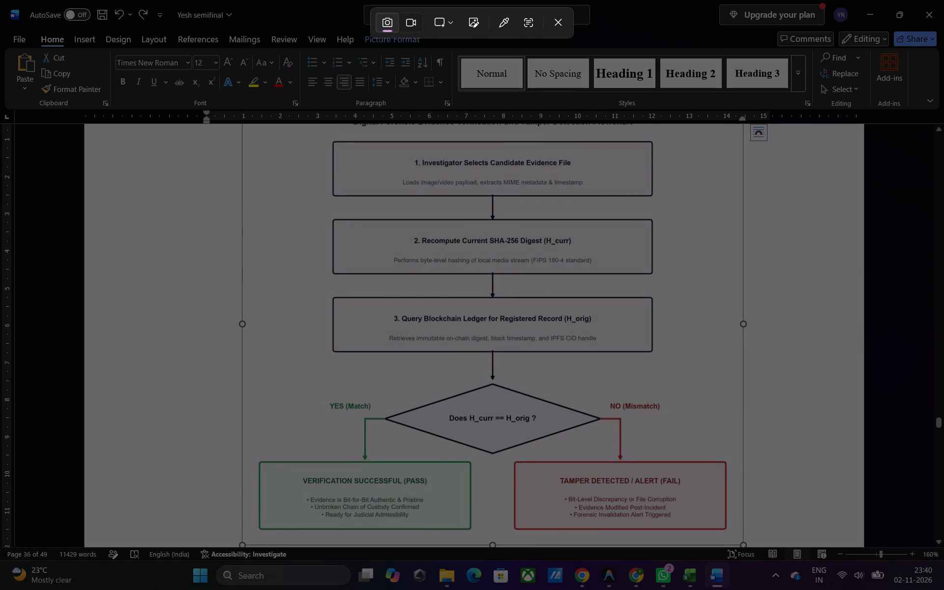
drag(251, 126, 496, 419)
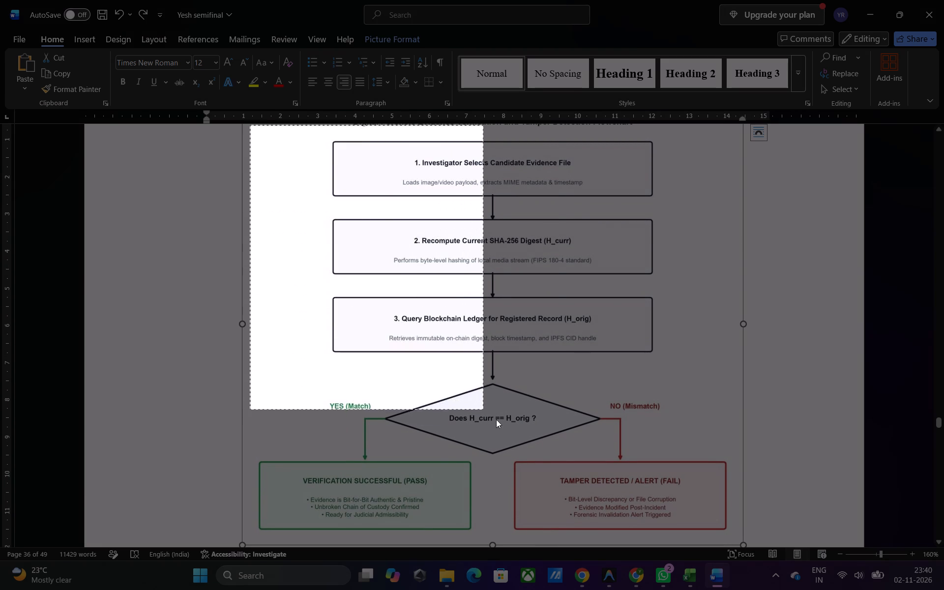
drag(496, 419, 736, 535)
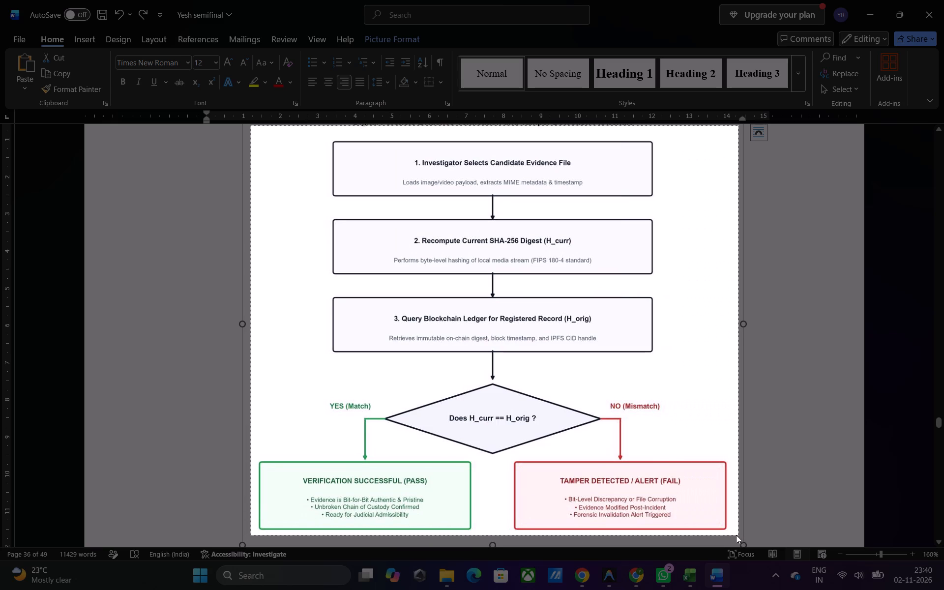
drag(736, 535, 735, 535)
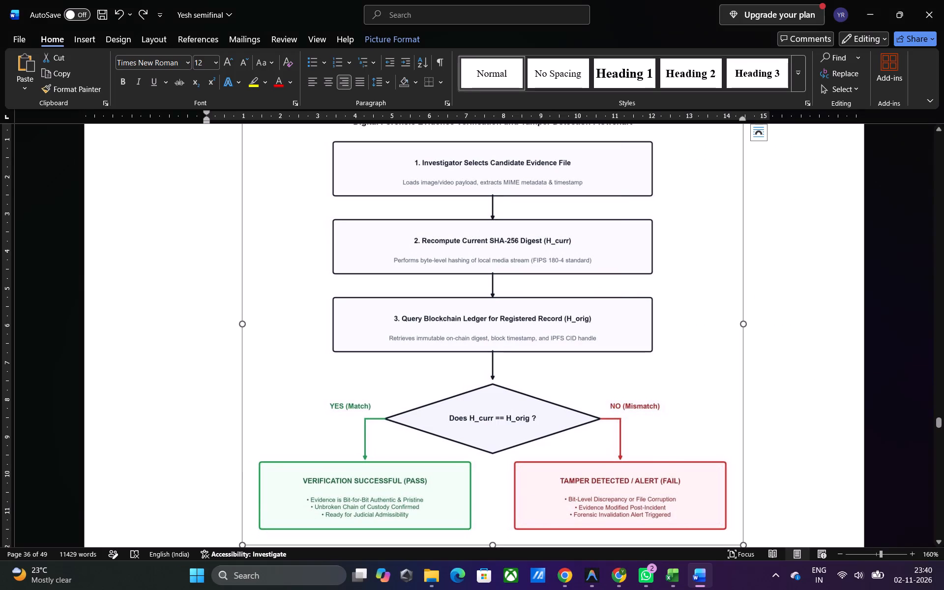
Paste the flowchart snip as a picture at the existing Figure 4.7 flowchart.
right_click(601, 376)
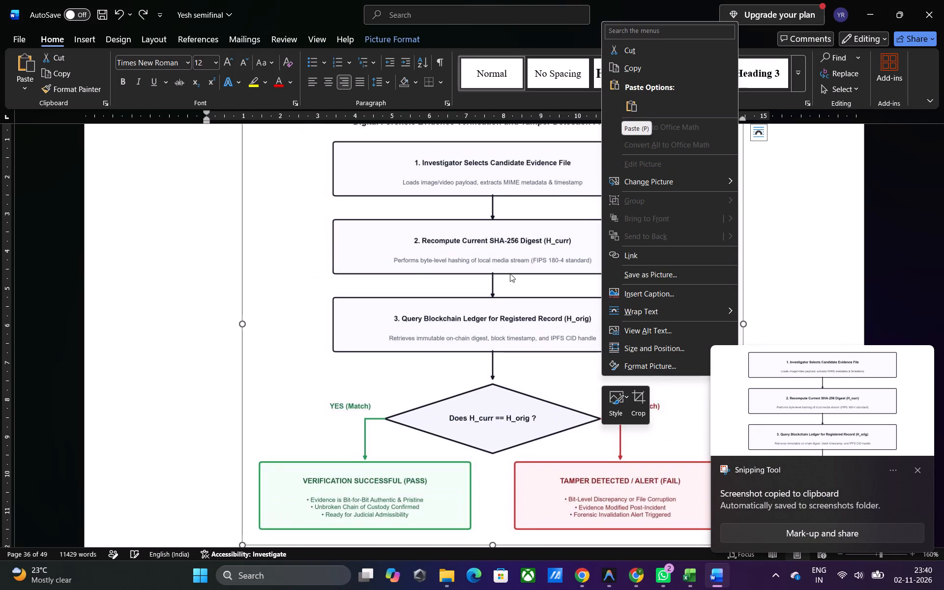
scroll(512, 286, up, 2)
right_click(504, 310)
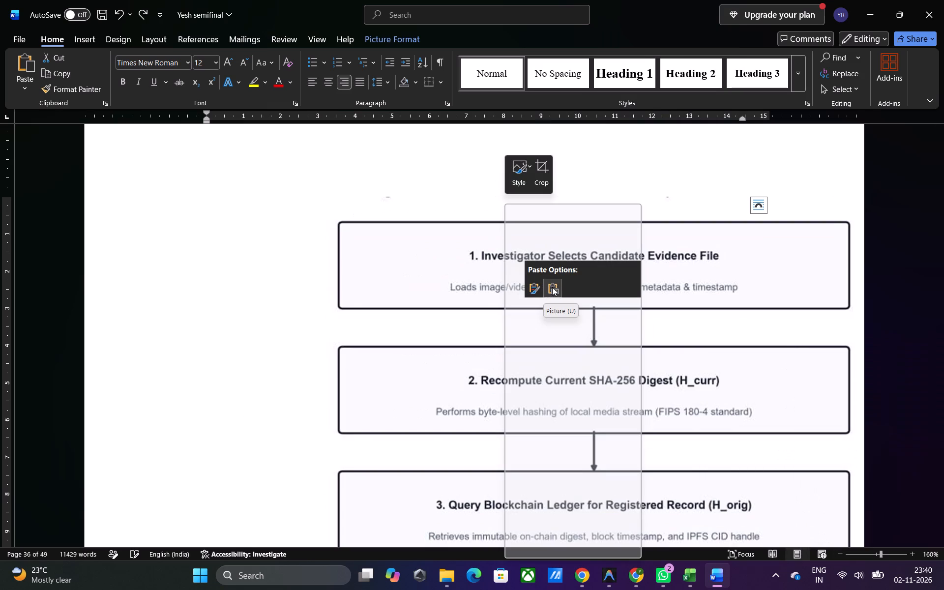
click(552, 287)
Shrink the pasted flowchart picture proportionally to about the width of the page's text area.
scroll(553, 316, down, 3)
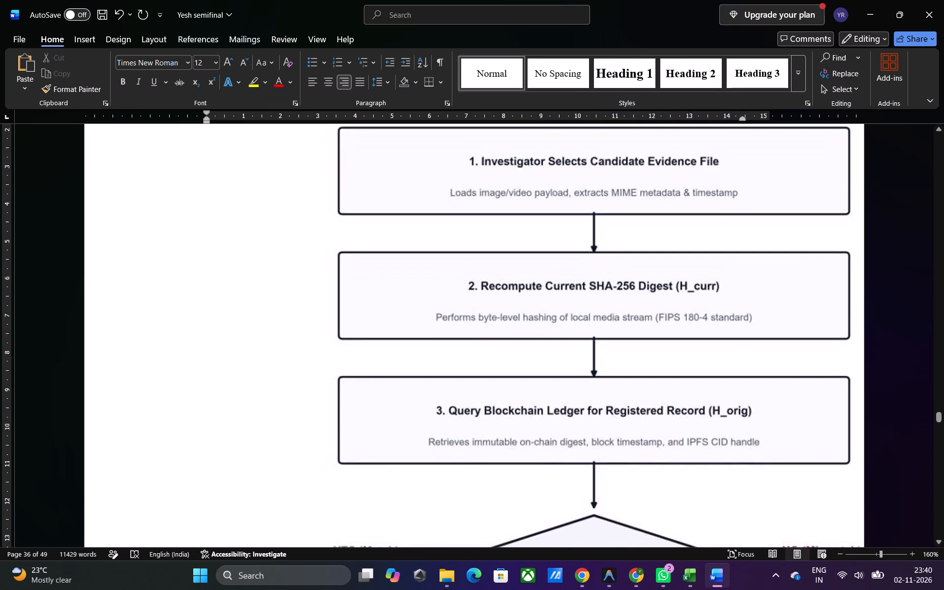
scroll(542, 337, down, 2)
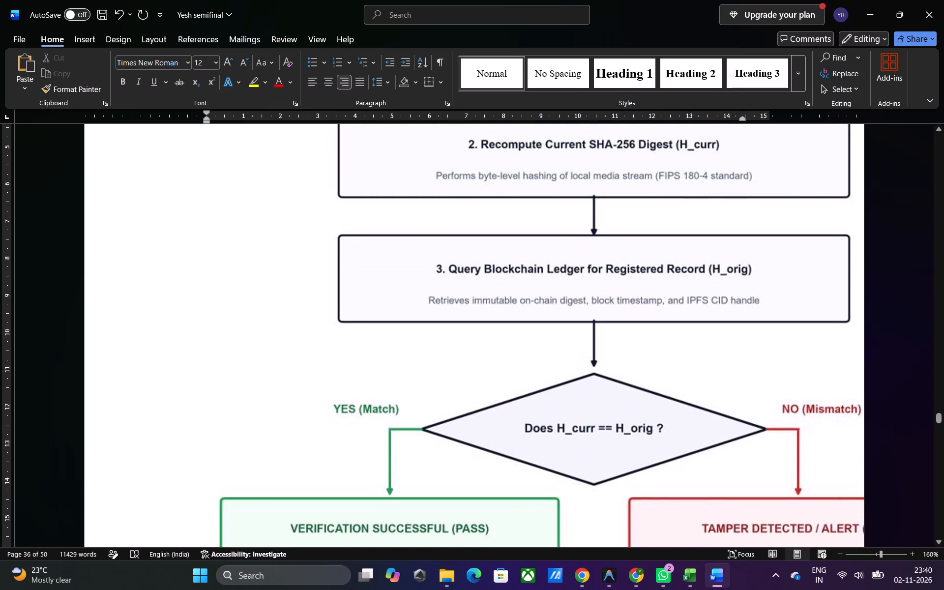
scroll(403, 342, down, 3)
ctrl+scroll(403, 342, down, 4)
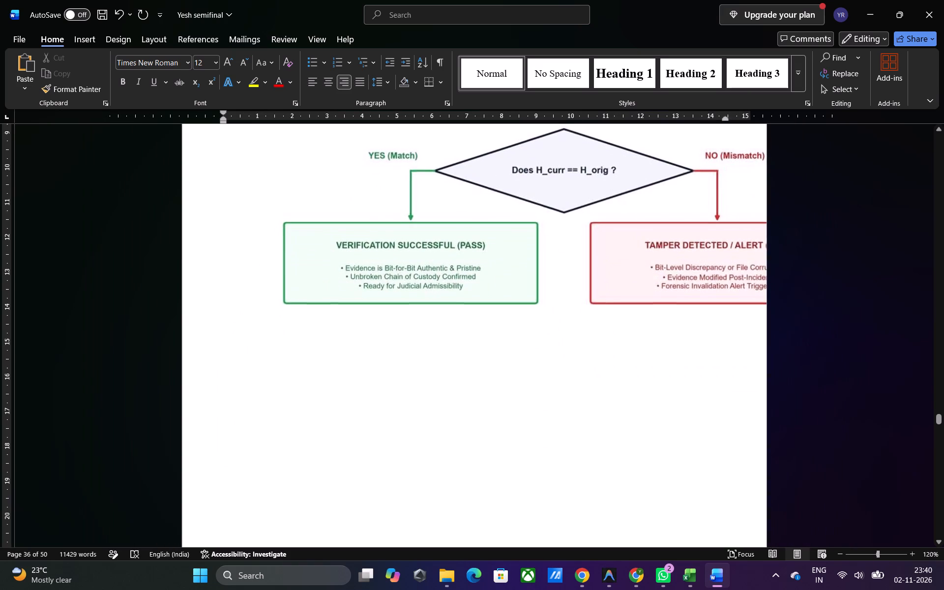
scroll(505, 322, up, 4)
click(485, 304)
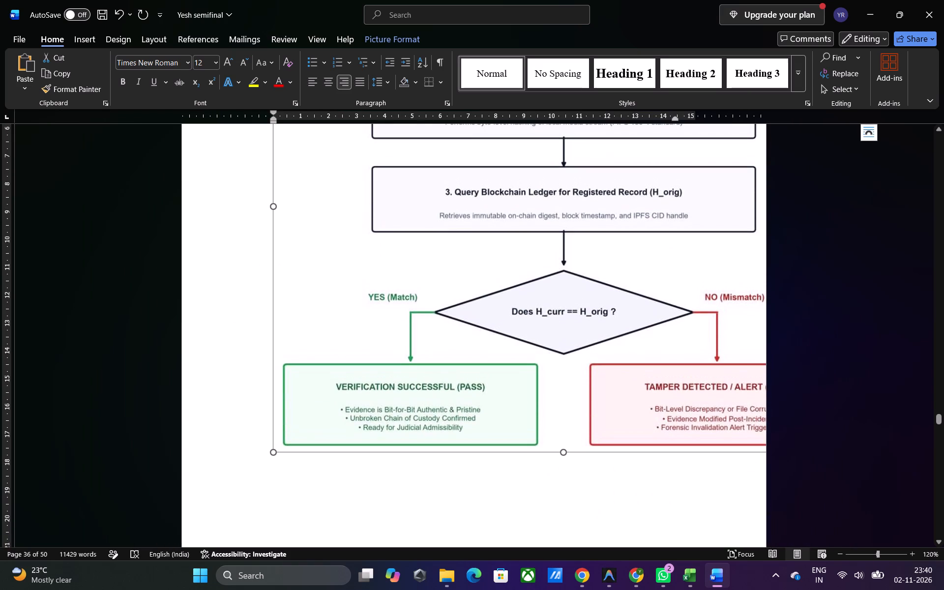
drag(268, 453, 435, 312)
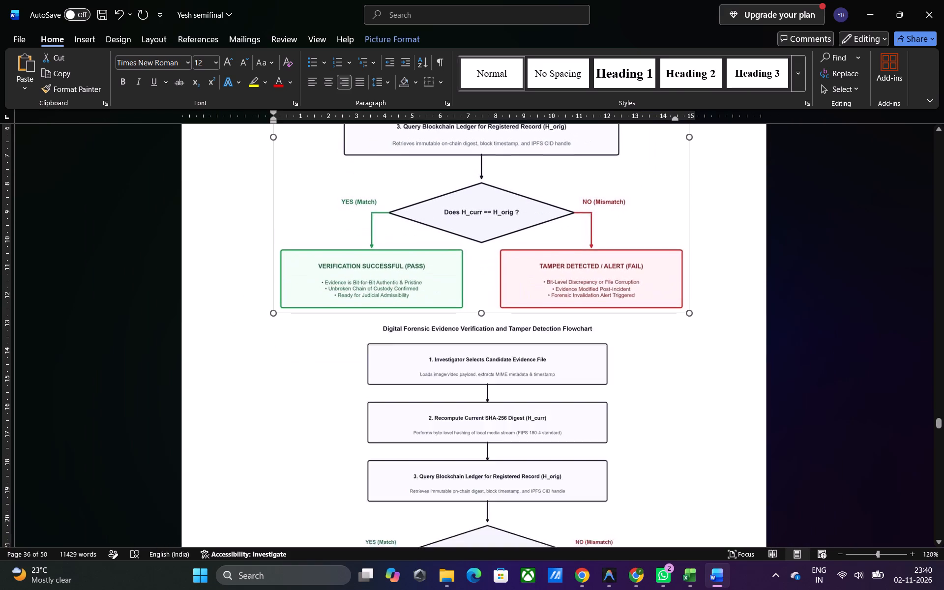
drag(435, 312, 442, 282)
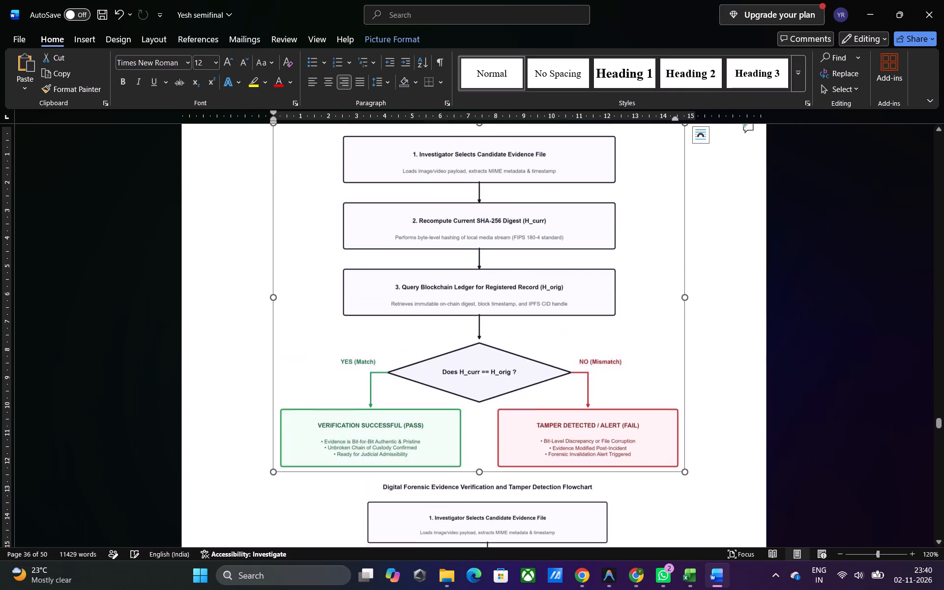
Replace the original Figure 4.7 flowchart image with the snip from the clipboard, using Change Picture.
scroll(466, 357, down, 5)
click(466, 376)
right_click(465, 376)
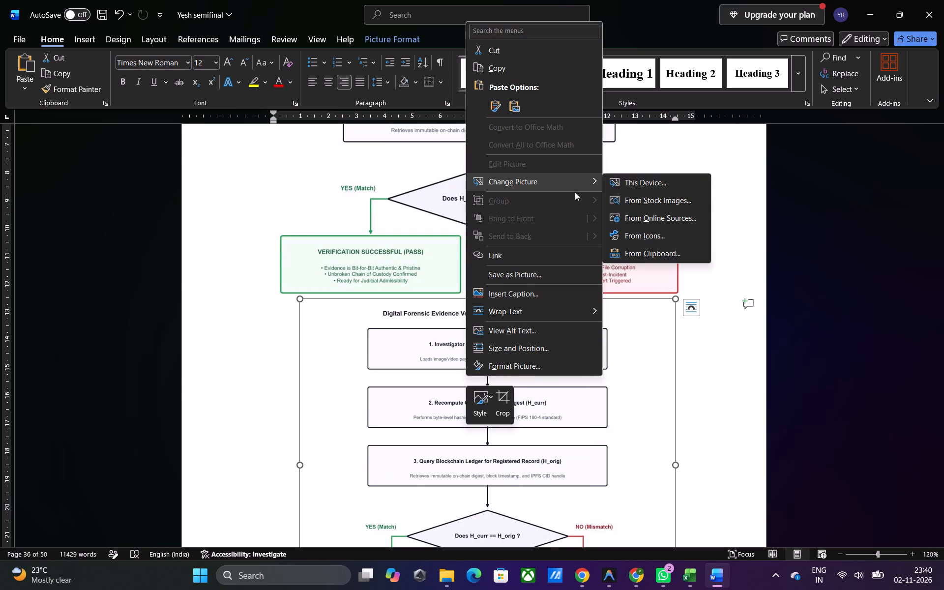
click(662, 250)
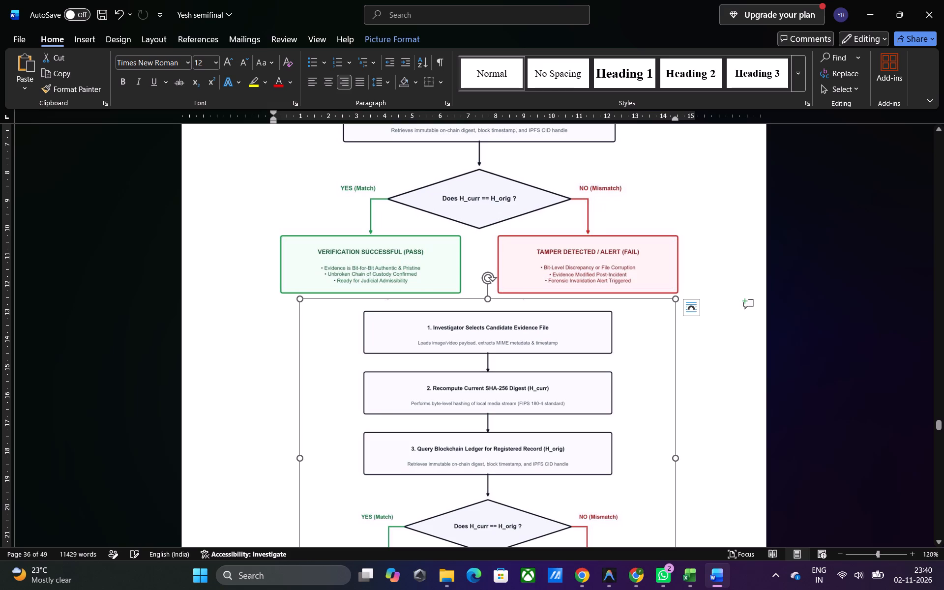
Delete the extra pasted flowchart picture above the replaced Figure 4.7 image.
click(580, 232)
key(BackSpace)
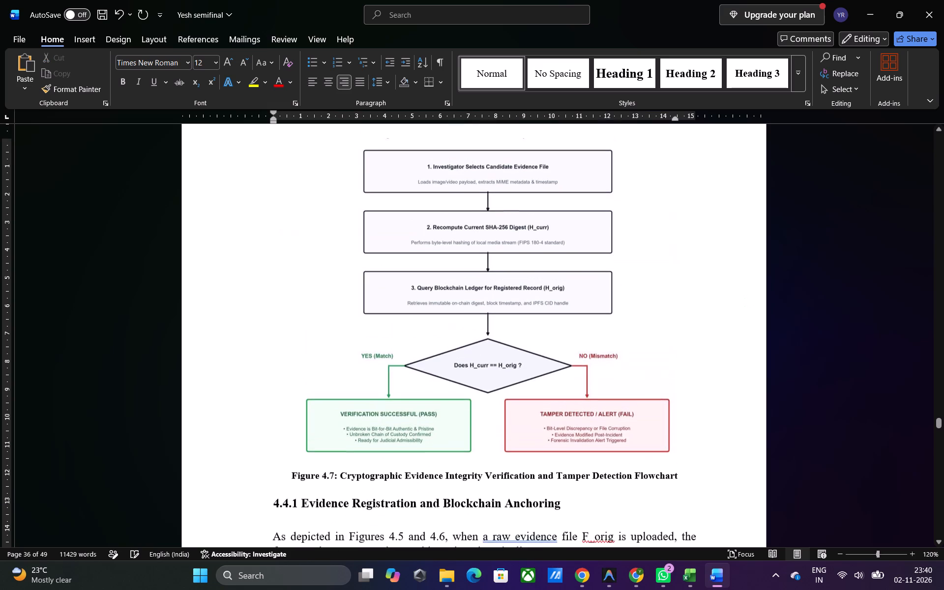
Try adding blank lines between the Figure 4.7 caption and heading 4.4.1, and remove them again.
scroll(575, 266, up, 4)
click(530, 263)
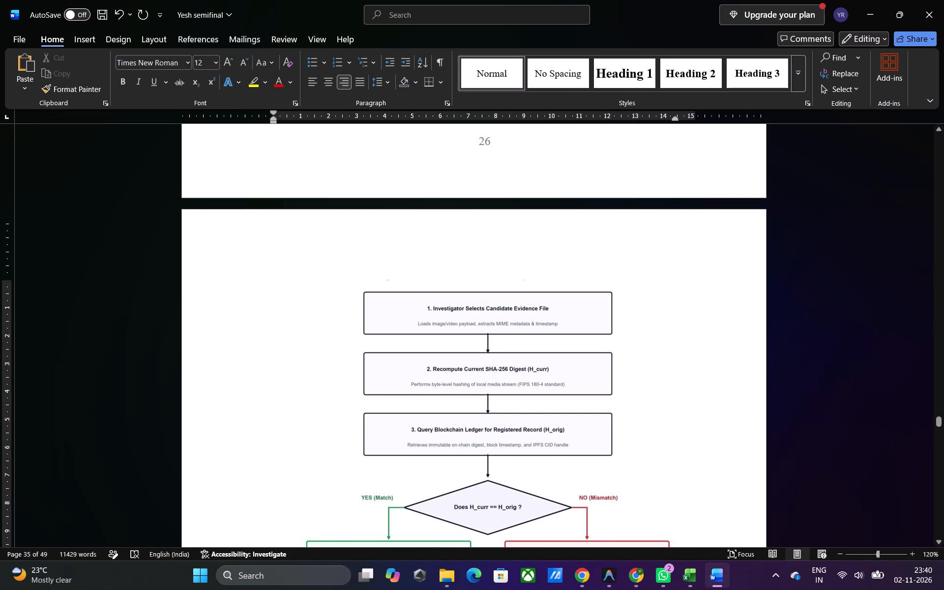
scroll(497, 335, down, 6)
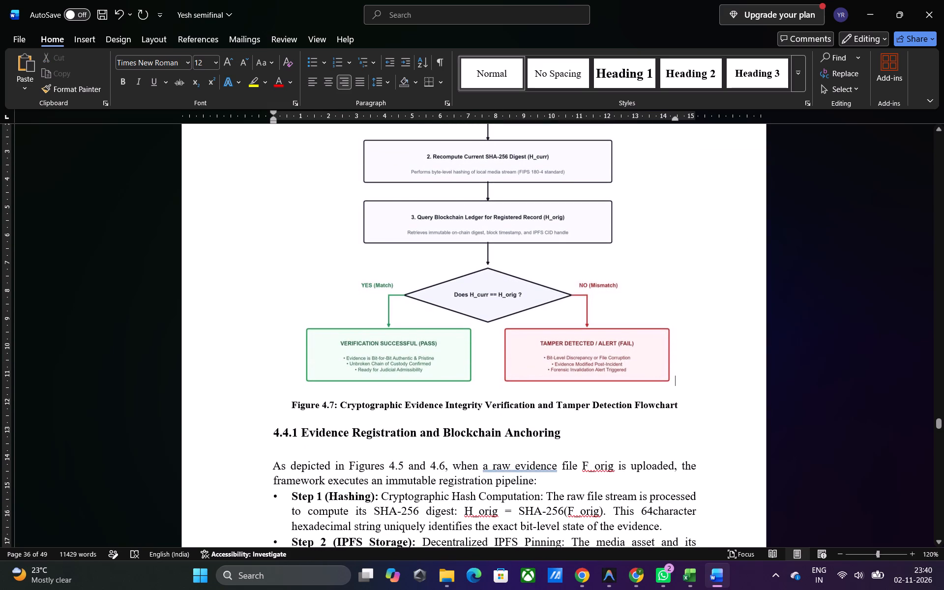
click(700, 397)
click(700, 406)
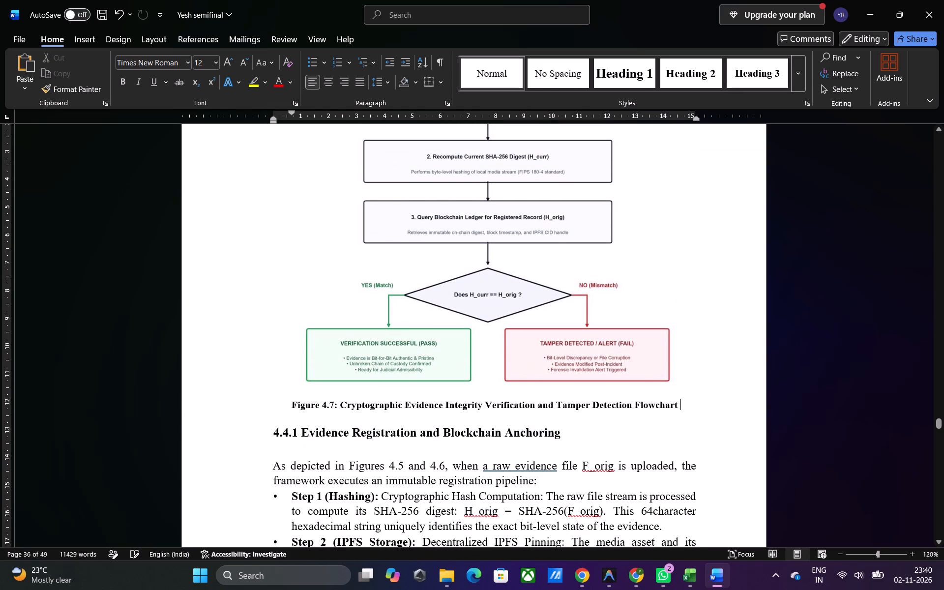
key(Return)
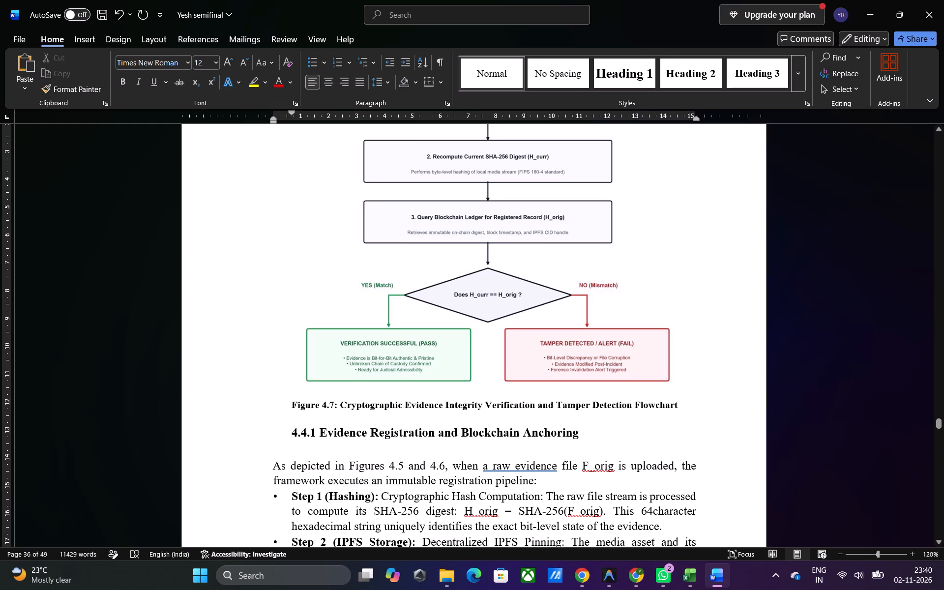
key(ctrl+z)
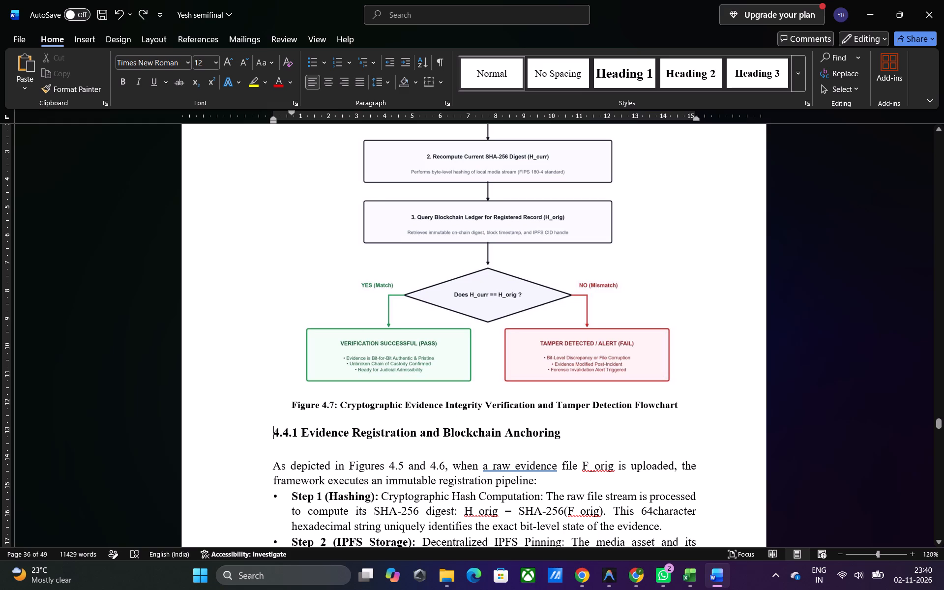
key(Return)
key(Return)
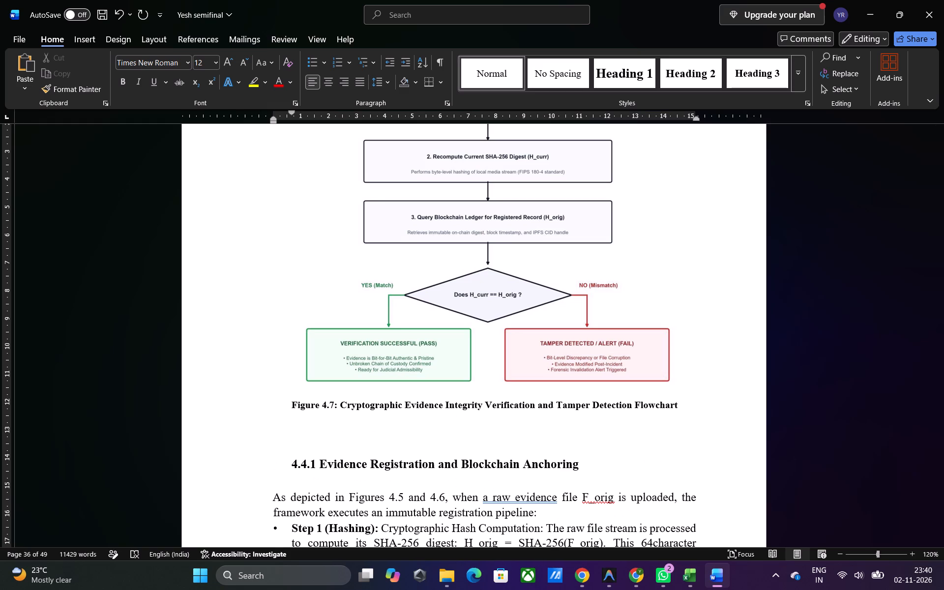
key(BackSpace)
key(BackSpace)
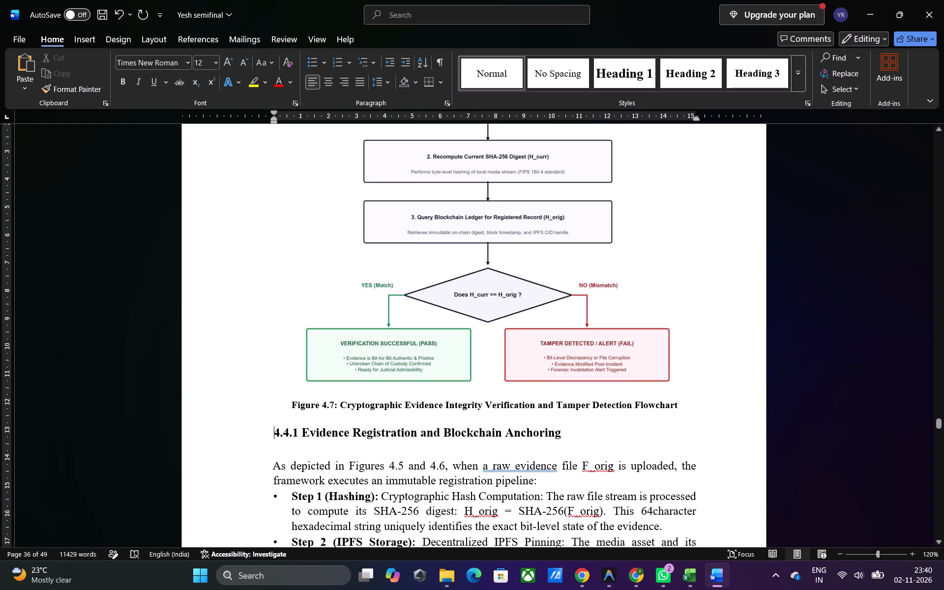
Check the page layout around Figures 4.5 and 4.7, and read through sections 4.4.1 and 4.4.2 with equations 4.2 and 4.3.
scroll(685, 445, down, 3)
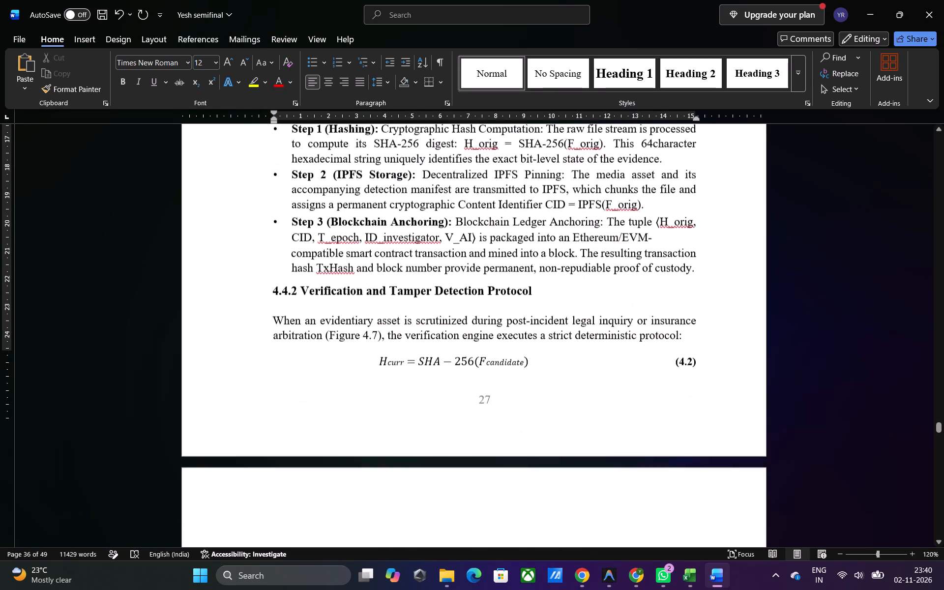
scroll(685, 445, down, 1)
scroll(685, 445, up, 4)
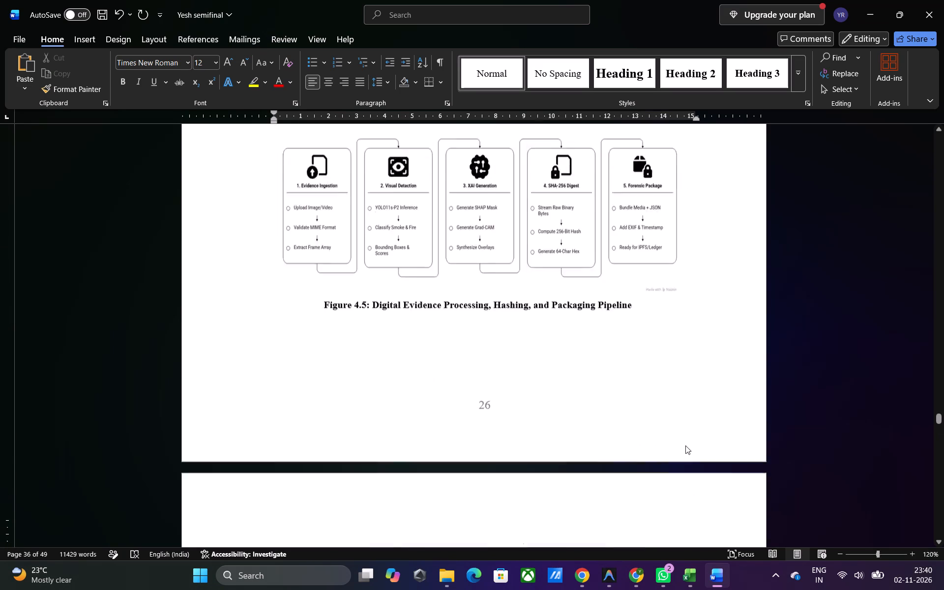
scroll(685, 445, down, 4)
scroll(685, 445, up, 2)
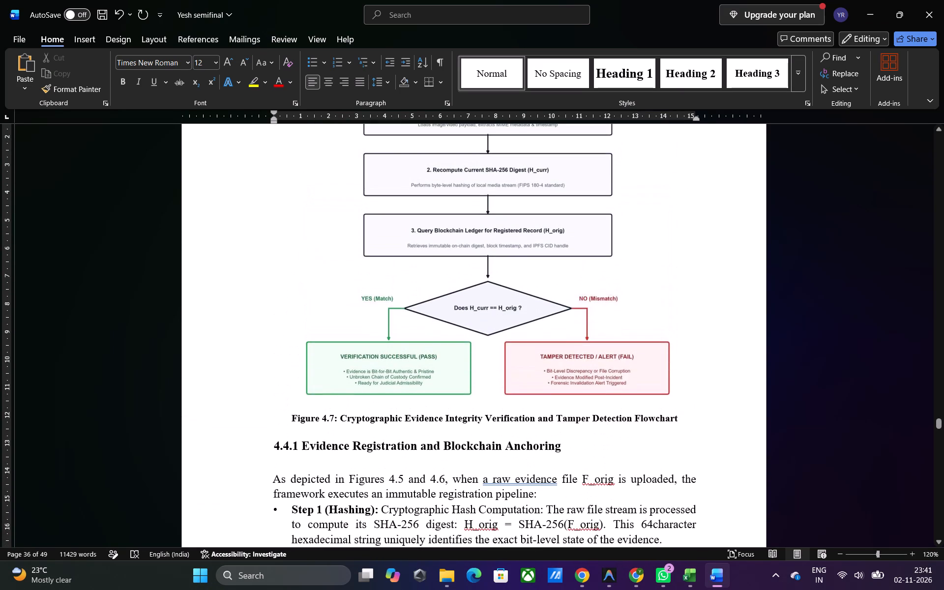
scroll(558, 369, up, 3)
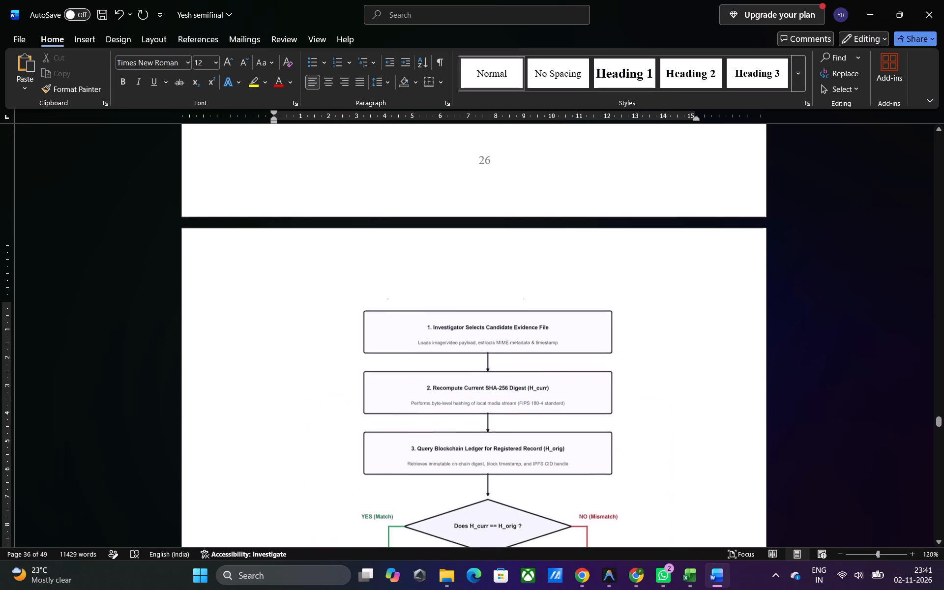
scroll(558, 369, up, 2)
scroll(558, 369, down, 1)
scroll(558, 369, up, 2)
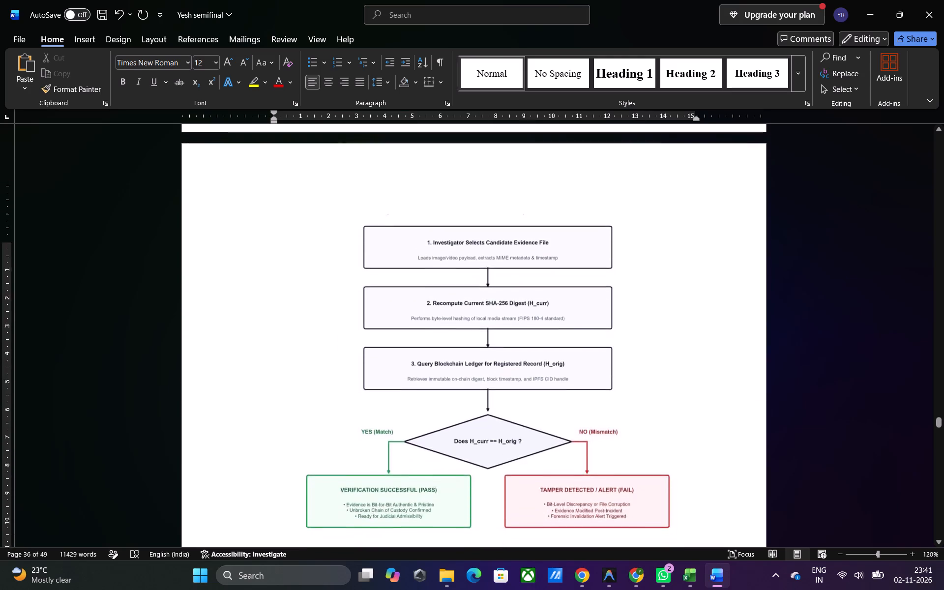
scroll(558, 369, up, 1)
scroll(558, 369, down, 3)
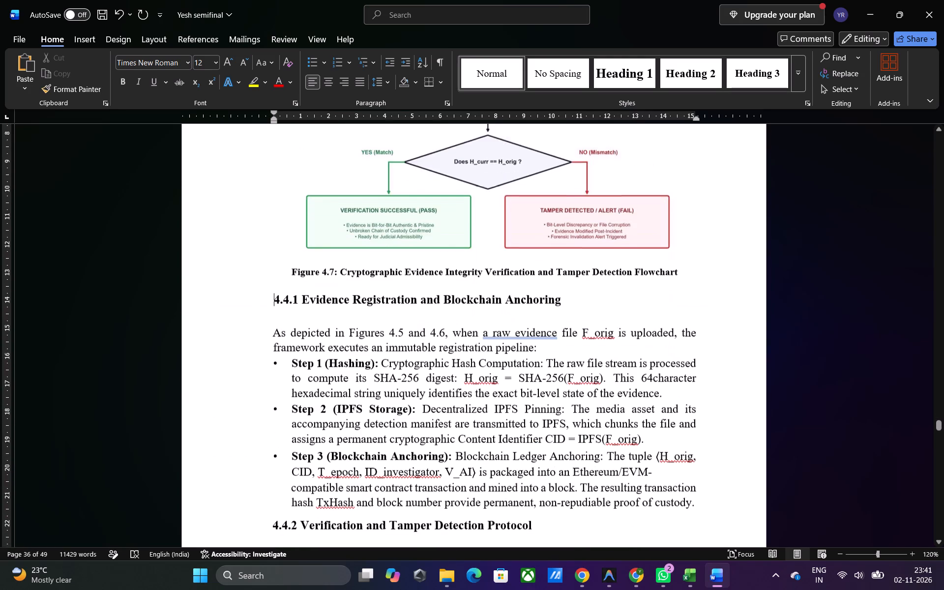
scroll(558, 369, down, 2)
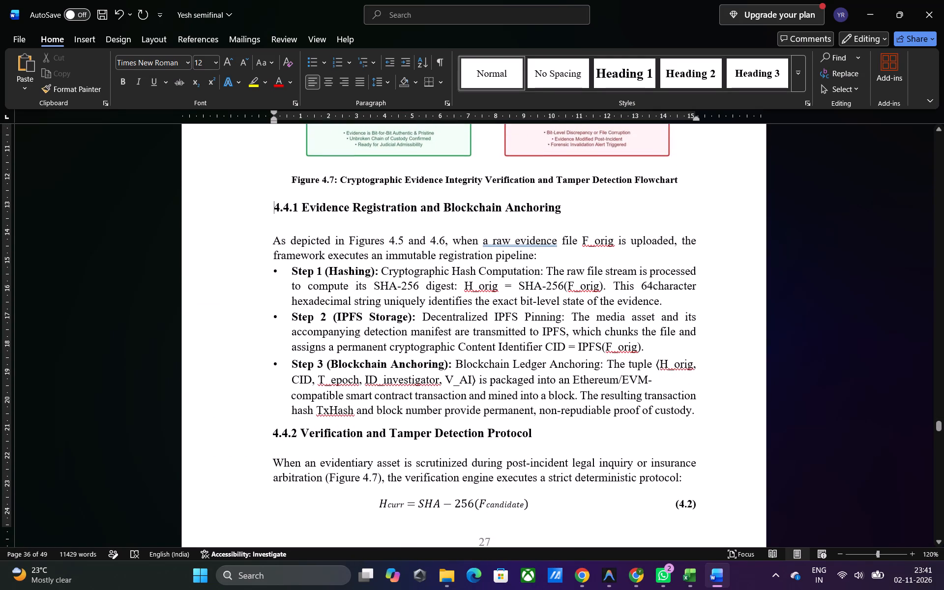
scroll(590, 323, down, 1)
scroll(501, 284, down, 3)
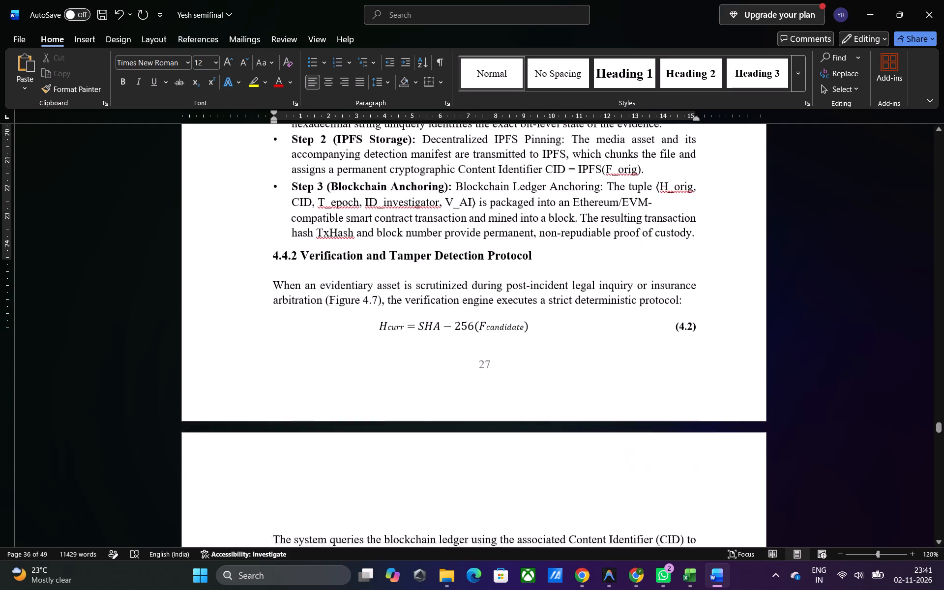
scroll(501, 284, down, 3)
scroll(501, 284, up, 2)
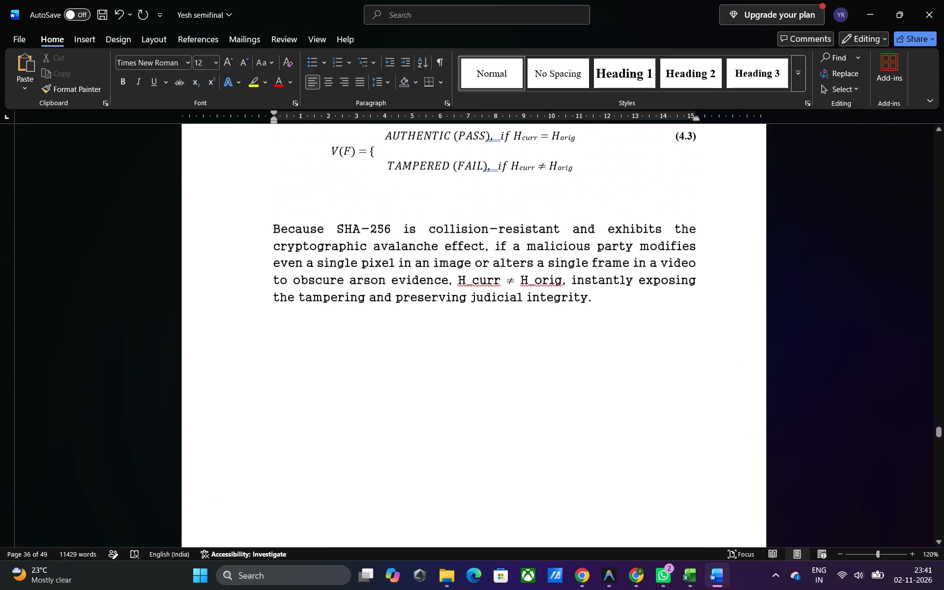
Change the font of the closing paragraph starting "Because SHA-256 is collision-resistant" below equation 4.3 to Times New Roman.
scroll(501, 284, up, 1)
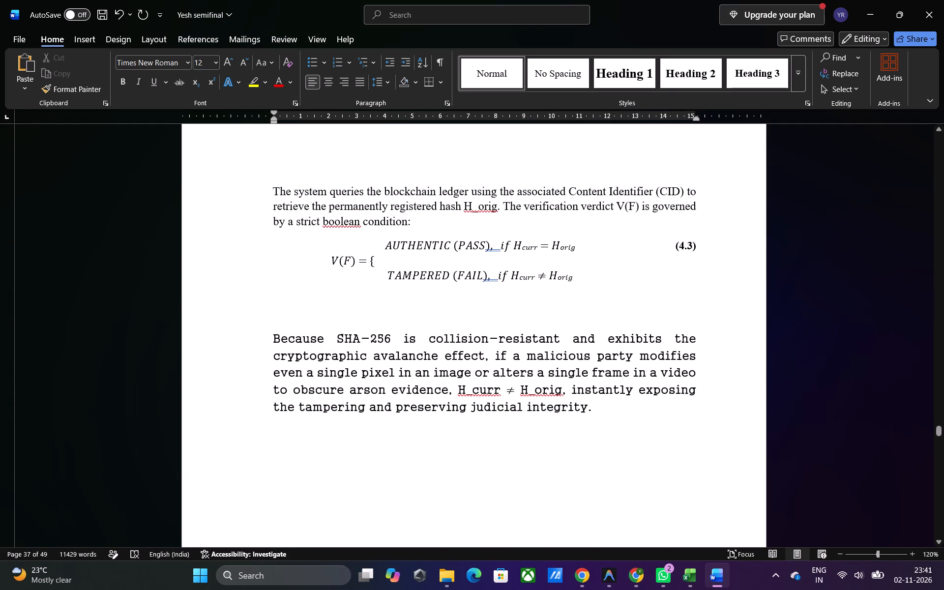
drag(606, 413, 292, 342)
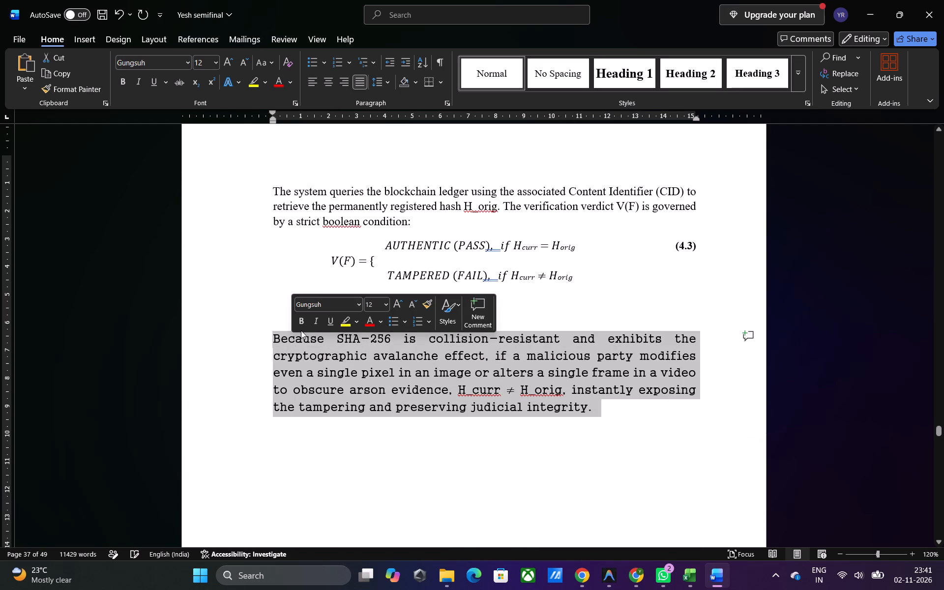
click(334, 304)
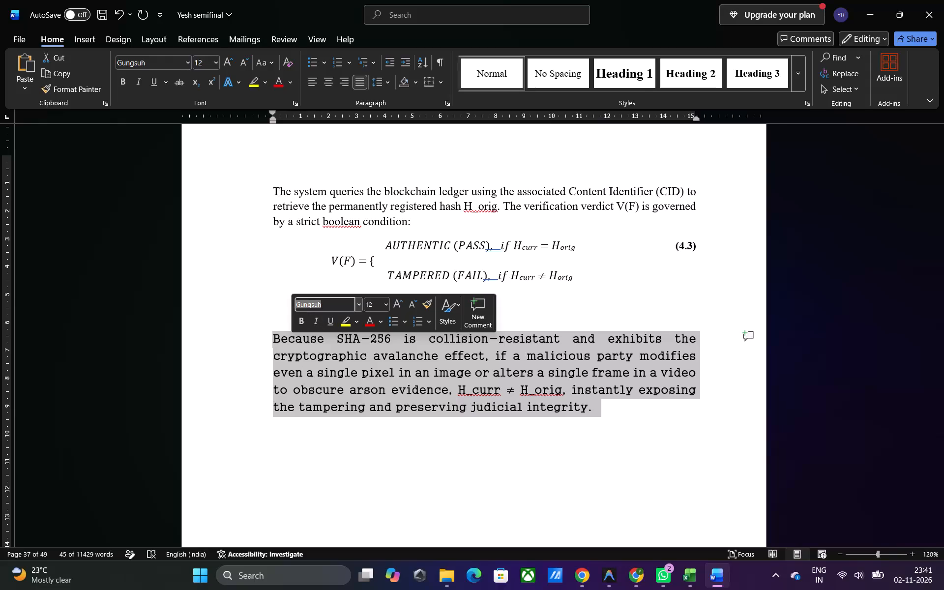
text(time)
key(Return)
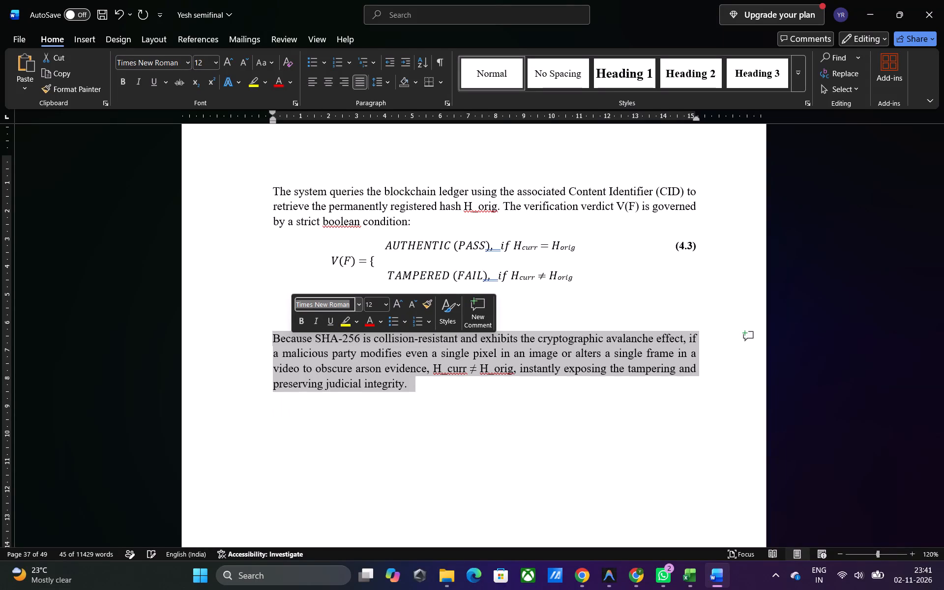
click(429, 391)
Add two blank lines above the "CHAPTER 5: RESULTS AND DISCUSSION" heading so that the chapter starts on a new page.
scroll(423, 391, down, 4)
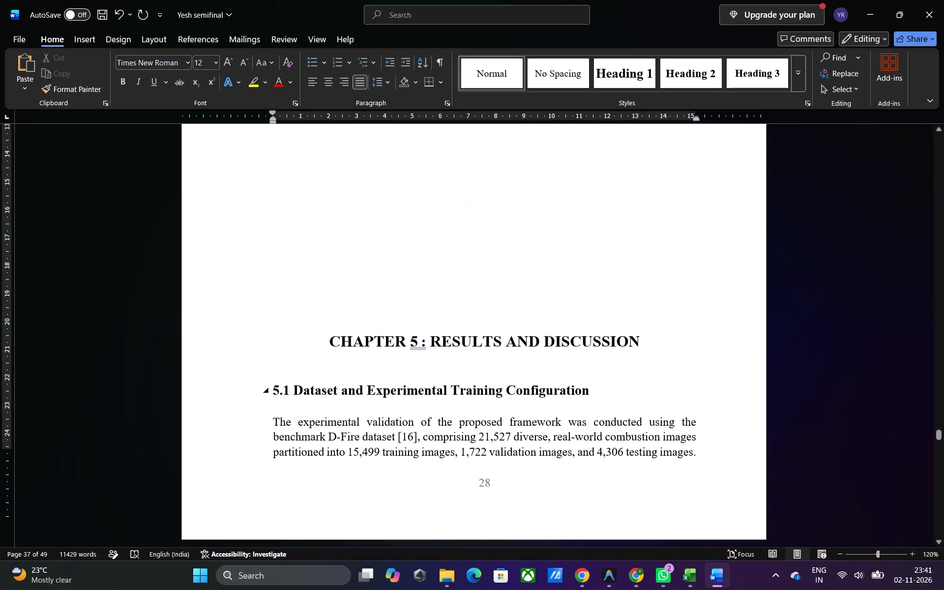
scroll(423, 391, up, 1)
click(430, 282)
key(Return)
key(Return)
key(Return)
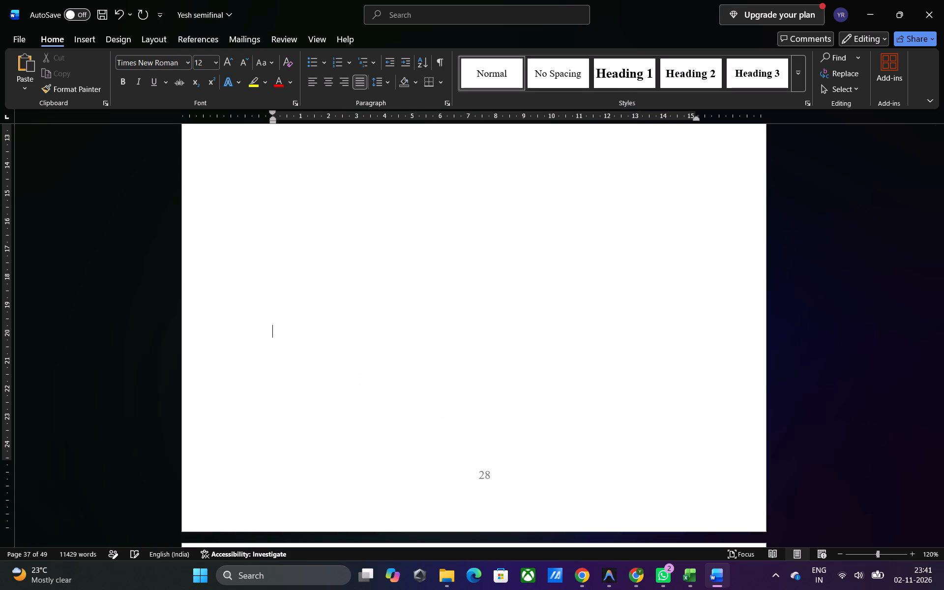
key(BackSpace)
scroll(430, 282, down, 4)
scroll(430, 282, up, 1)
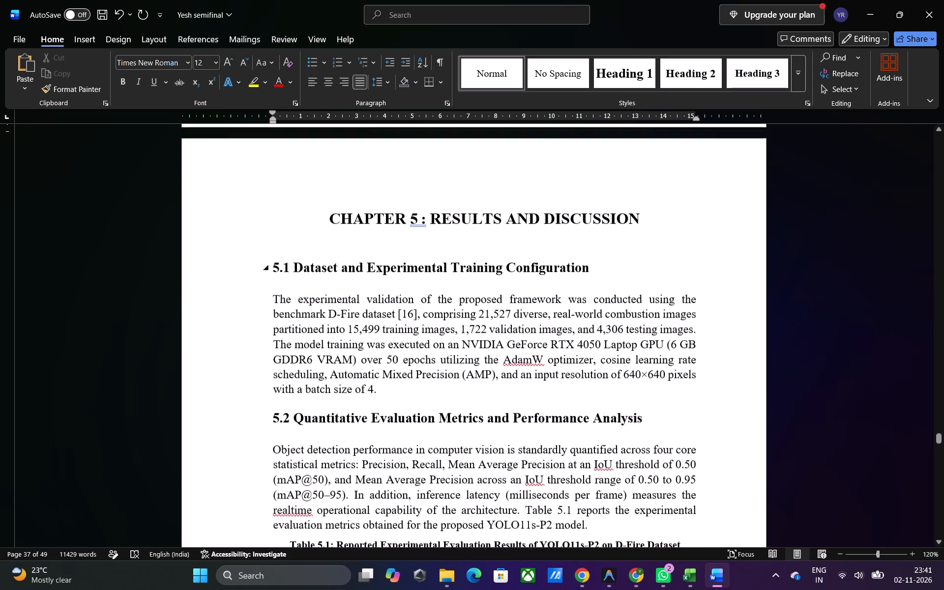
Replace the flagged word "realtime" in the section 5.2 paragraph with the spelling suggestion "Realtime".
scroll(430, 282, down, 1)
scroll(514, 335, down, 2)
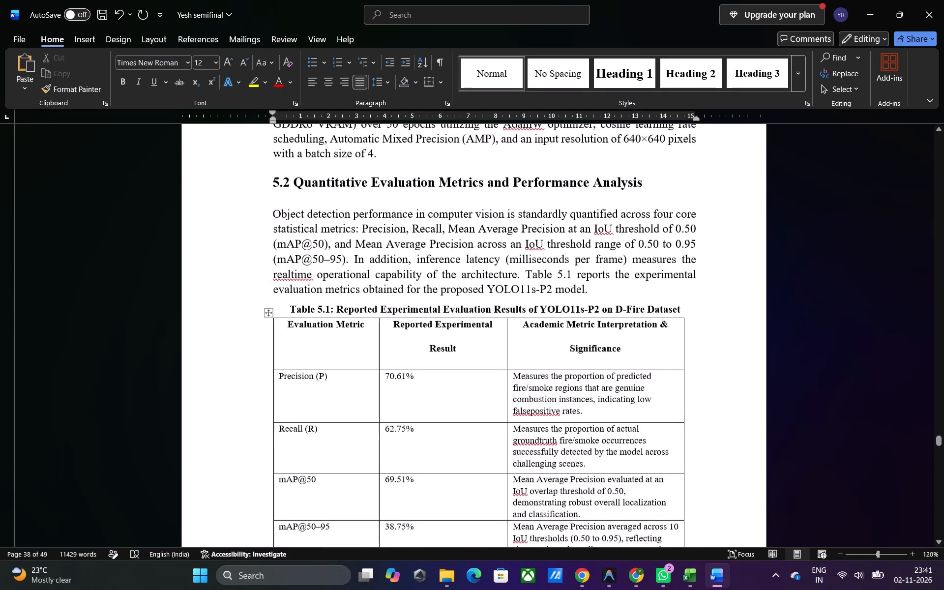
scroll(514, 335, down, 1)
scroll(514, 335, up, 1)
scroll(514, 335, down, 1)
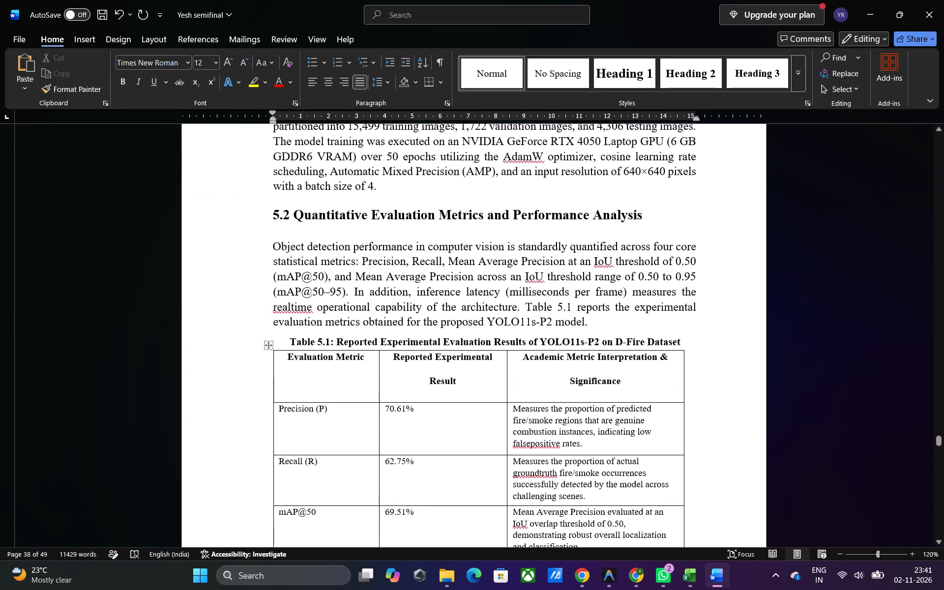
scroll(514, 335, down, 1)
scroll(509, 339, up, 4)
scroll(367, 308, up, 2)
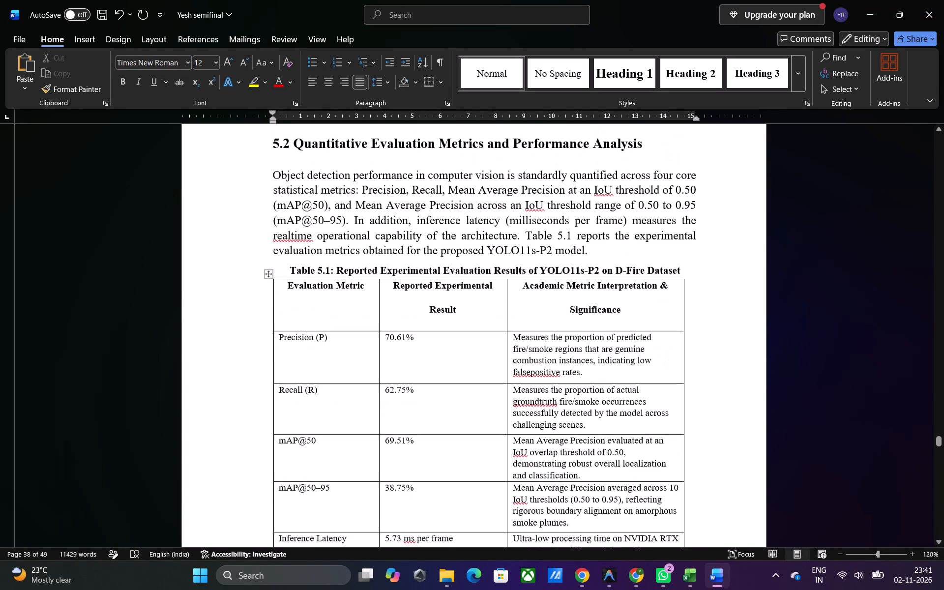
right_click(291, 237)
click(292, 254)
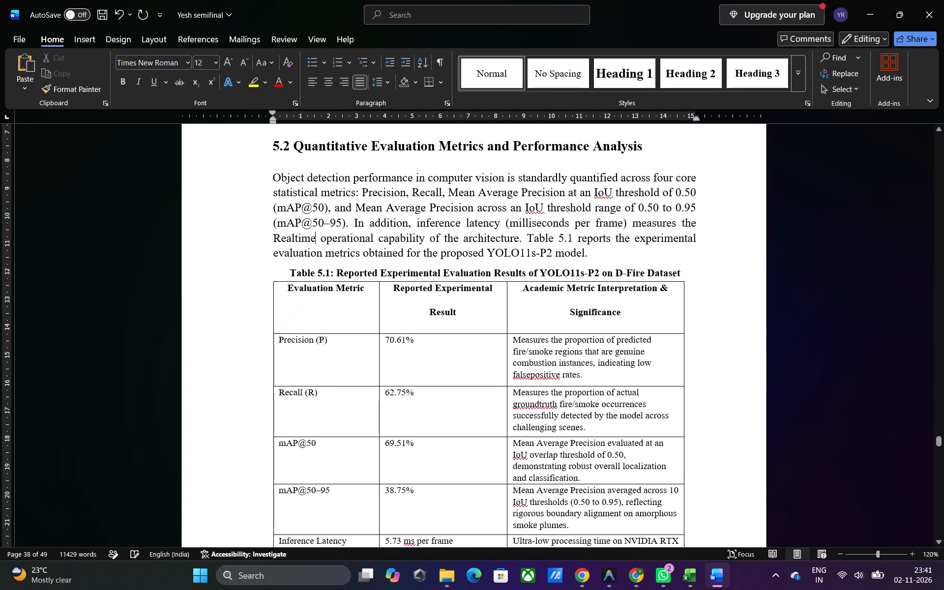
Delete the last row of Table 5.1, which holds only "processing at over 174 frames per second (FPS)".
scroll(350, 291, down, 2)
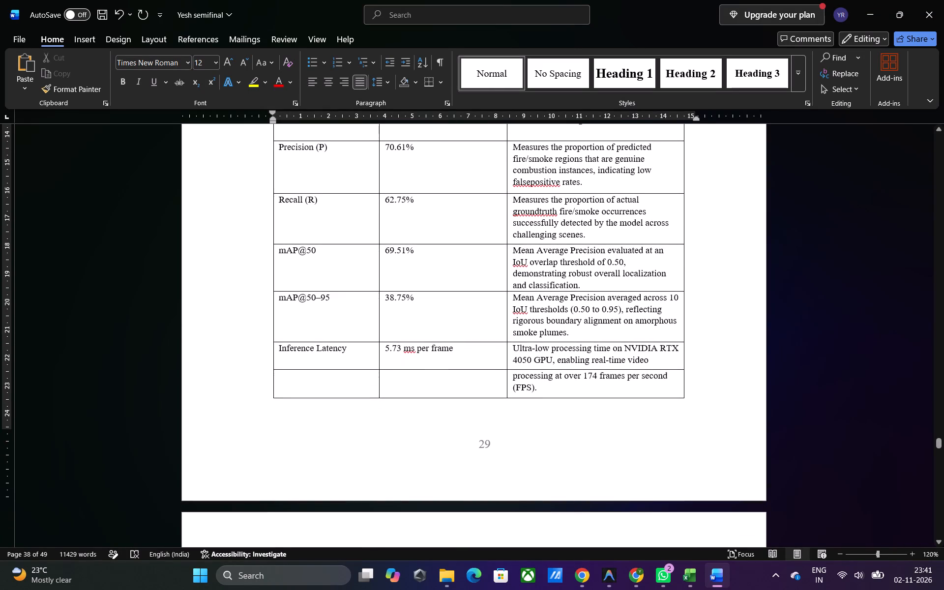
scroll(442, 393, down, 1)
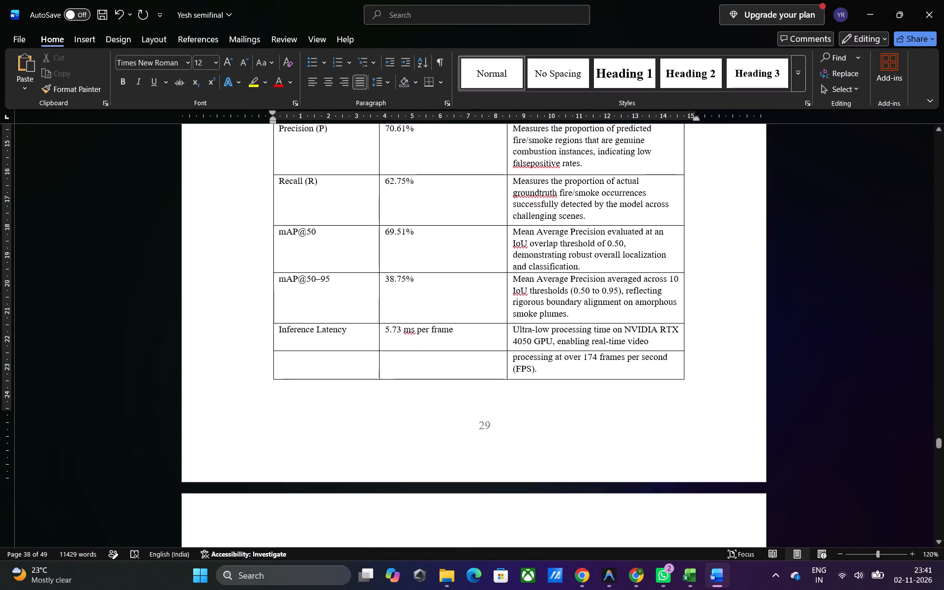
right_click(586, 367)
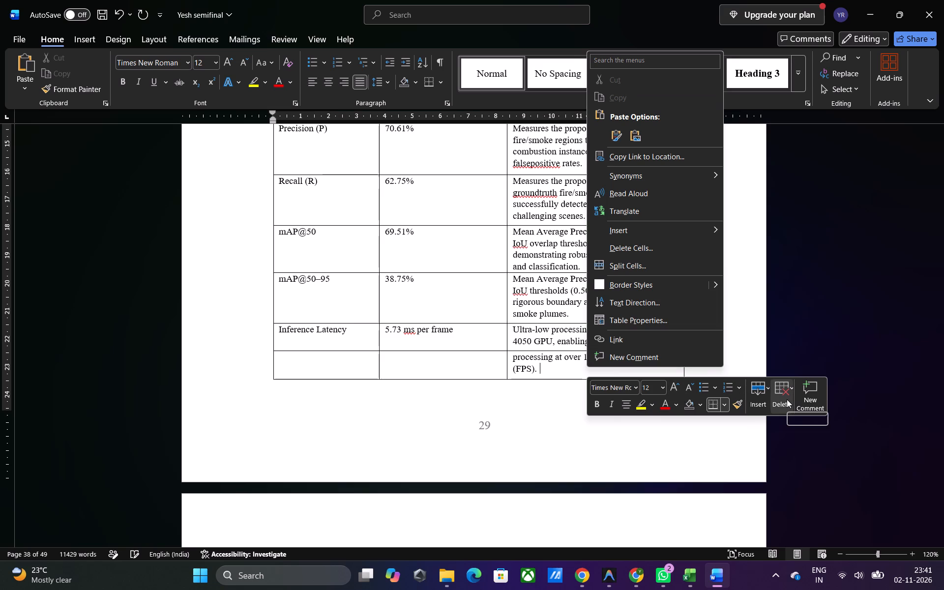
click(787, 399)
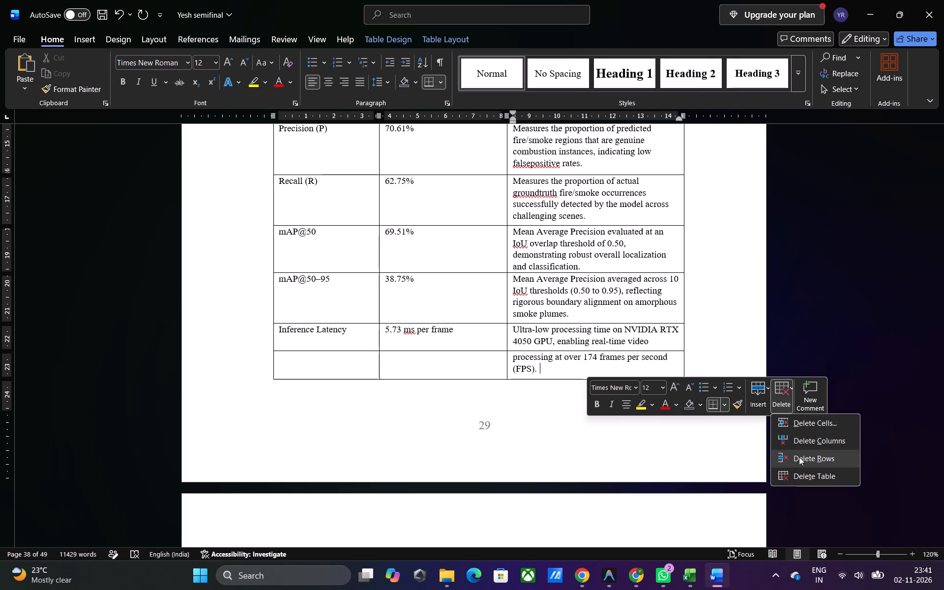
click(799, 457)
Read through sections 5.2.1 to 5.3, checking the layout of Table 5.2 and the Chapter 5 figures.
scroll(655, 440, down, 3)
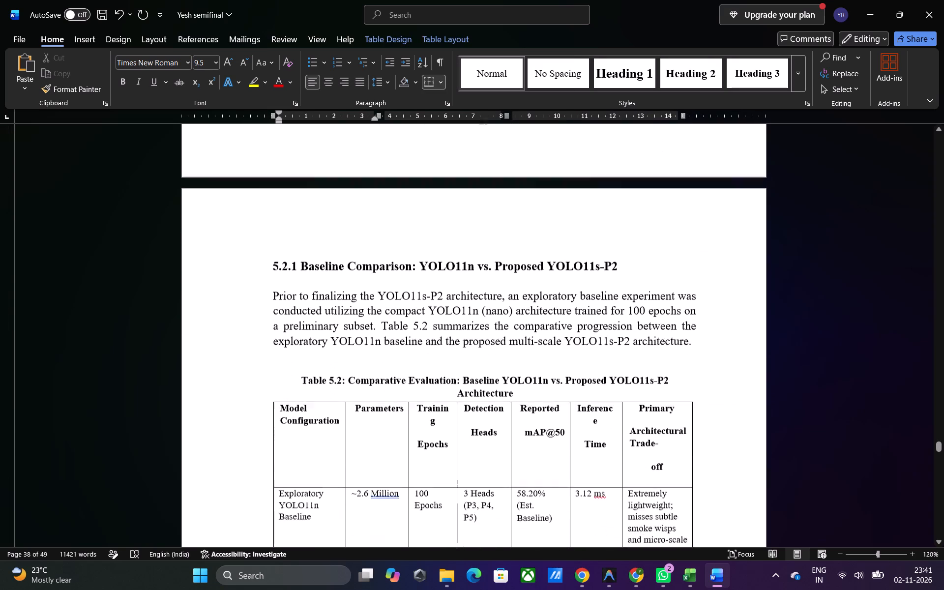
scroll(655, 440, down, 1)
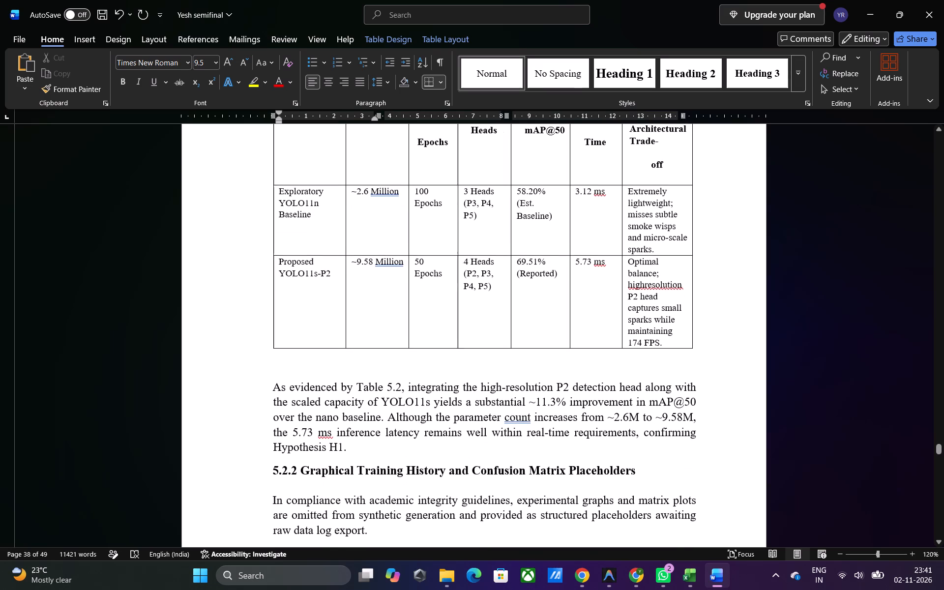
scroll(625, 387, down, 5)
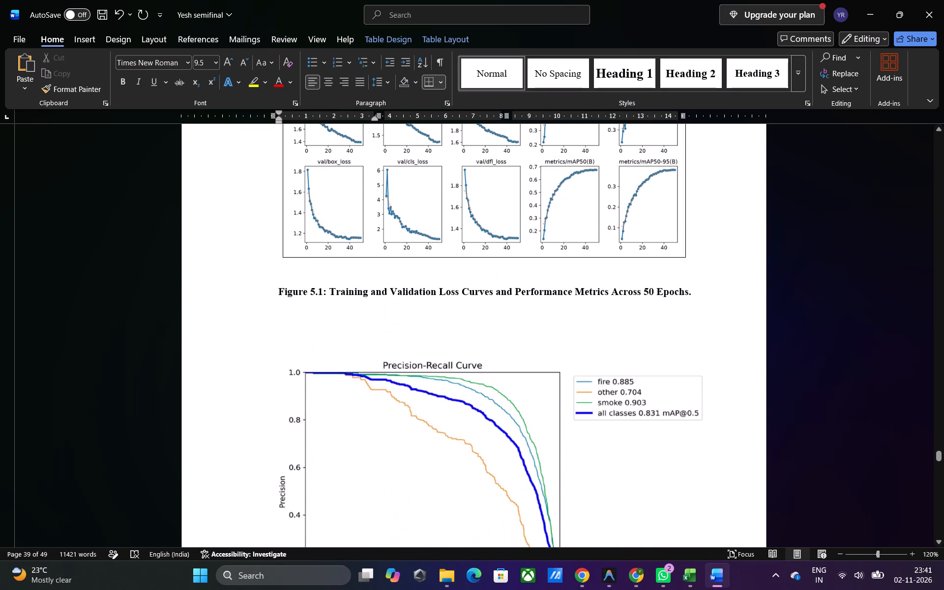
scroll(625, 387, down, 4)
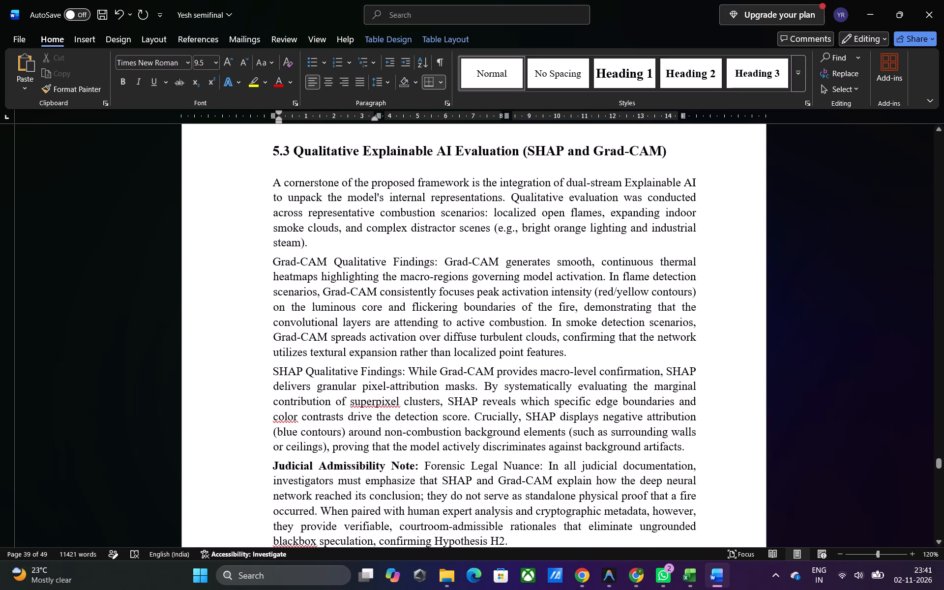
scroll(625, 387, down, 1)
scroll(494, 369, down, 2)
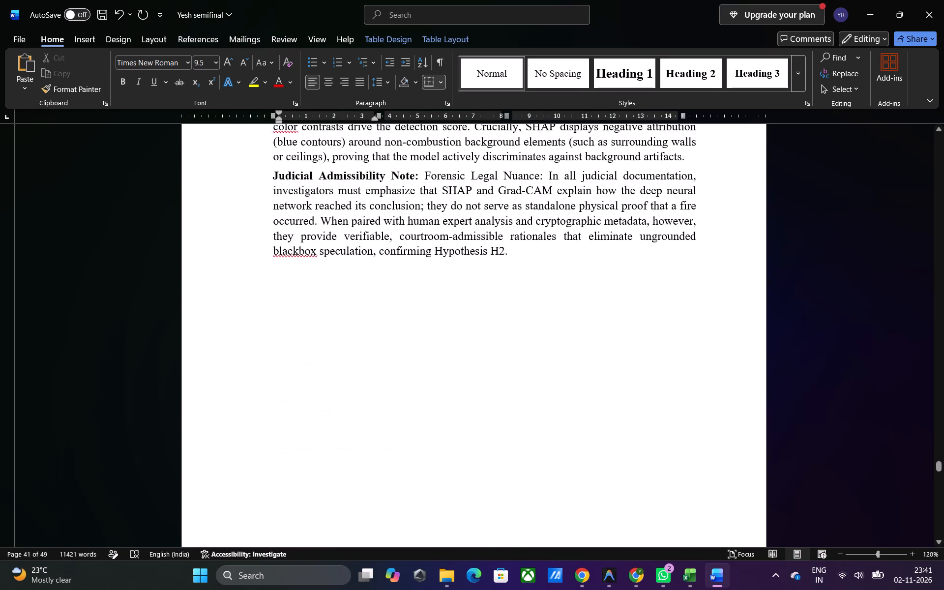
Check section 5.4 and how Table 5.3 runs across the page break, and skim sections 5.5 to 5.5.2.
scroll(494, 369, down, 2)
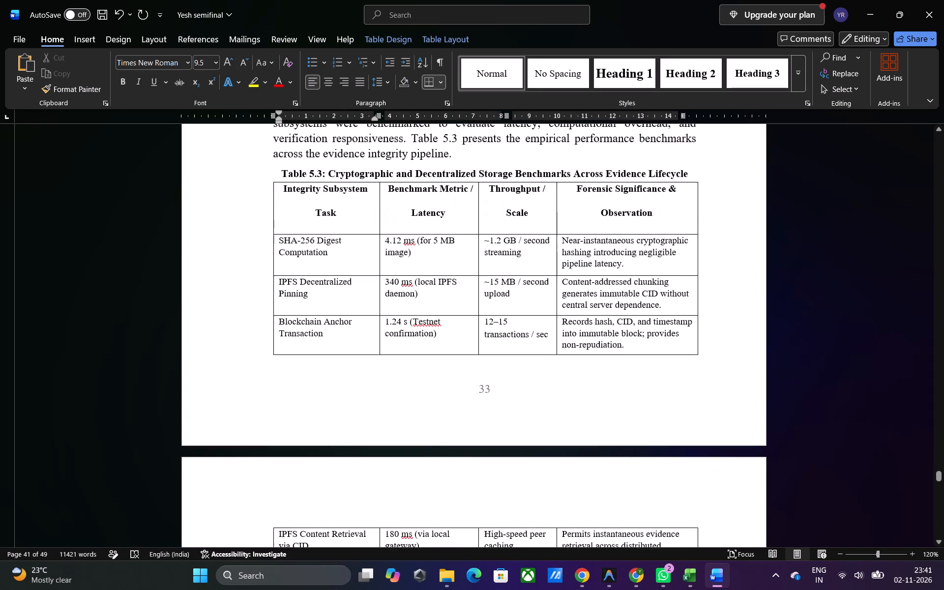
scroll(494, 369, up, 1)
scroll(494, 369, down, 1)
scroll(494, 369, up, 1)
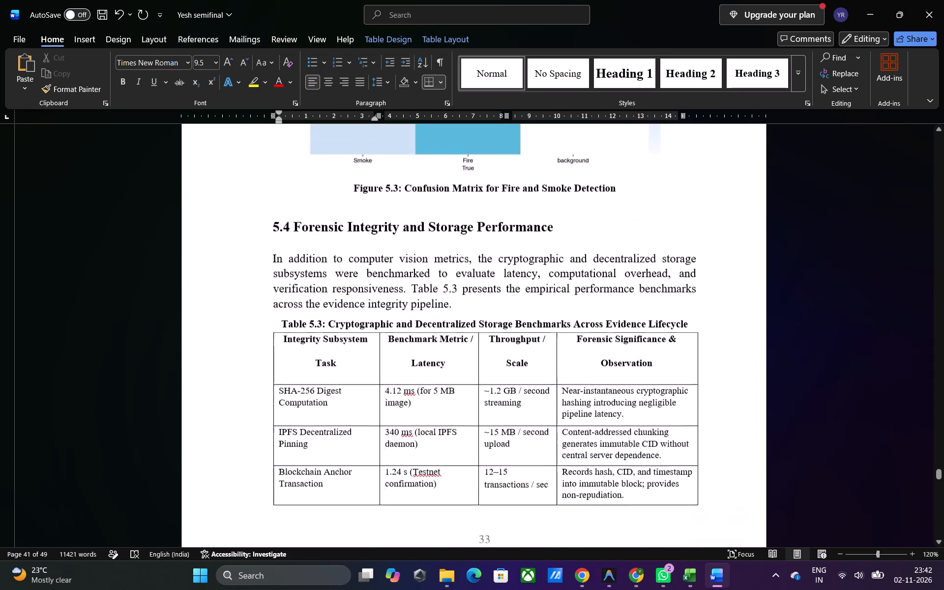
scroll(494, 369, up, 1)
scroll(470, 304, down, 3)
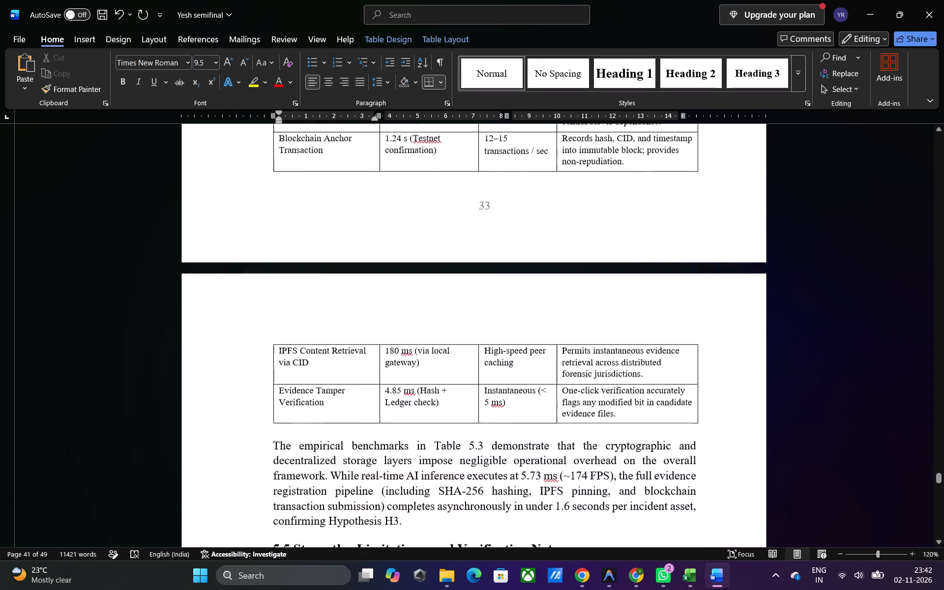
scroll(470, 304, down, 4)
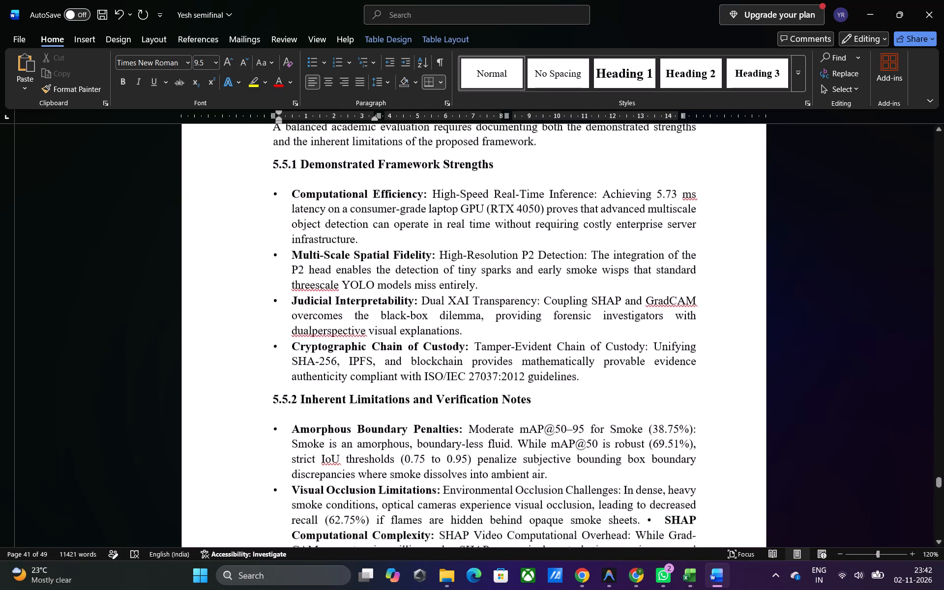
scroll(470, 304, down, 3)
scroll(470, 304, up, 2)
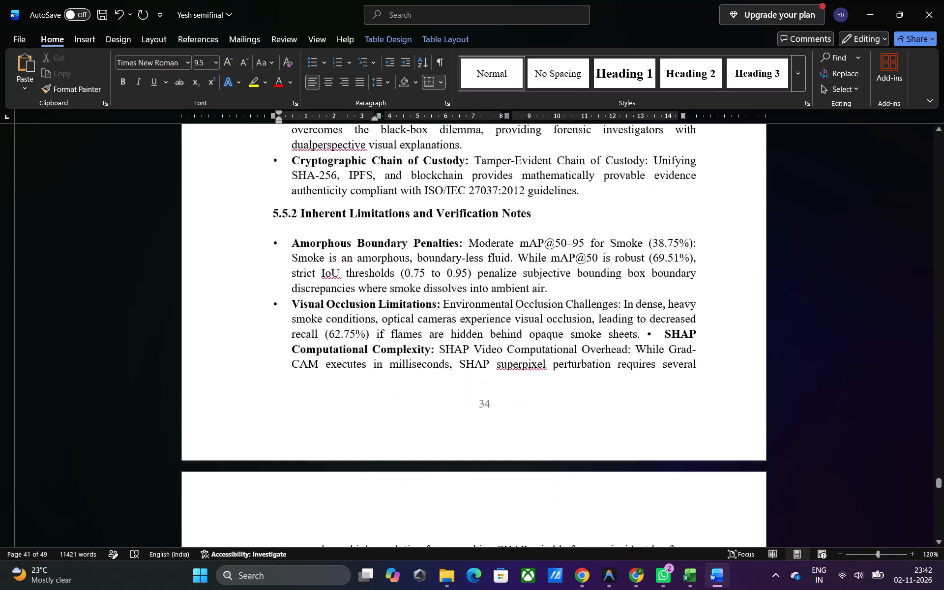
scroll(470, 304, up, 1)
scroll(470, 304, down, 1)
scroll(489, 331, up, 1)
scroll(489, 331, down, 1)
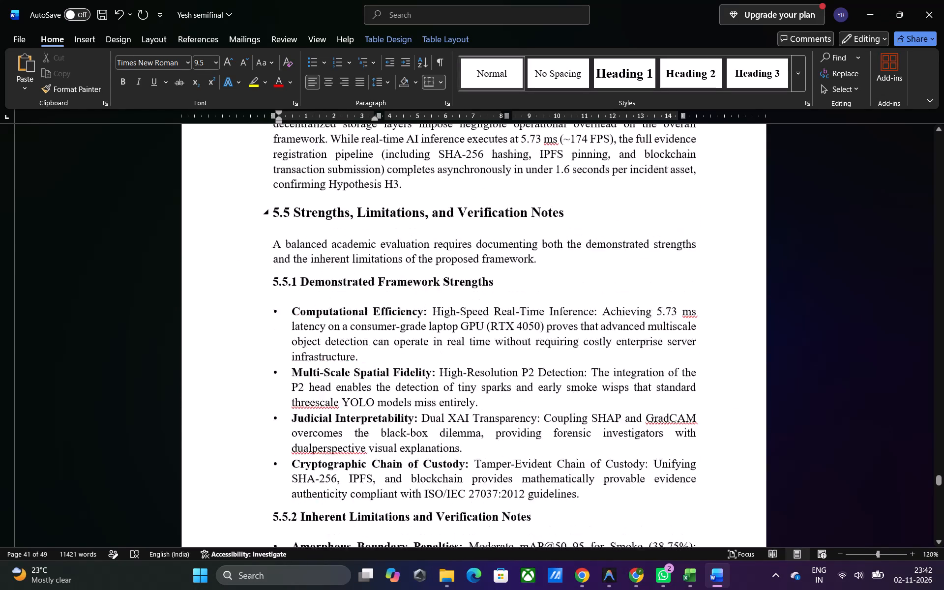
scroll(489, 331, down, 5)
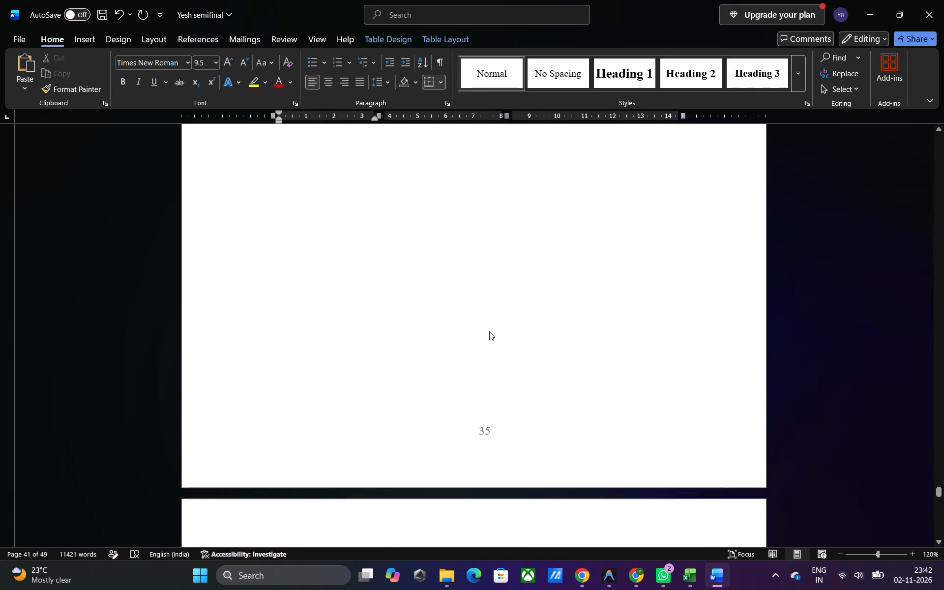
scroll(489, 331, down, 1)
scroll(489, 331, up, 8)
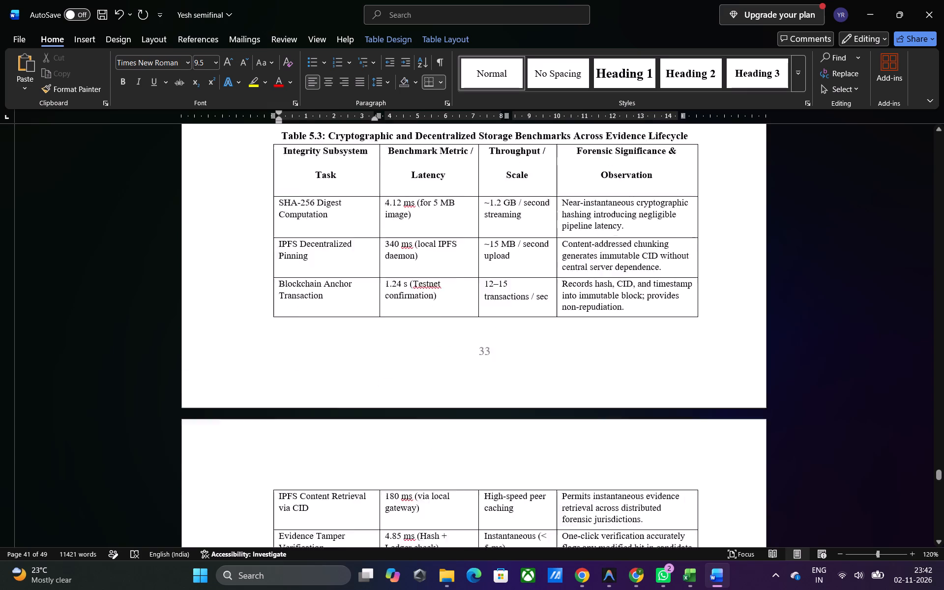
scroll(489, 331, down, 5)
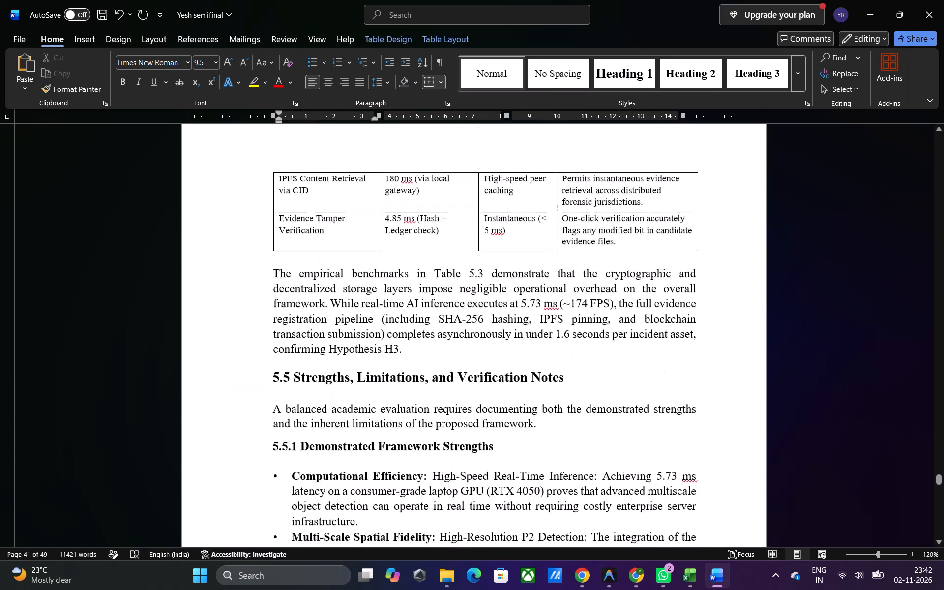
Re-read the bullet lists in sections 5.5.1 and 5.5.2 and check how they continue onto the following page.
scroll(489, 331, down, 1)
click(475, 262)
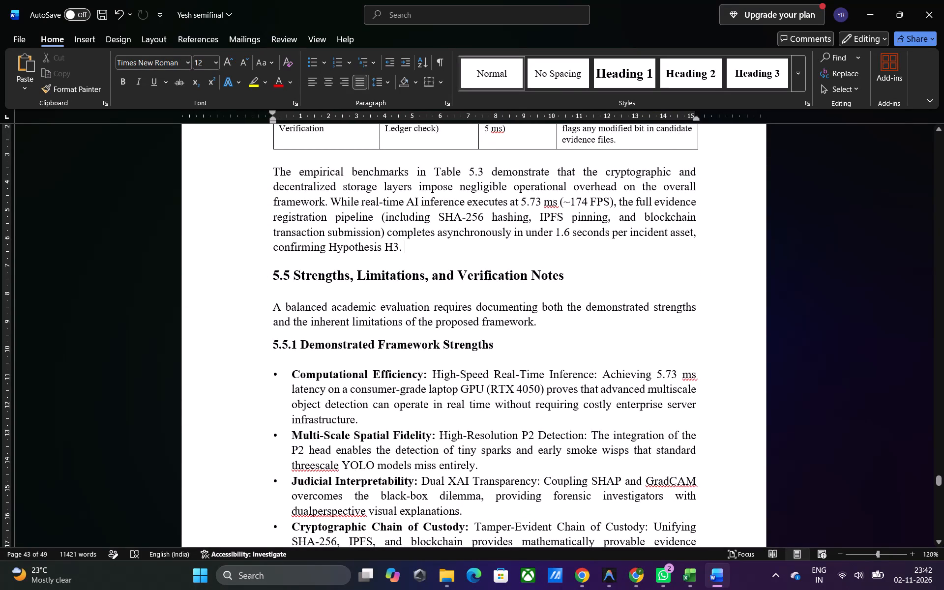
scroll(471, 262, down, 2)
scroll(471, 262, up, 1)
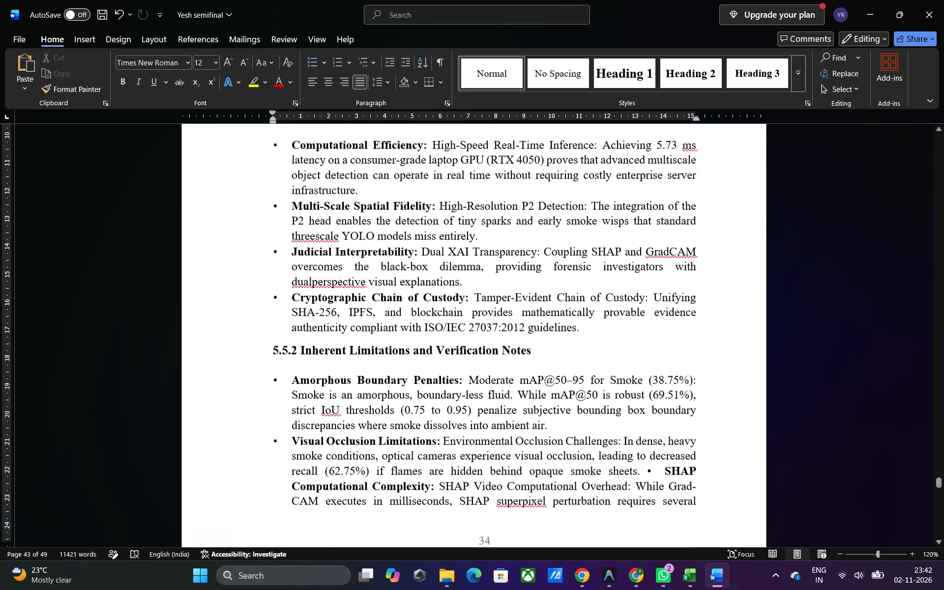
scroll(471, 262, up, 2)
scroll(471, 262, down, 1)
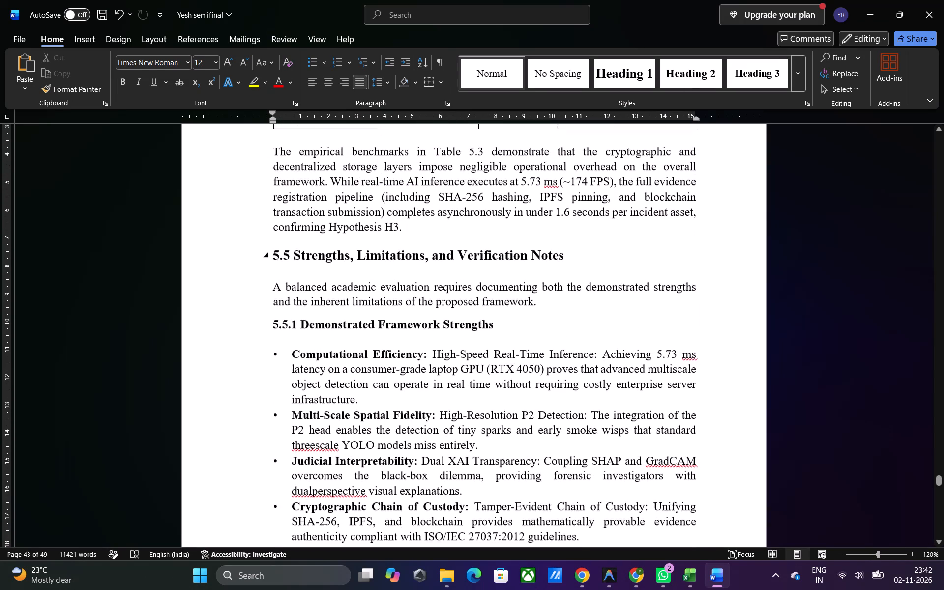
scroll(471, 262, down, 2)
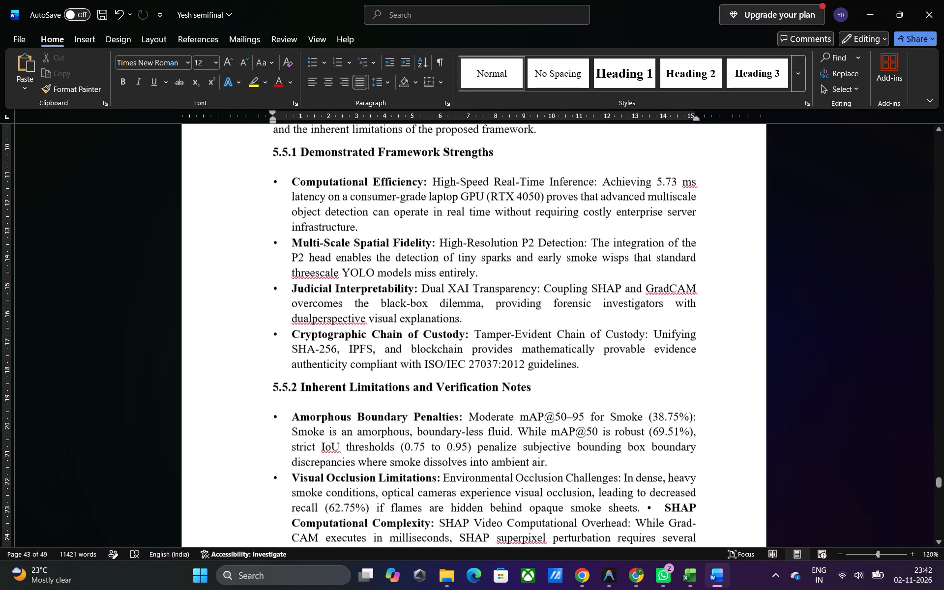
scroll(471, 262, down, 1)
scroll(468, 342, up, 2)
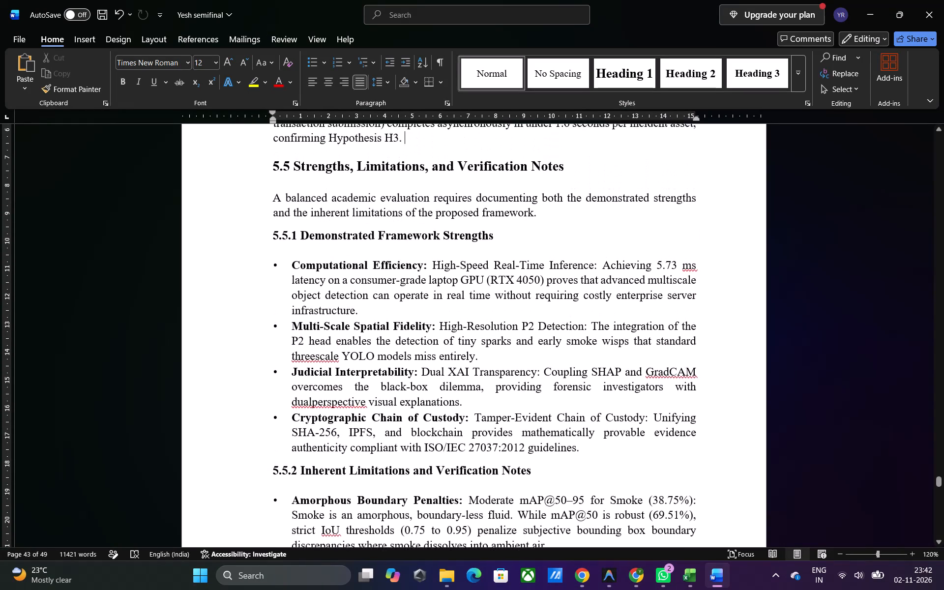
scroll(468, 342, up, 1)
scroll(468, 342, down, 6)
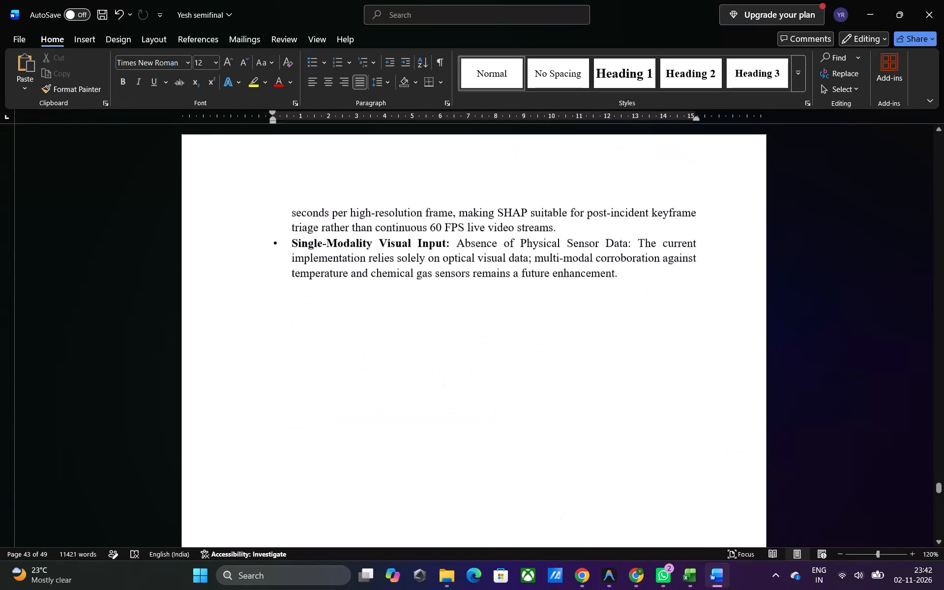
Correct "superpixel" to "super pixel" in the SHAP Computational Complexity text of section 5.5.2.
scroll(468, 342, down, 3)
scroll(468, 342, up, 2)
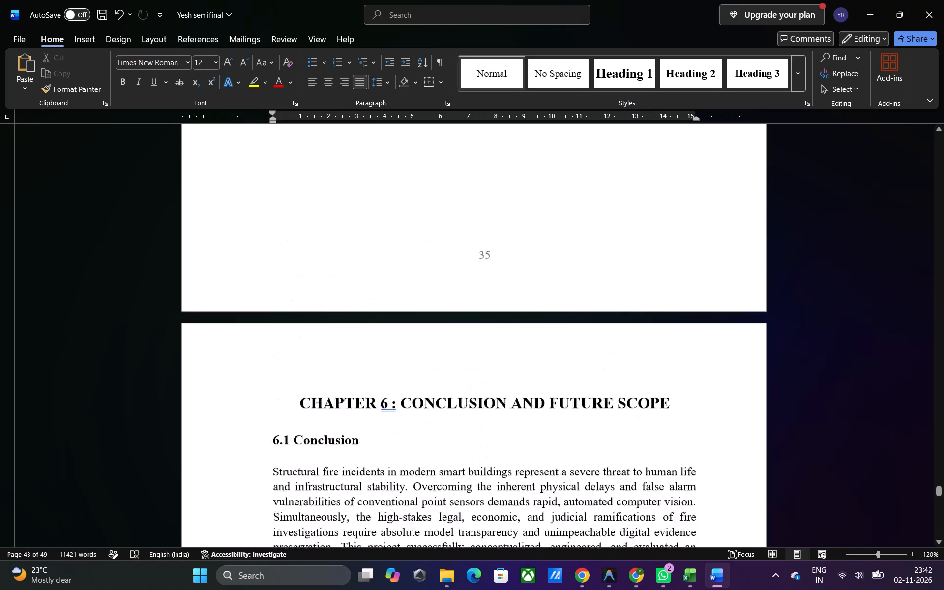
scroll(468, 342, up, 4)
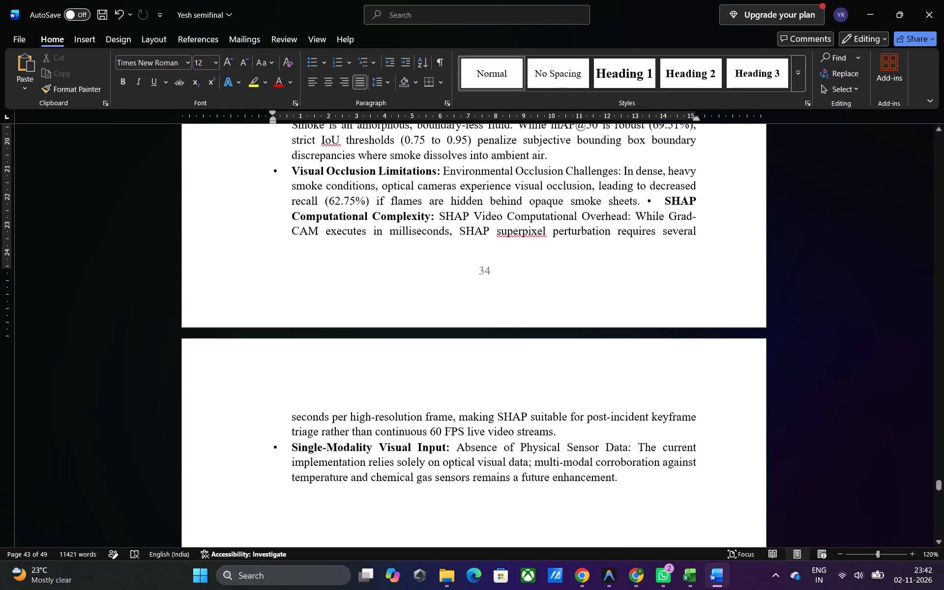
scroll(468, 342, up, 3)
right_click(511, 346)
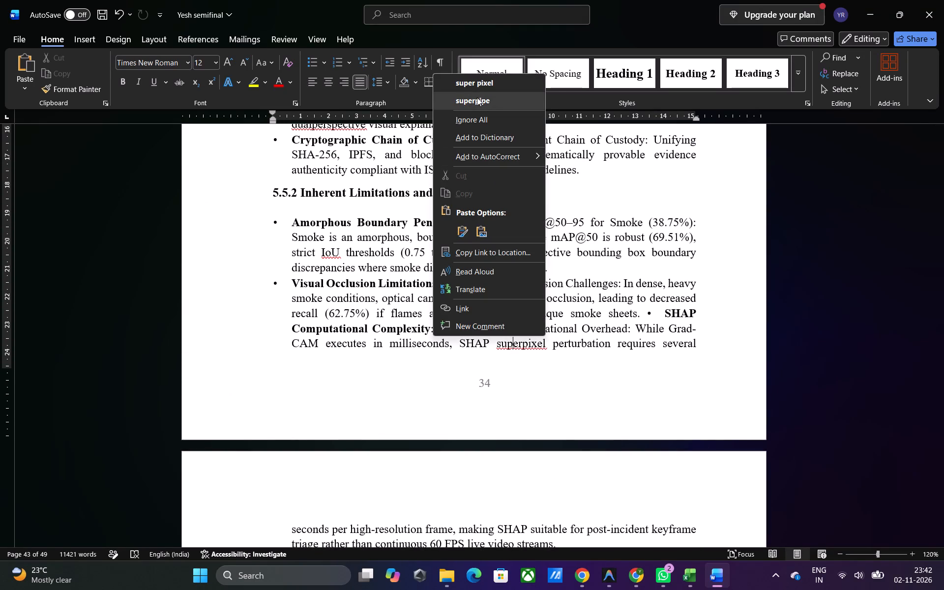
click(478, 81)
click(307, 217)
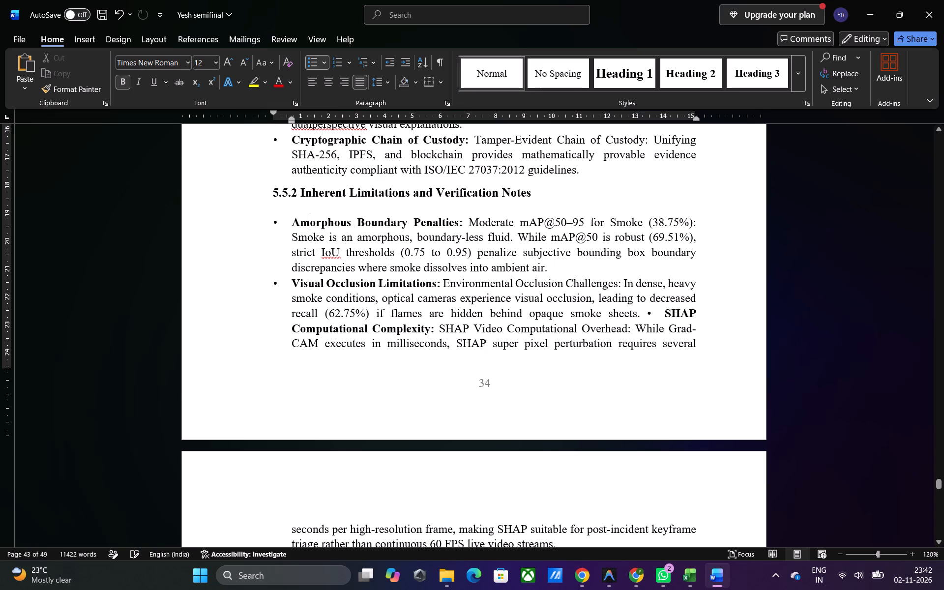
In the section 5.5.1 bullets, correct "dualperspective" to "dual perspective" and "threescale" to "three scale".
scroll(304, 204, up, 1)
scroll(321, 271, up, 1)
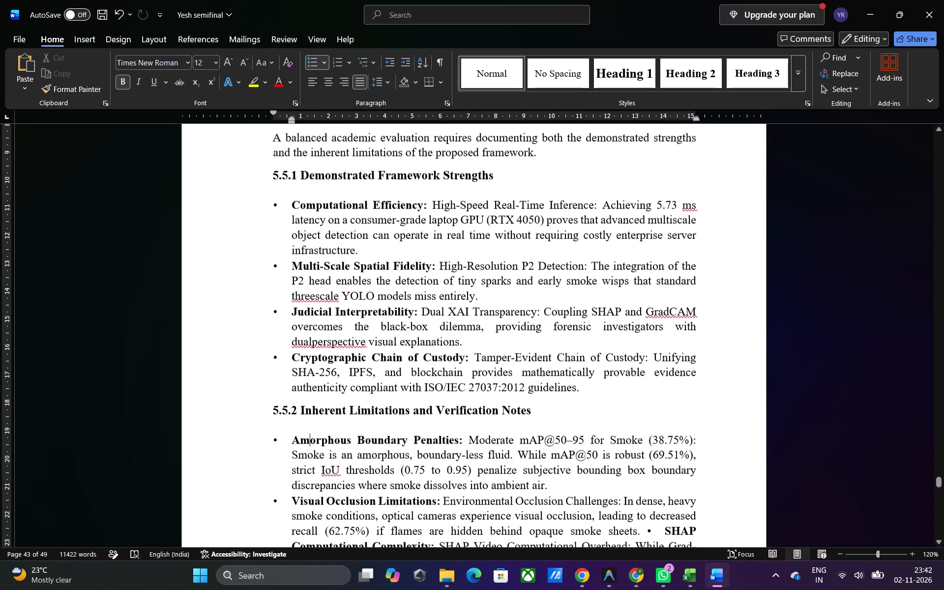
right_click(314, 346)
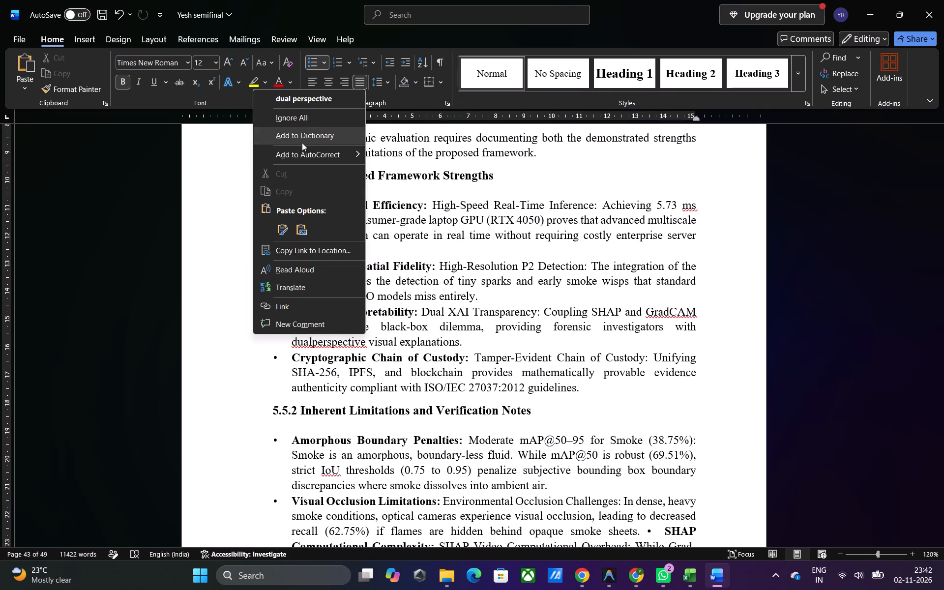
click(295, 99)
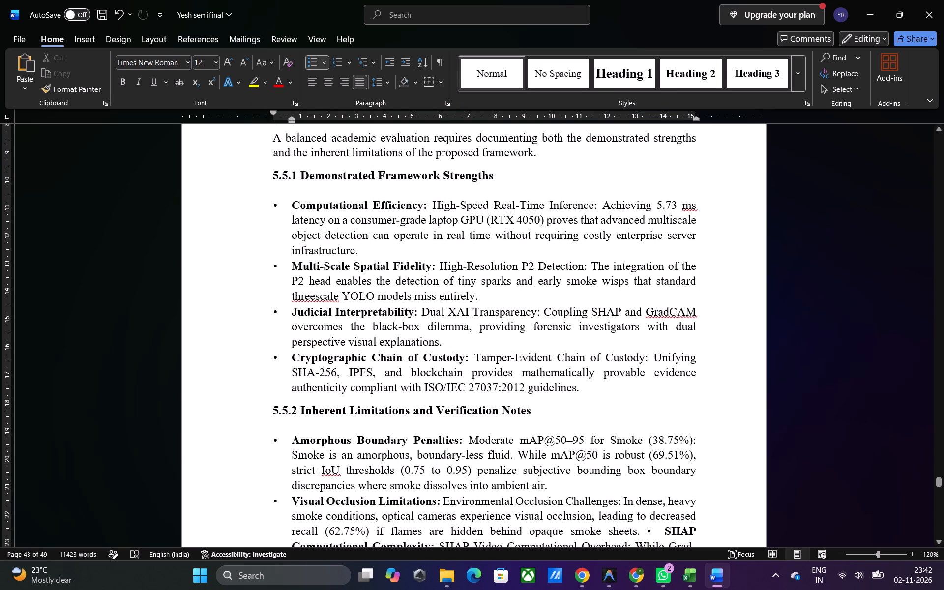
right_click(323, 292)
click(284, 4)
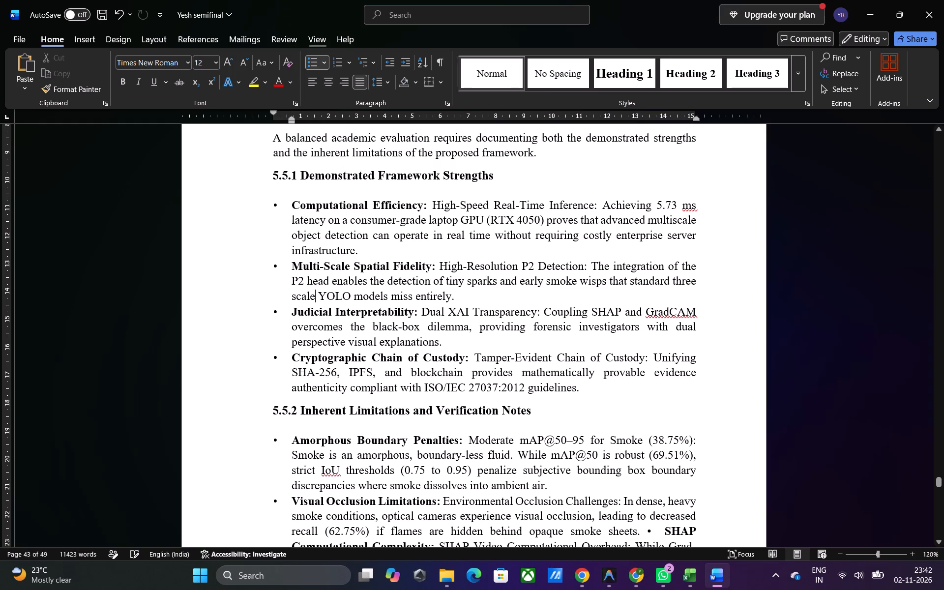
Re-check Table 5.3's page break, the start of section 5.5, and how the section 5.5.2 bullets run onto the following page.
scroll(380, 194, up, 1)
scroll(574, 378, up, 1)
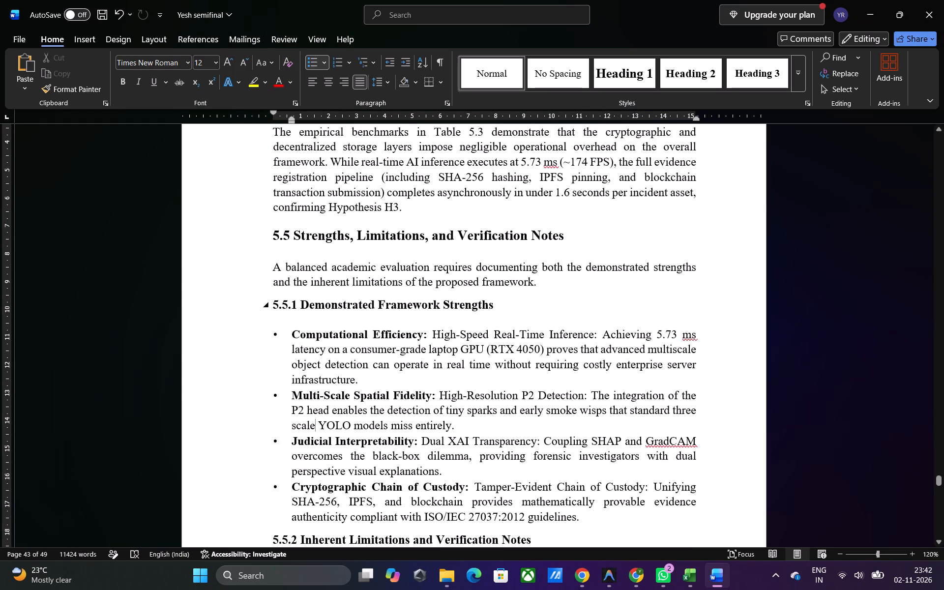
click(364, 325)
click(285, 251)
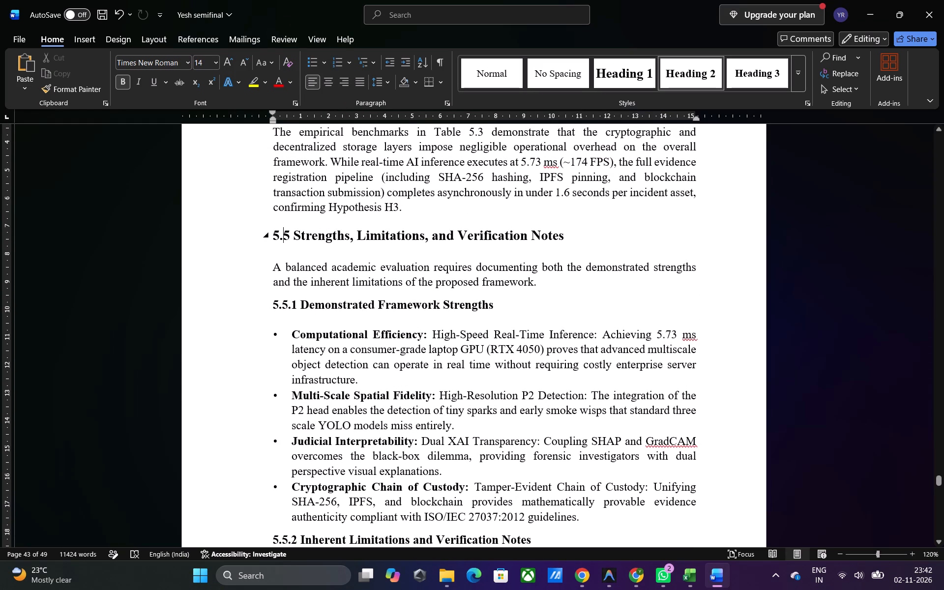
scroll(324, 261, up, 5)
scroll(324, 261, down, 1)
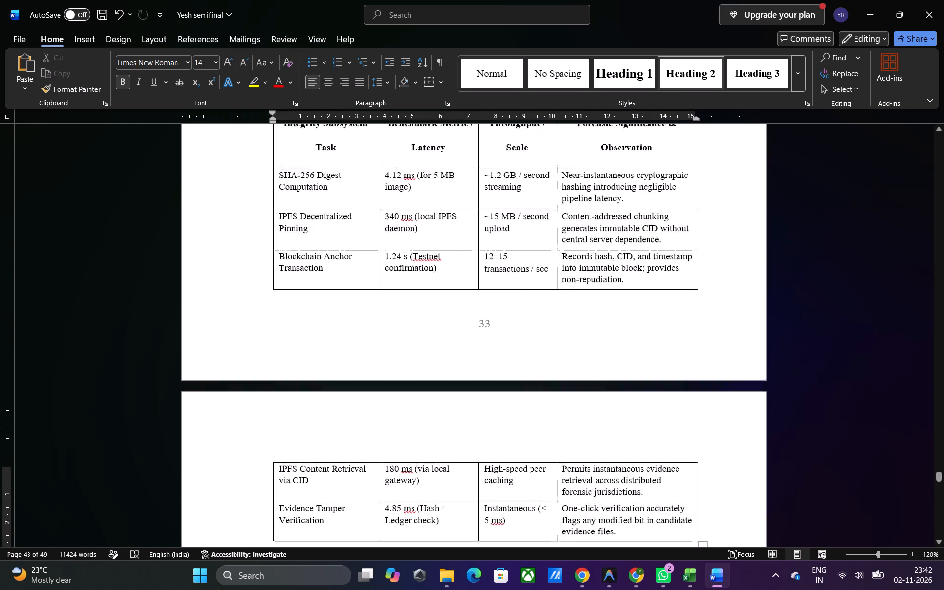
scroll(324, 261, down, 1)
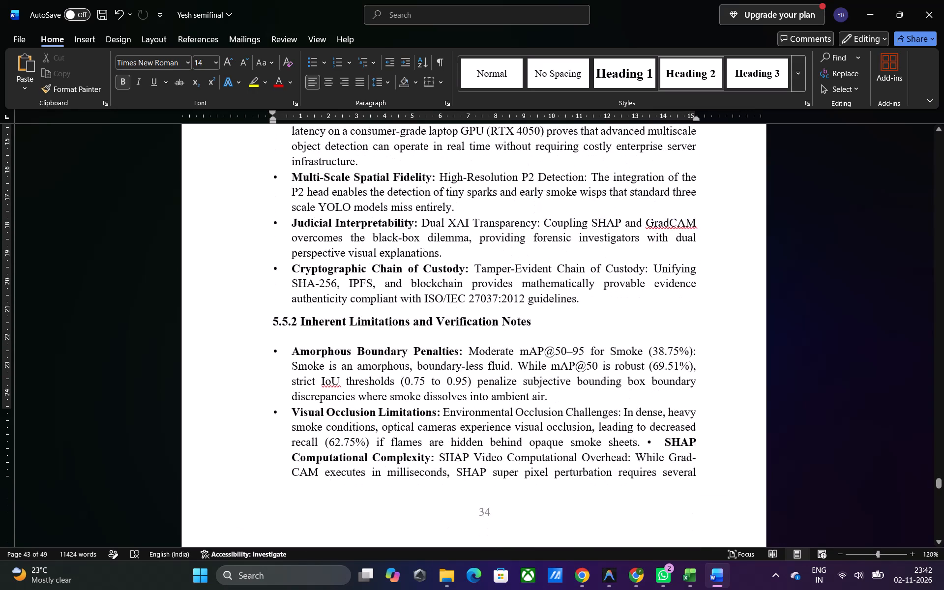
scroll(324, 261, down, 1)
scroll(410, 354, down, 1)
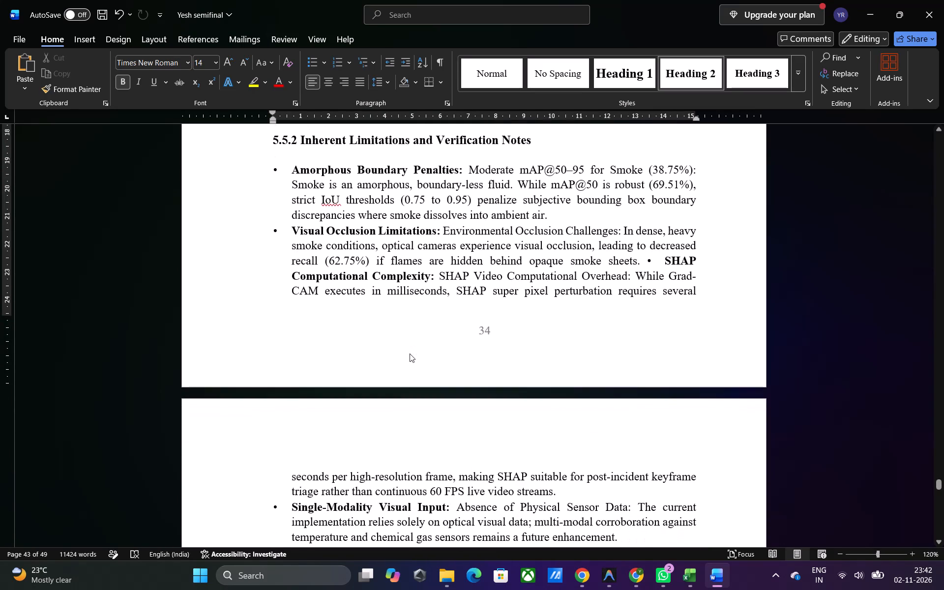
scroll(410, 354, down, 1)
scroll(618, 386, up, 1)
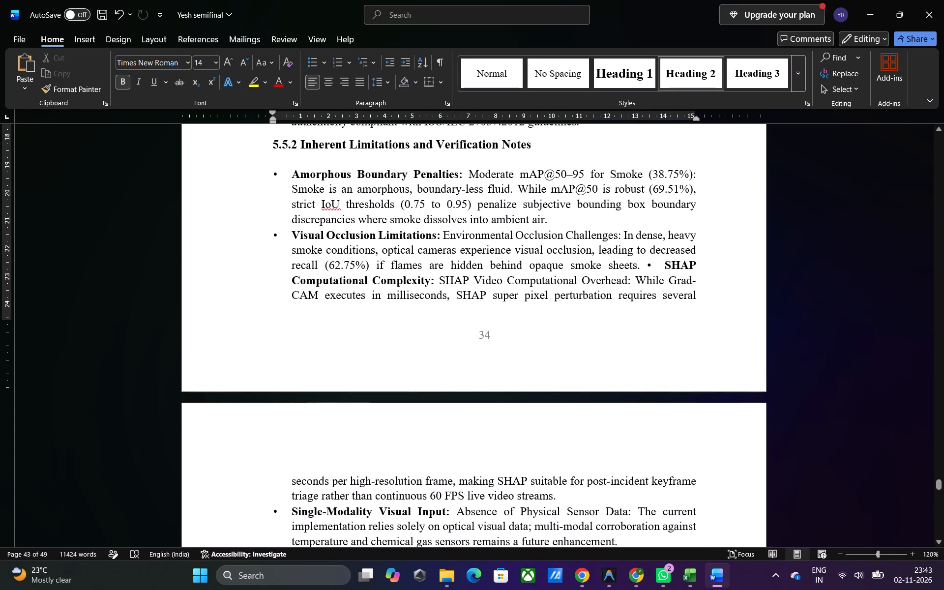
scroll(302, 313, down, 2)
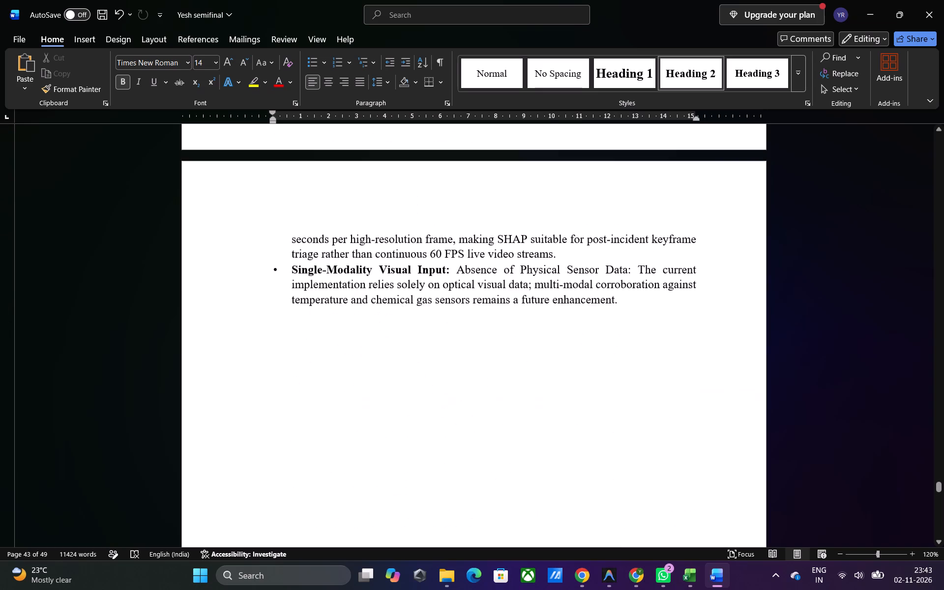
Remove the extra space before the colon in the Chapter 6 heading so that it reads "CHAPTER 6:".
scroll(302, 313, down, 4)
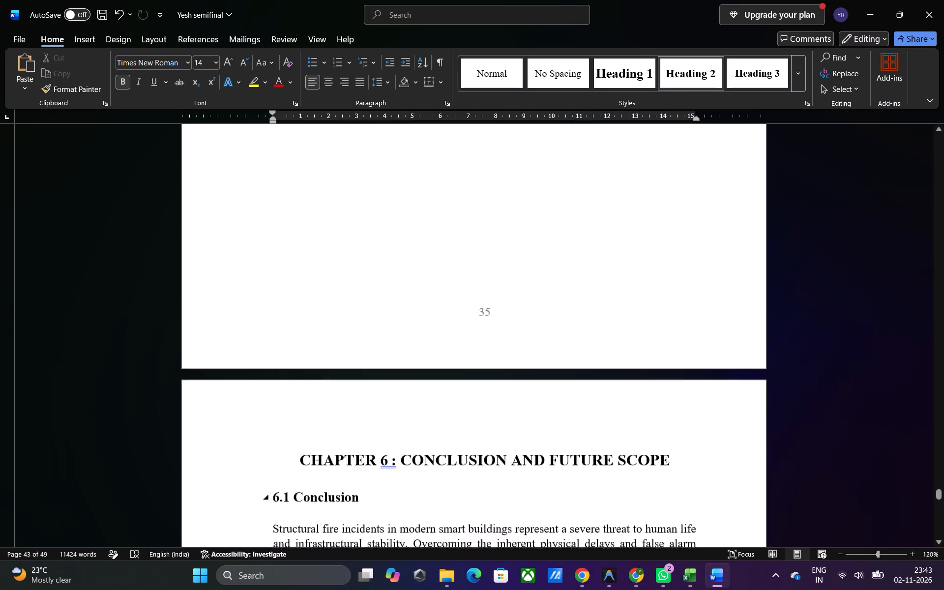
scroll(302, 313, down, 2)
scroll(302, 313, up, 1)
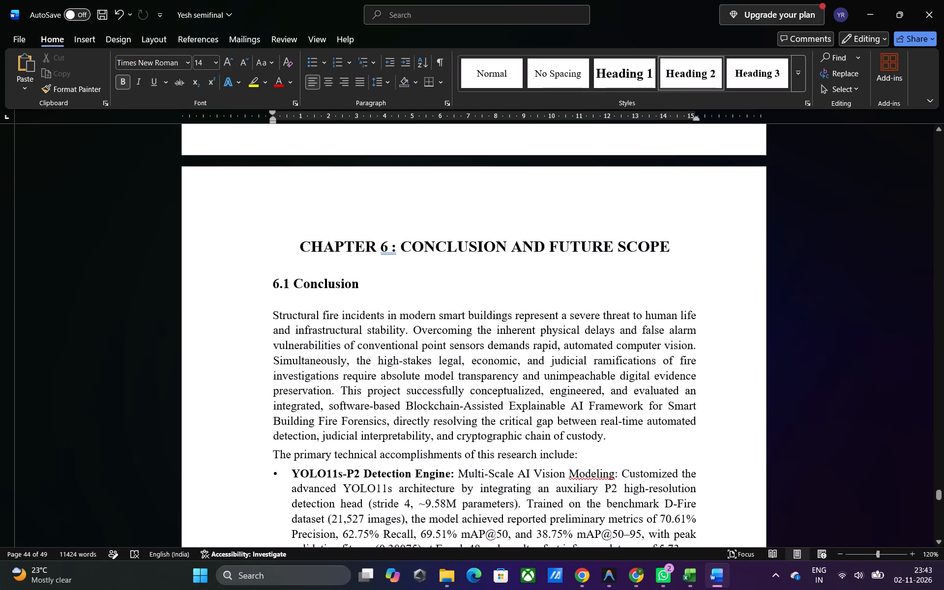
right_click(387, 247)
click(355, 265)
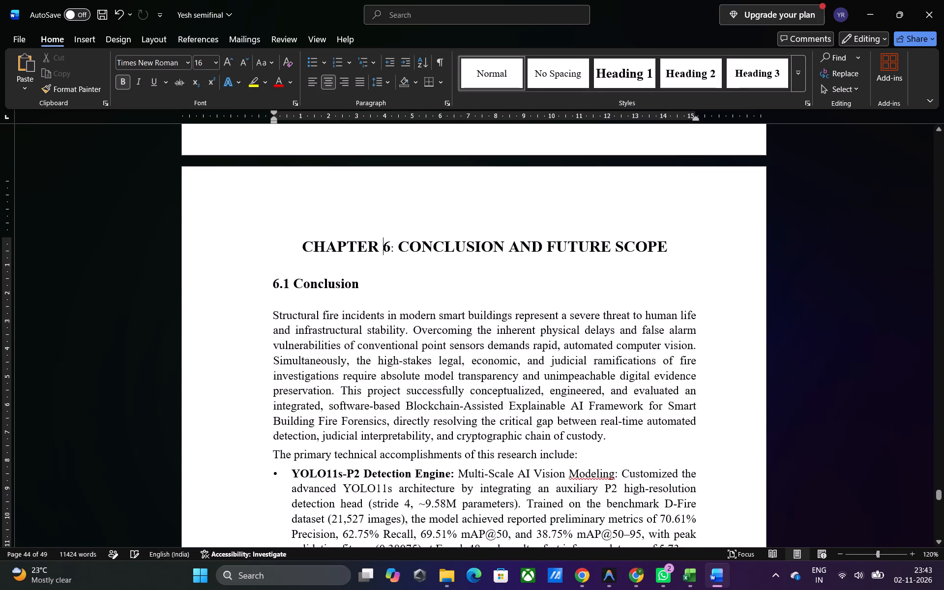
In the section 6.1 bullets, correct "Modeling" to "Modelling" and "pixelattribution" to "pixel attribution".
scroll(320, 316, down, 1)
right_click(603, 412)
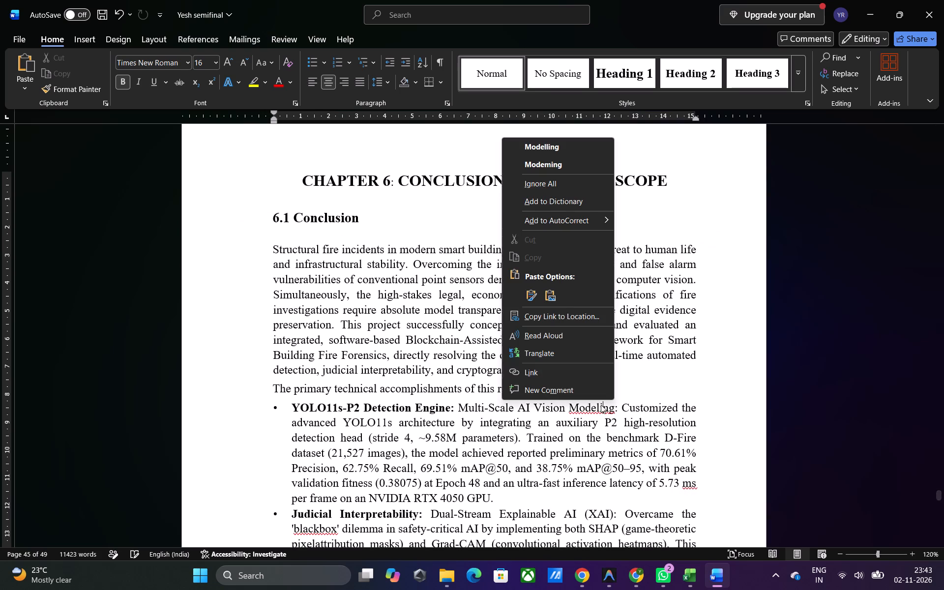
click(558, 146)
scroll(543, 190, down, 2)
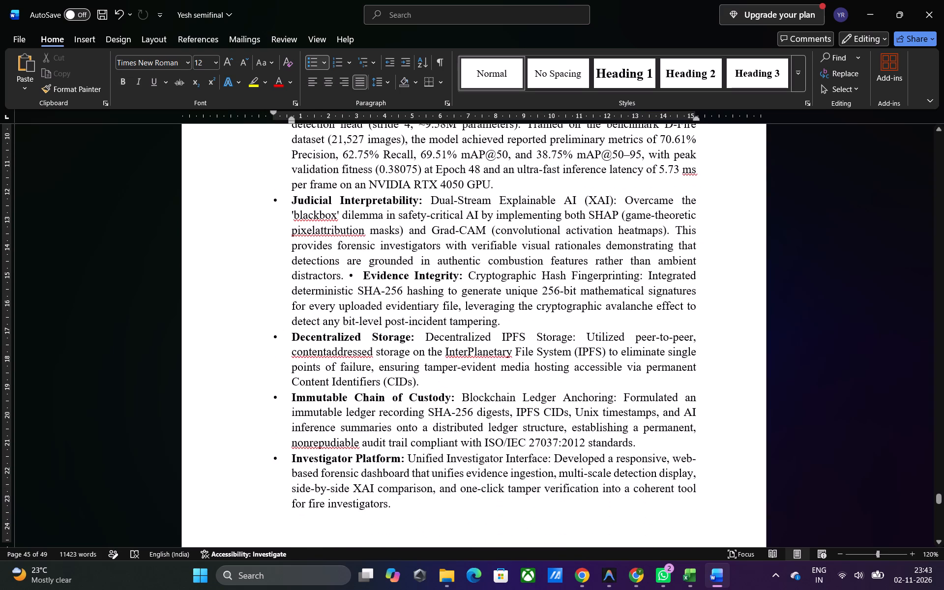
scroll(537, 184, down, 1)
right_click(338, 229)
click(314, 251)
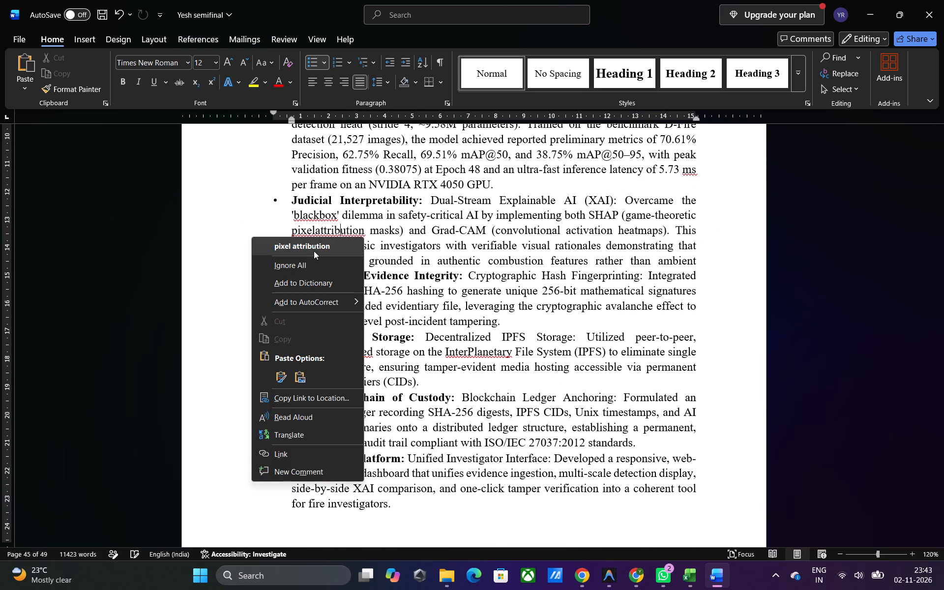
In the last section 6.1 bullets, change "contentaddressed" to "content addressed" and "nonrepudiable" to "no repudiable".
scroll(372, 341, down, 1)
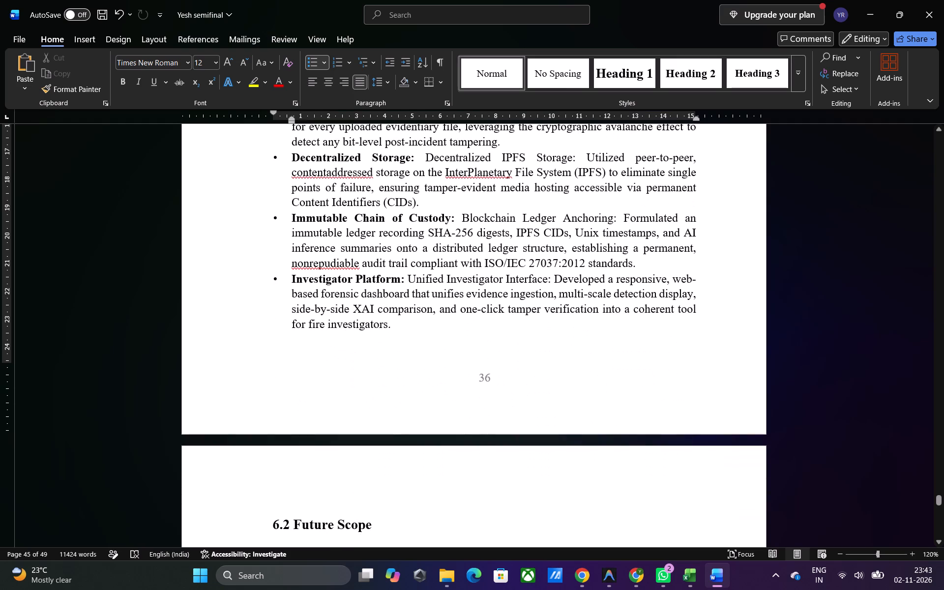
right_click(330, 171)
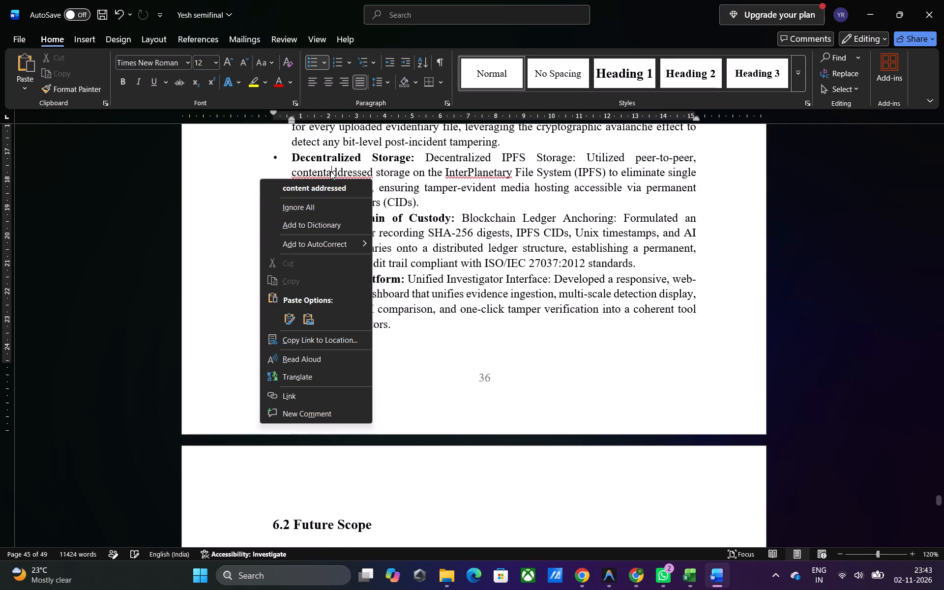
click(317, 188)
right_click(323, 265)
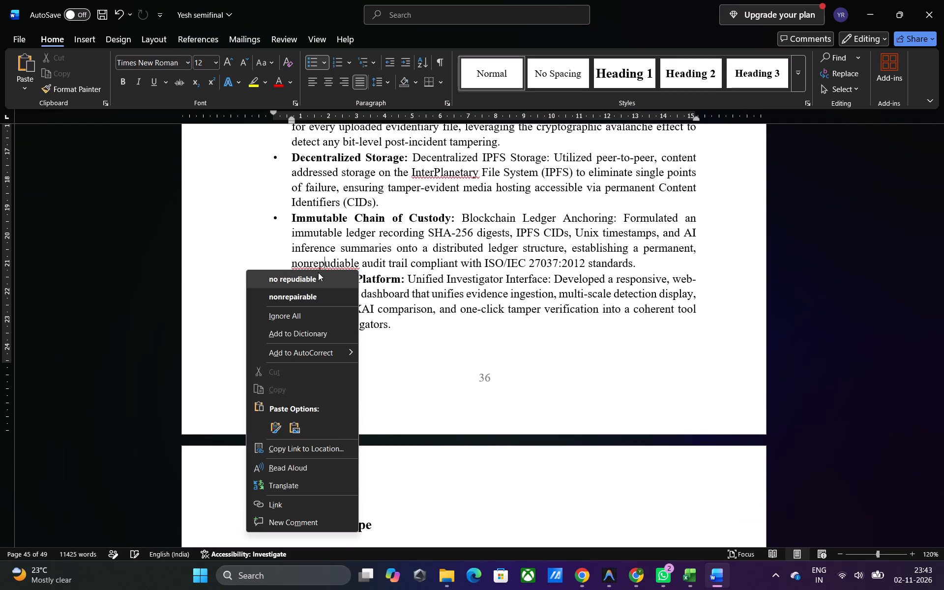
click(317, 273)
Read through sections 6.2 to 6.2.3 for flagged spellings, and check the suggestions for "TensorRT".
scroll(342, 299, down, 2)
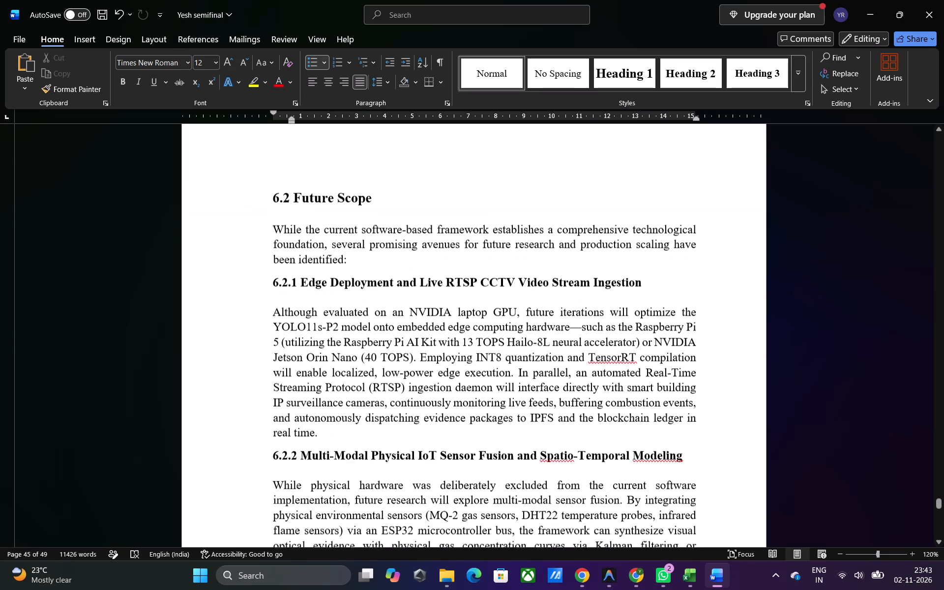
scroll(342, 299, down, 1)
scroll(499, 287, down, 1)
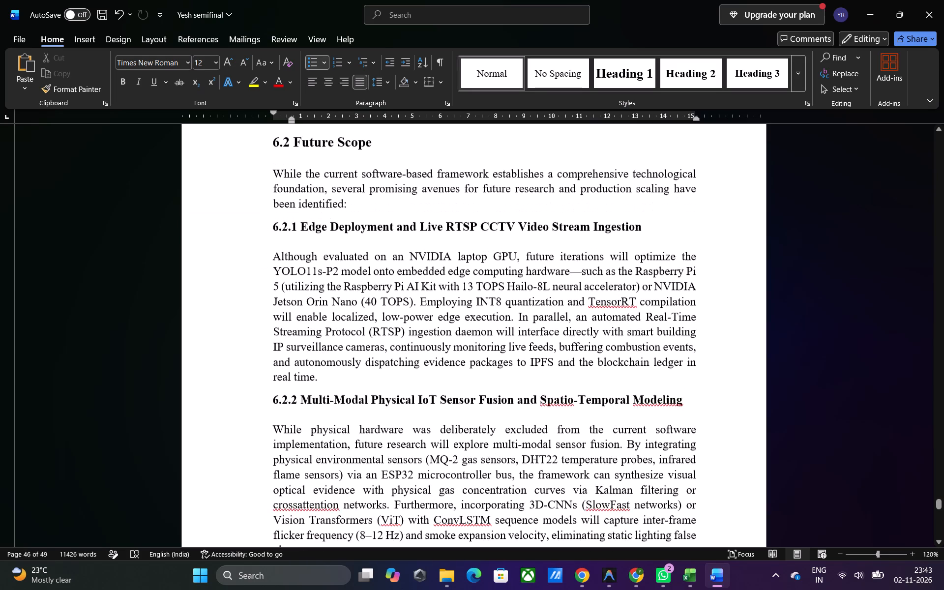
right_click(612, 295)
scroll(565, 328, down, 1)
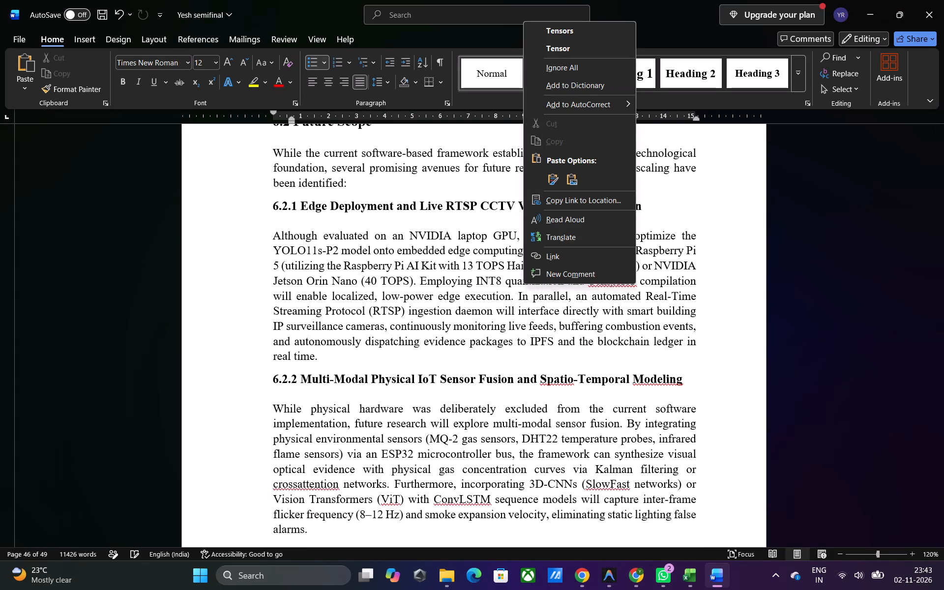
scroll(565, 328, down, 2)
scroll(504, 324, down, 1)
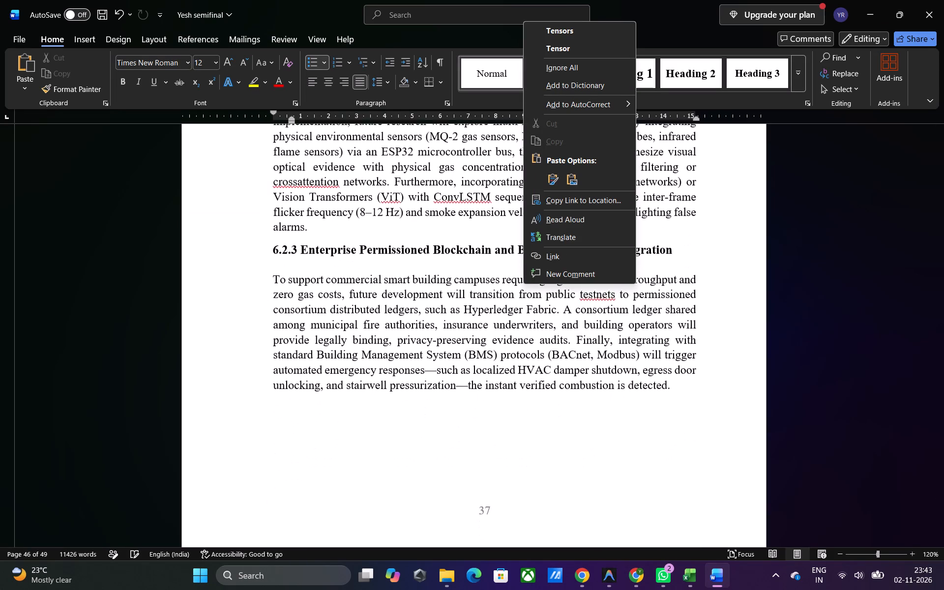
Correct the run-together word "crossattention" in section 6.2.2.
right_click(292, 178)
click(288, 188)
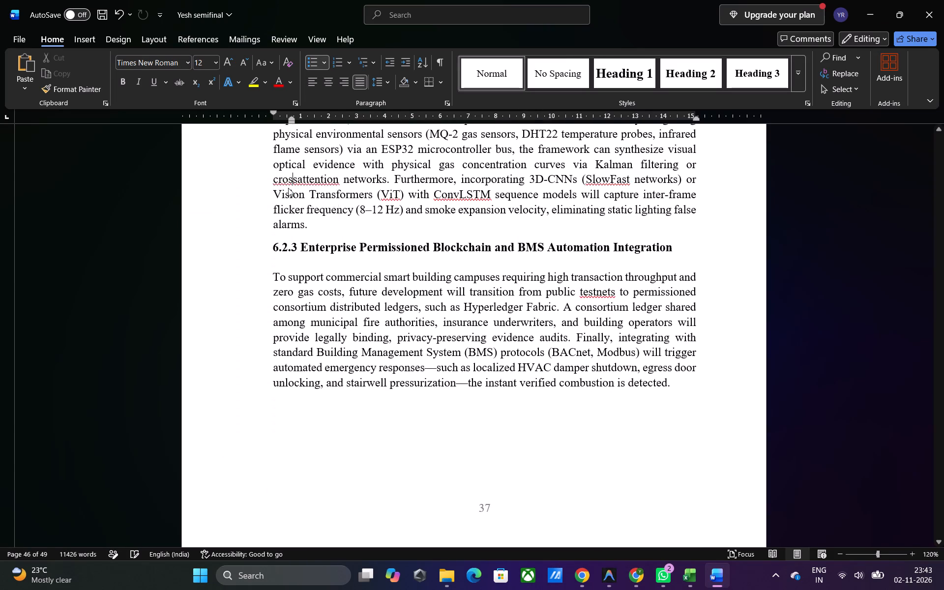
Add blank lines above the APPENDICES heading, after the reference list, so that the heading starts on its own page.
scroll(330, 245, down, 4)
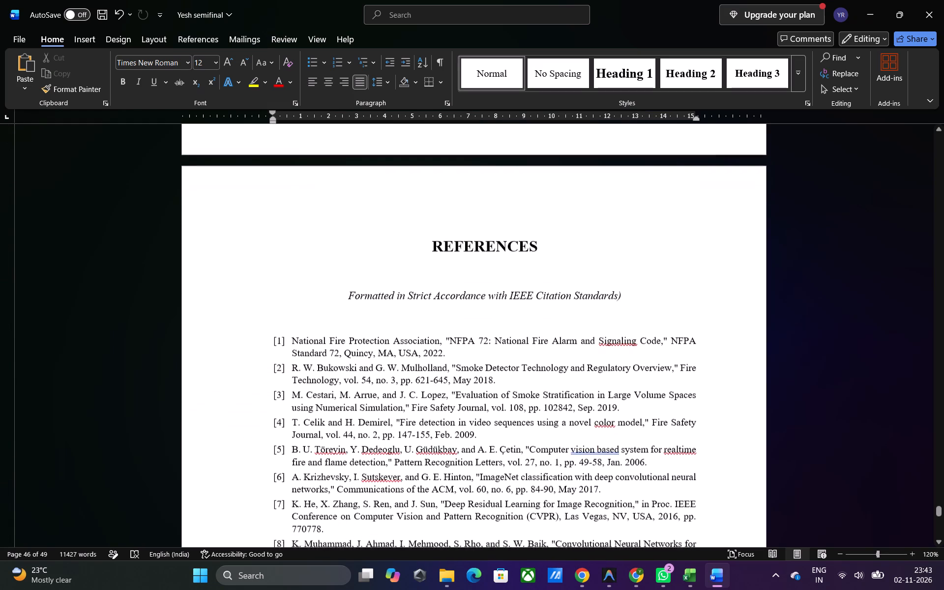
scroll(330, 245, down, 9)
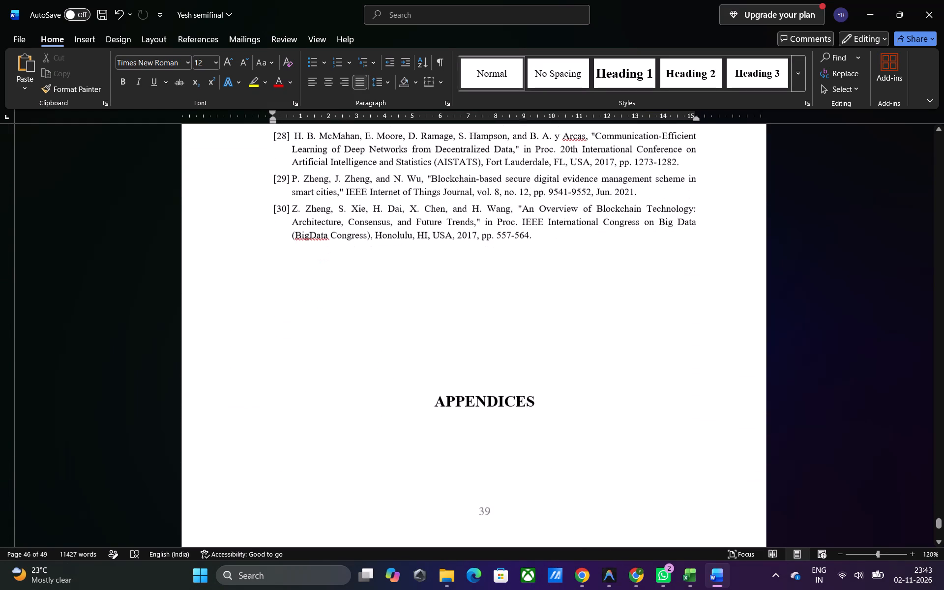
scroll(330, 245, up, 1)
click(491, 373)
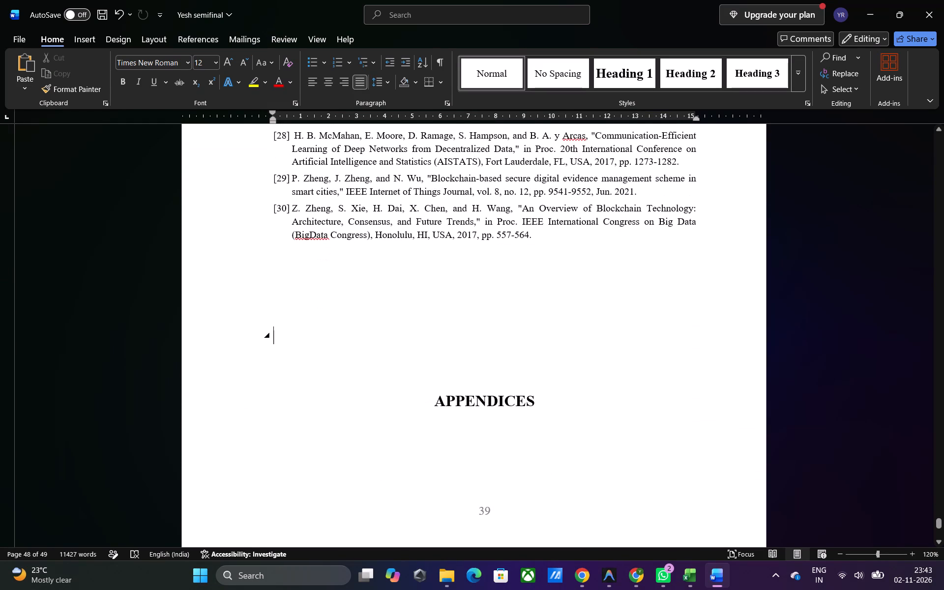
key(Return)
key(Return)
key(Return)
key(Return)
scroll(491, 373, down, 1)
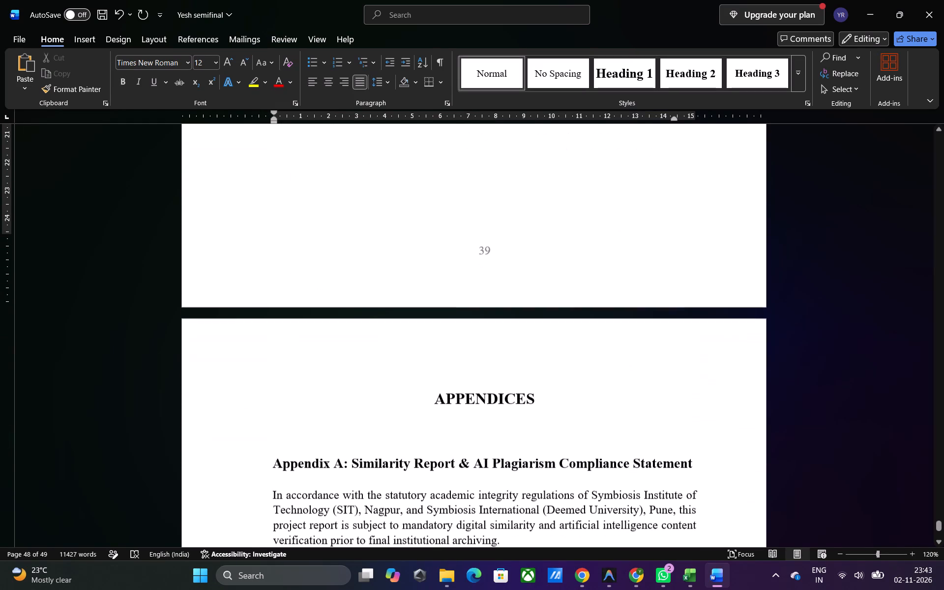
scroll(491, 373, down, 2)
scroll(491, 373, up, 1)
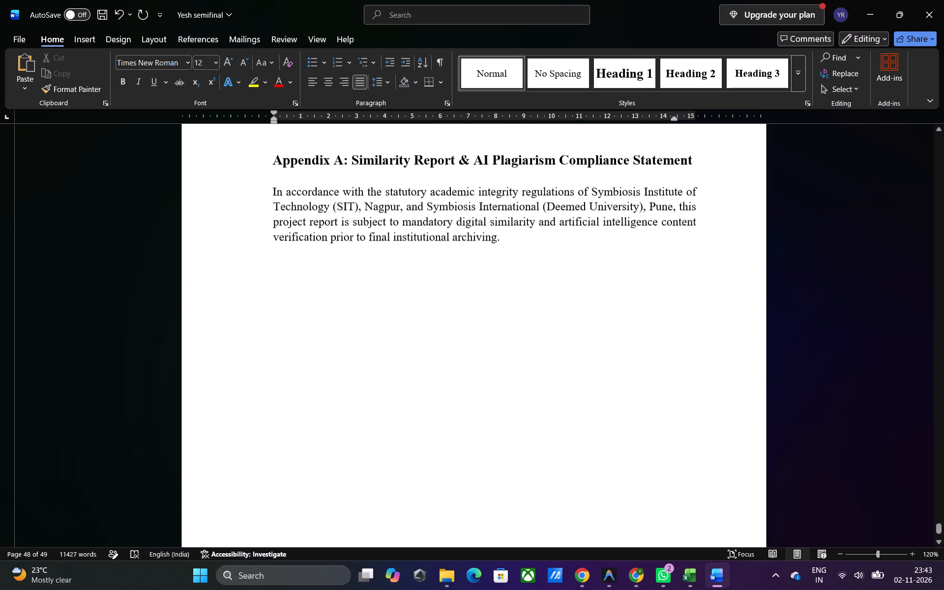